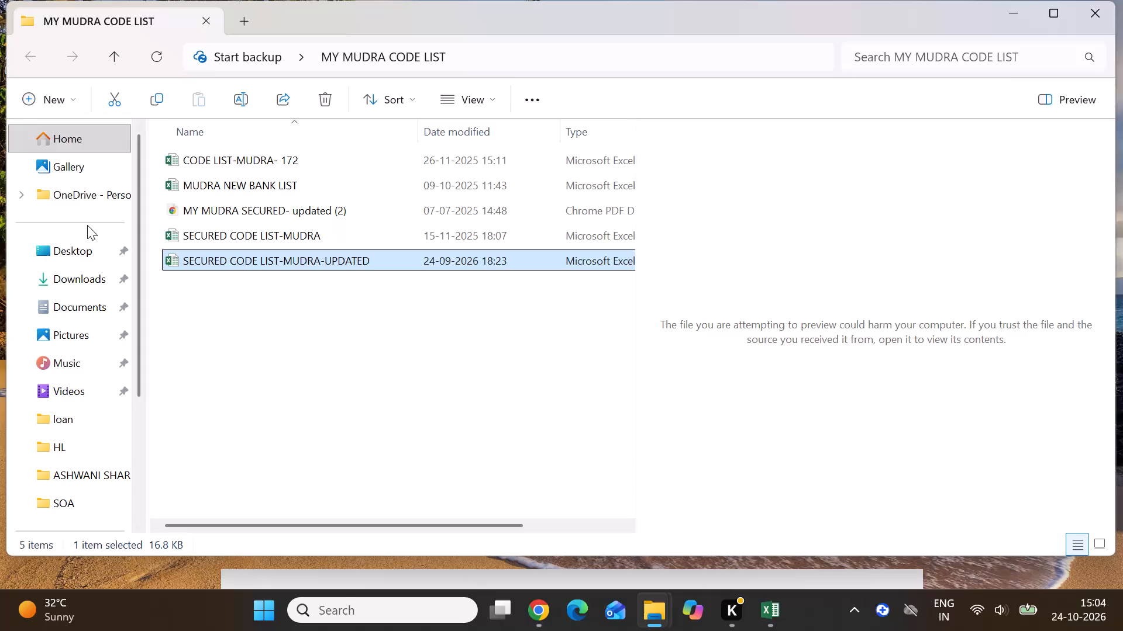
Open the Rishi folder inside the AMARJEET folder, found in the Desktop subfolder of the Desktop.
{"action": "left_click", "coordinate": [76, 254]}
{"action": "double_click", "coordinate": [226, 275]}
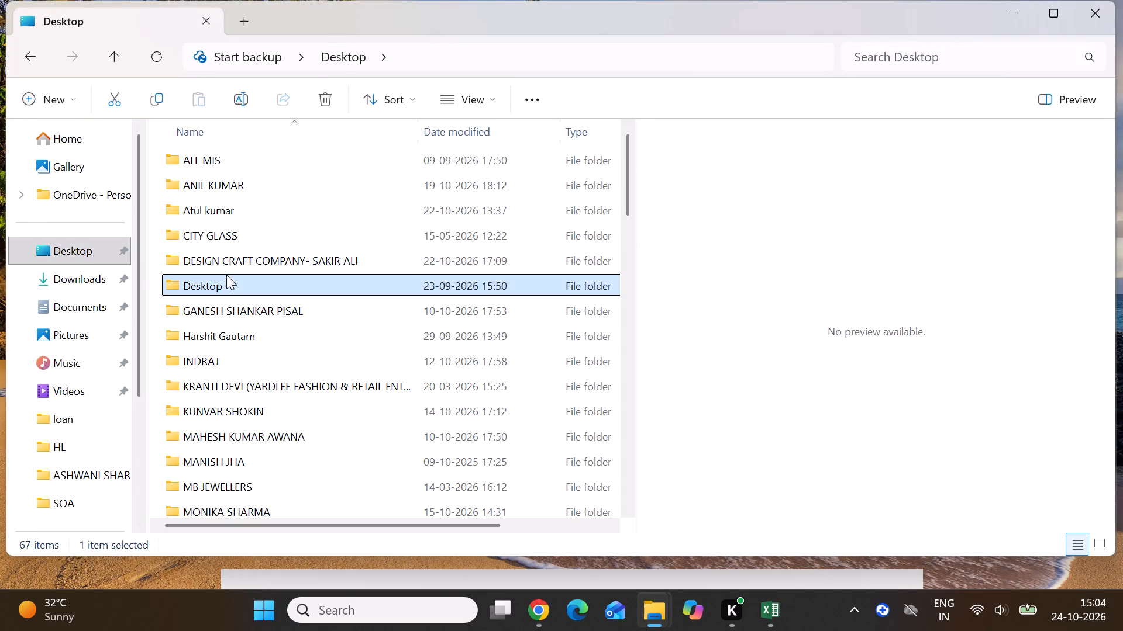
{"action": "double_click", "coordinate": [225, 309]}
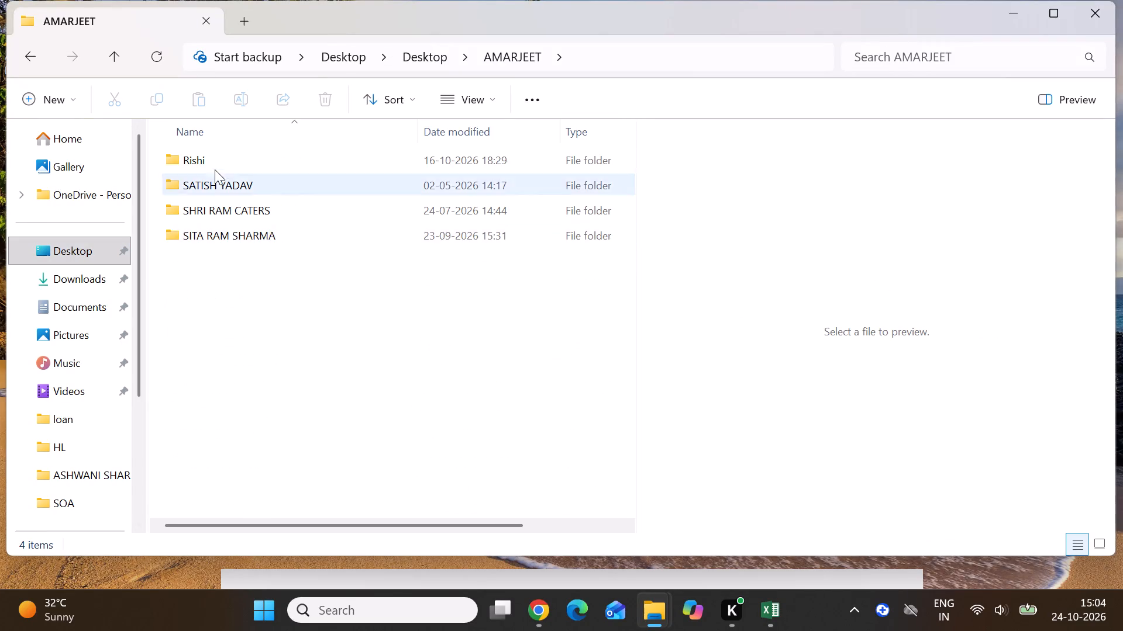
{"action": "double_click", "coordinate": [215, 168]}
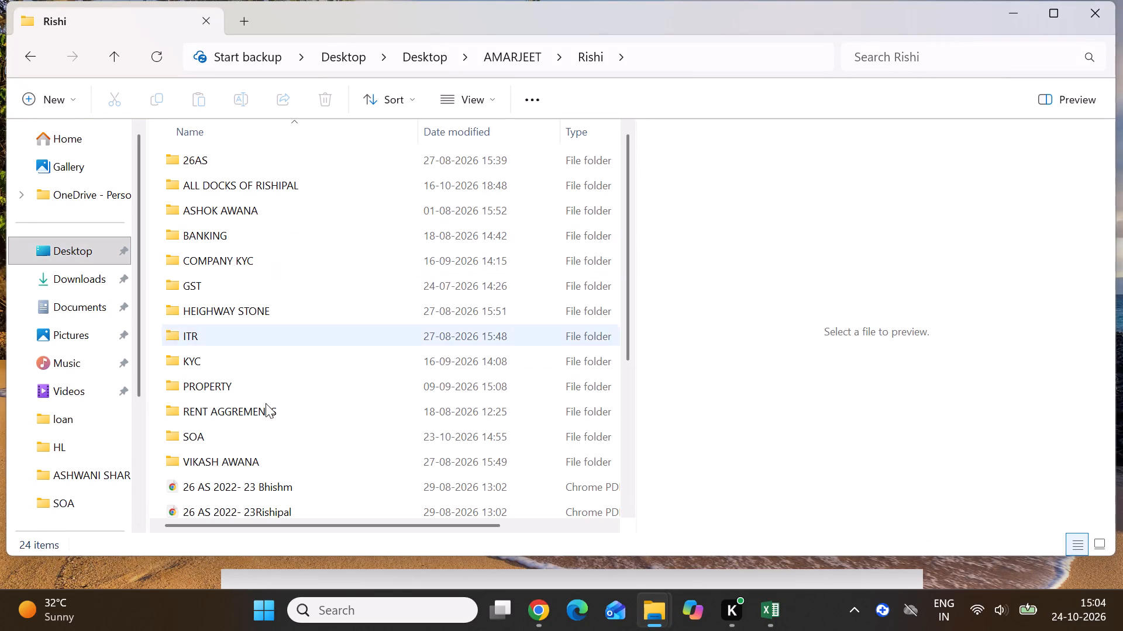
Look through the Rishi folder's contents, checking the GST and ALL DOCKS OF RISHIPAL subfolders and the folders from HEIGHWAY STONE to PROPERTY.
{"action": "double_click", "coordinate": [195, 289]}
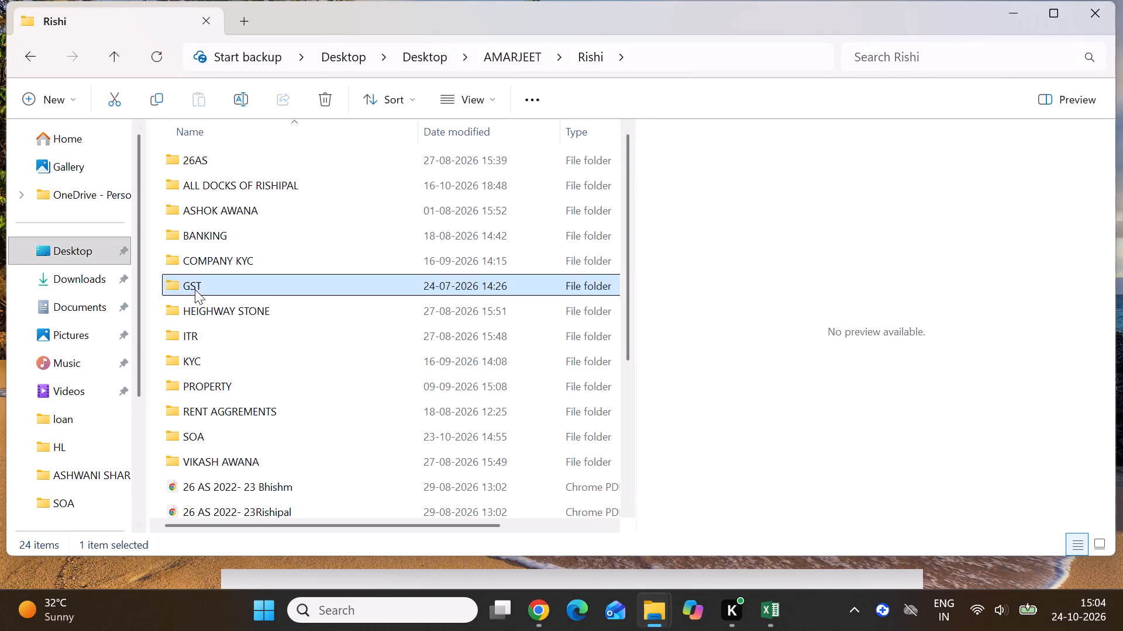
{"action": "left_click", "coordinate": [107, 53]}
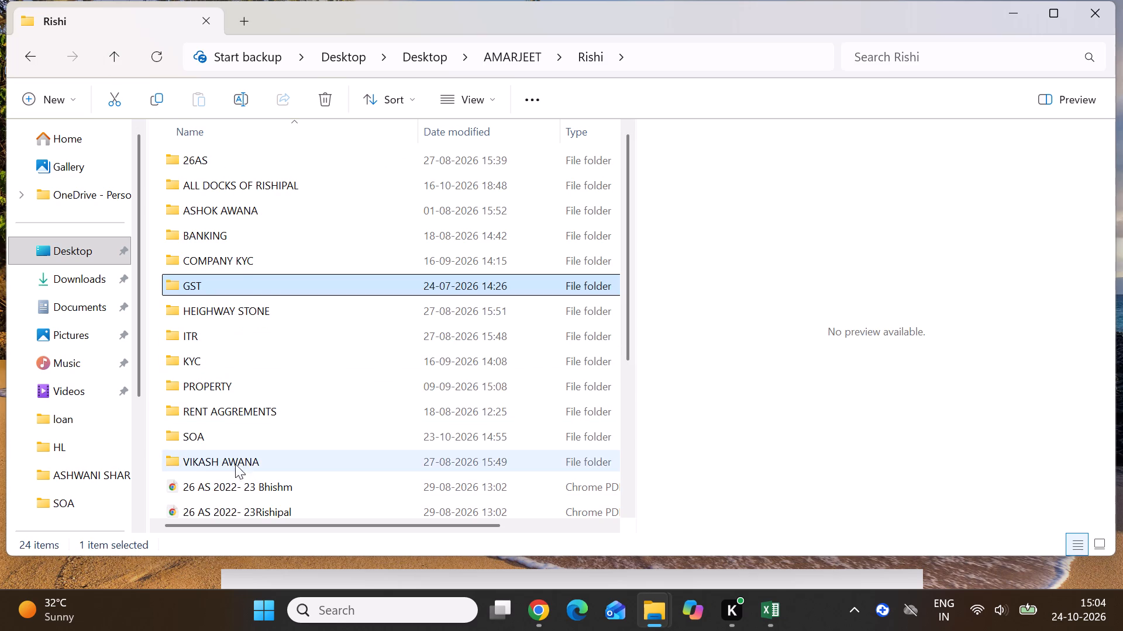
{"action": "scroll", "coordinate": [237, 462], "scroll_direction": "down", "scroll_amount": 8}
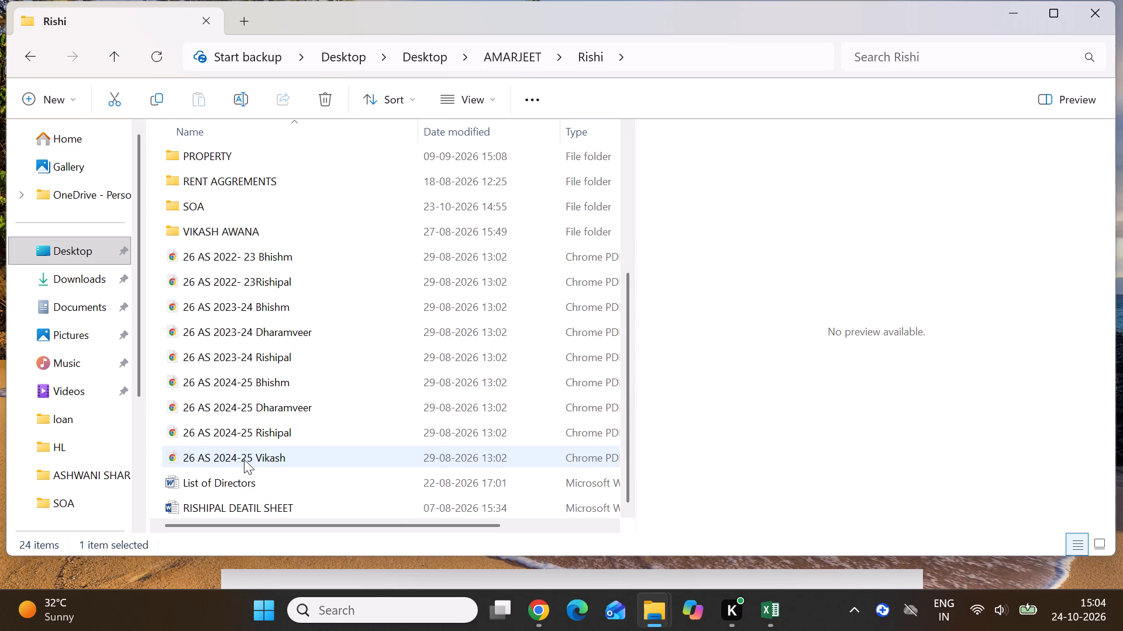
{"action": "scroll", "coordinate": [244, 458], "scroll_direction": "up", "scroll_amount": 14}
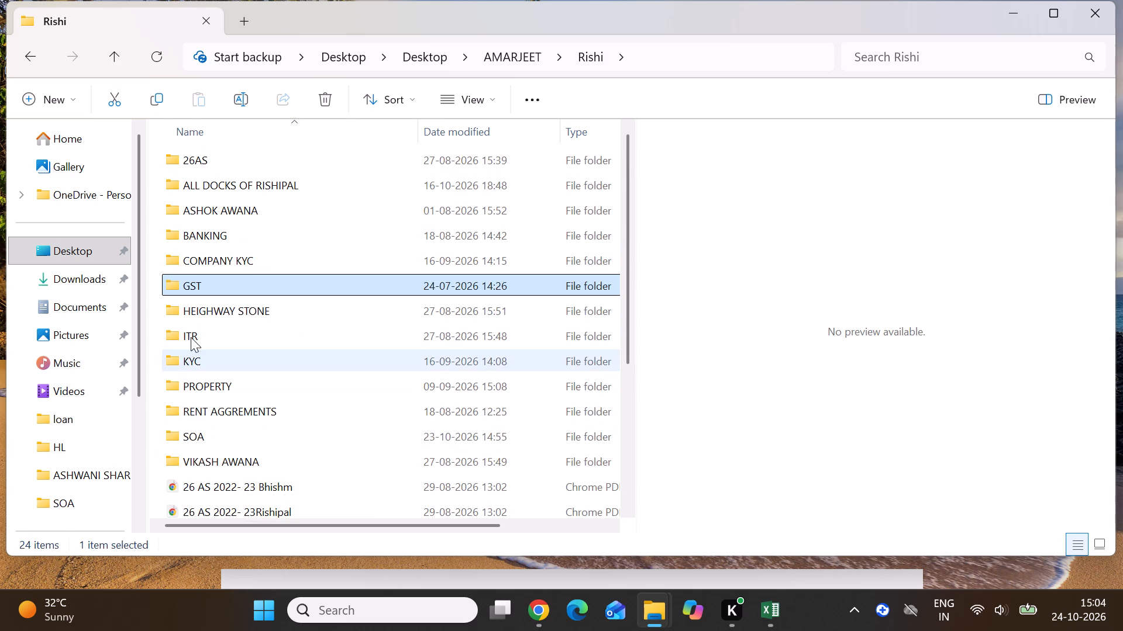
{"action": "double_click", "coordinate": [239, 185]}
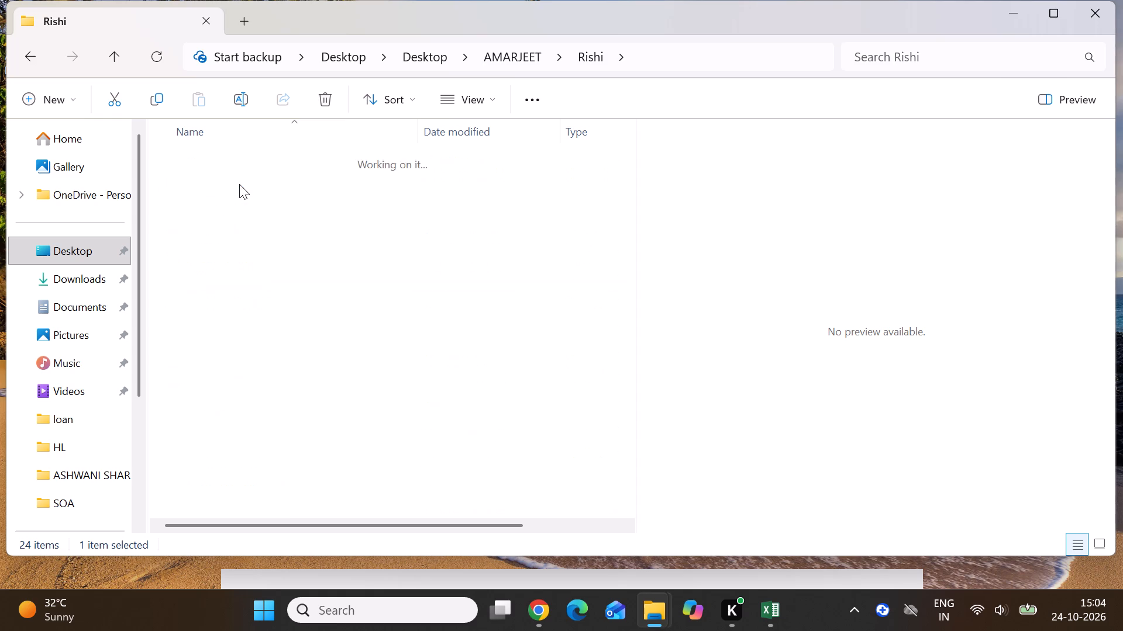
{"action": "left_click", "coordinate": [111, 55]}
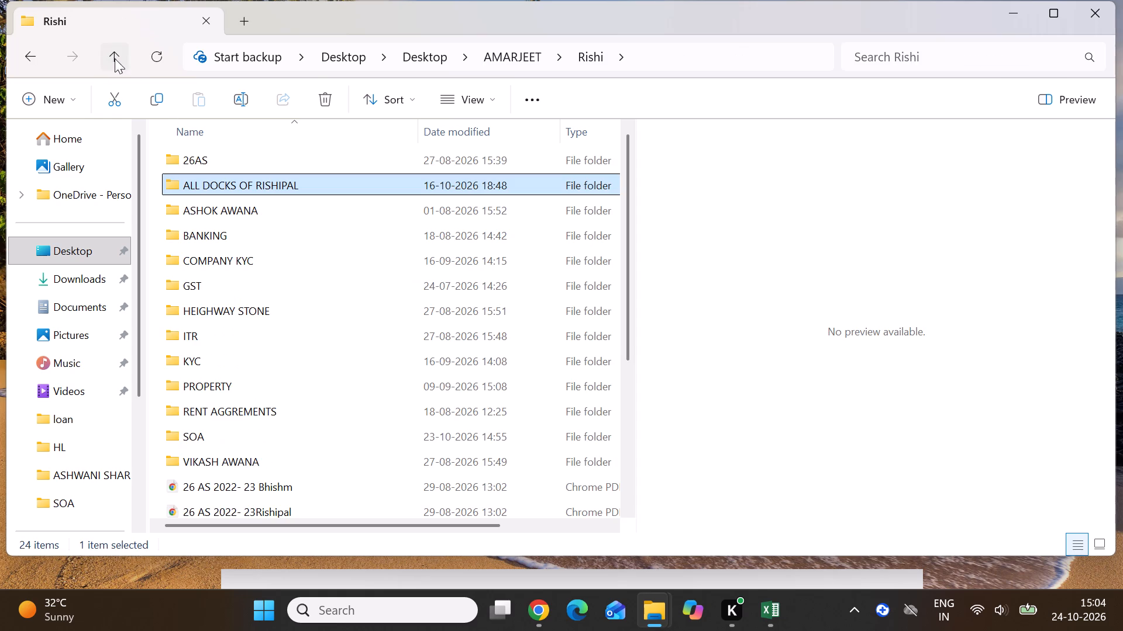
{"action": "double_click", "coordinate": [232, 191]}
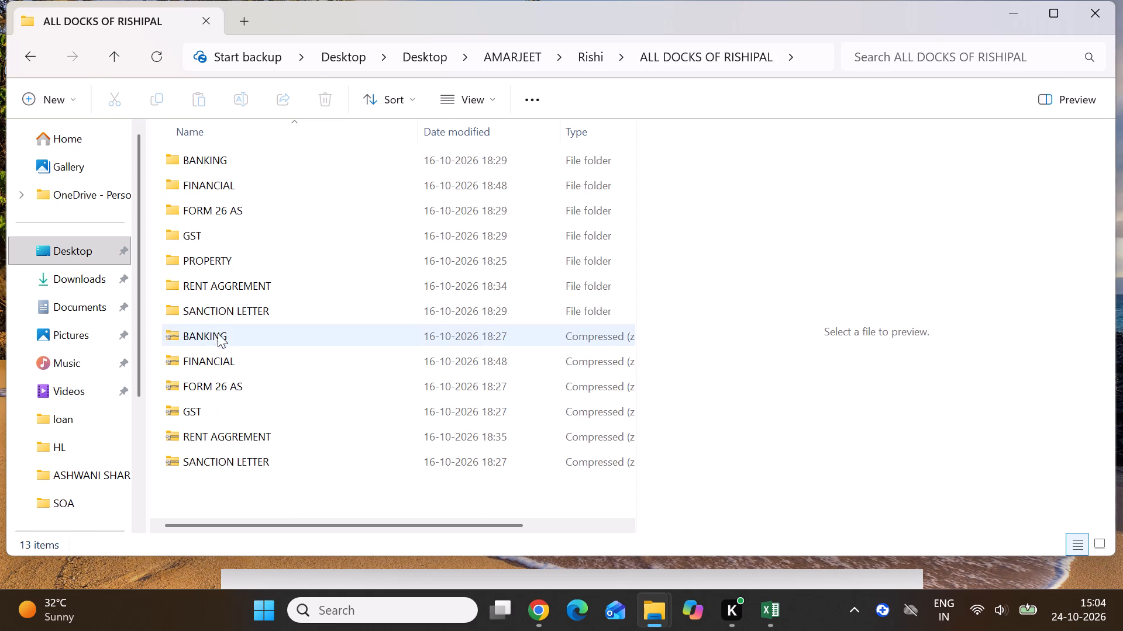
{"action": "left_click", "coordinate": [120, 57]}
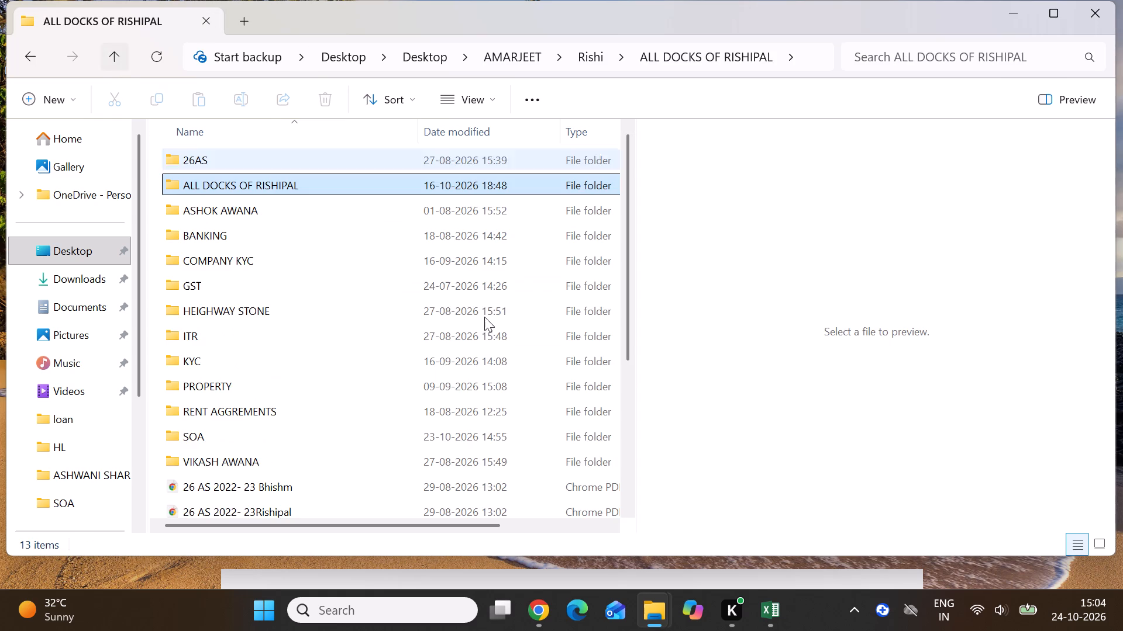
{"action": "left_click", "coordinate": [206, 314]}
{"action": "left_click", "coordinate": [180, 347]}
{"action": "left_click", "coordinate": [196, 372]}
{"action": "left_click", "coordinate": [197, 384]}
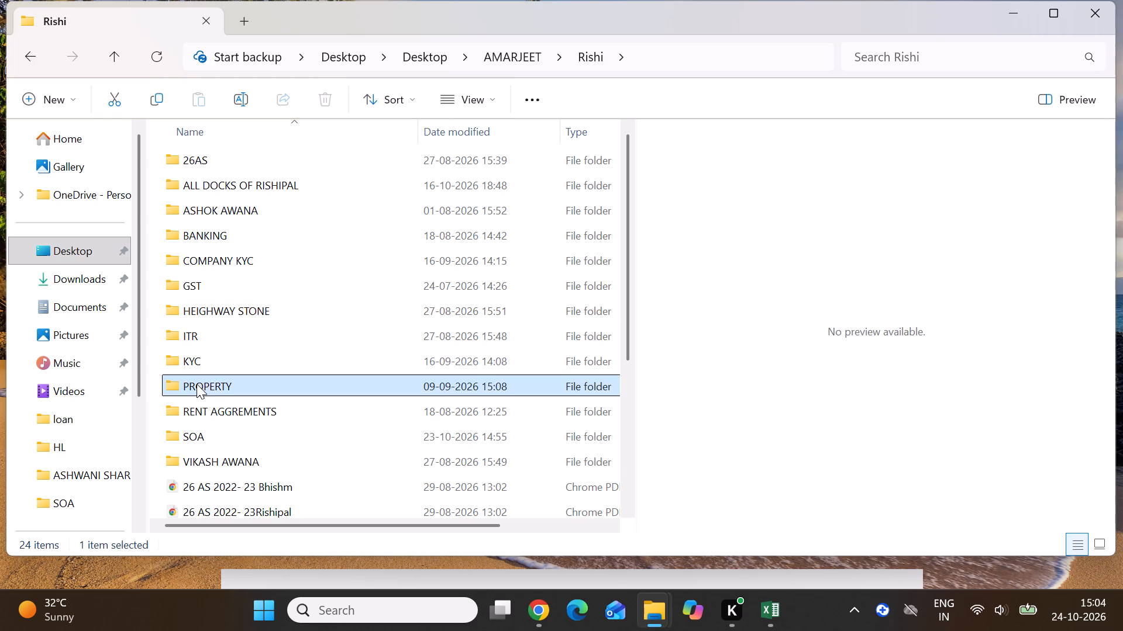
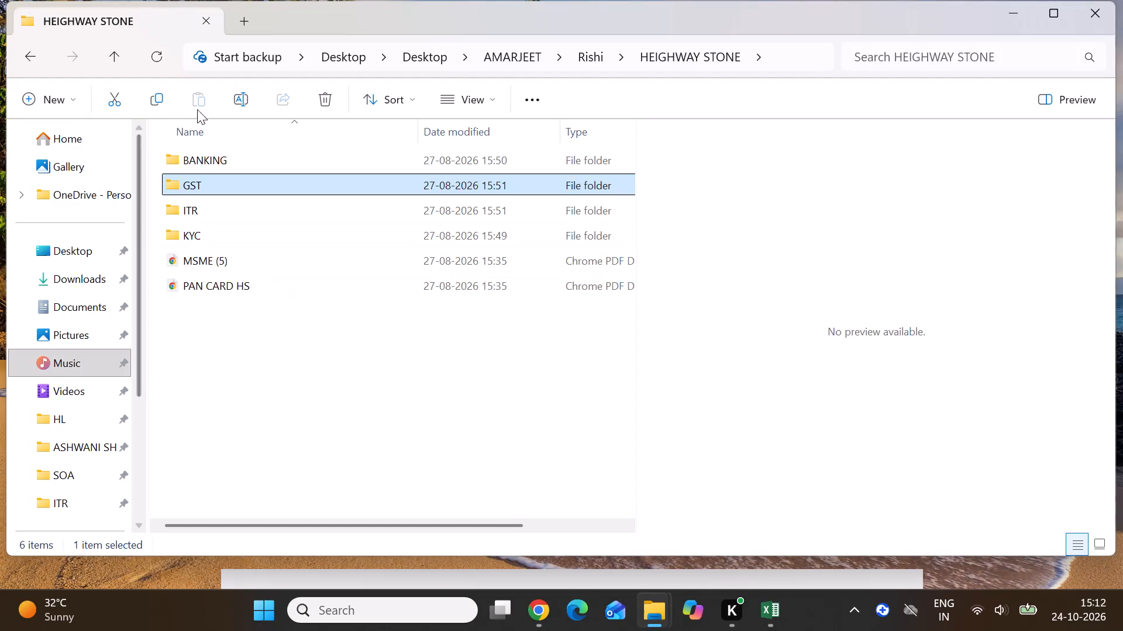
Open the Adobe Scan 25 Jul 2026 (7) PDF from the RENT AGGREMENTS subfolder of the Rishi folder.
{"action": "left_click", "coordinate": [114, 54]}
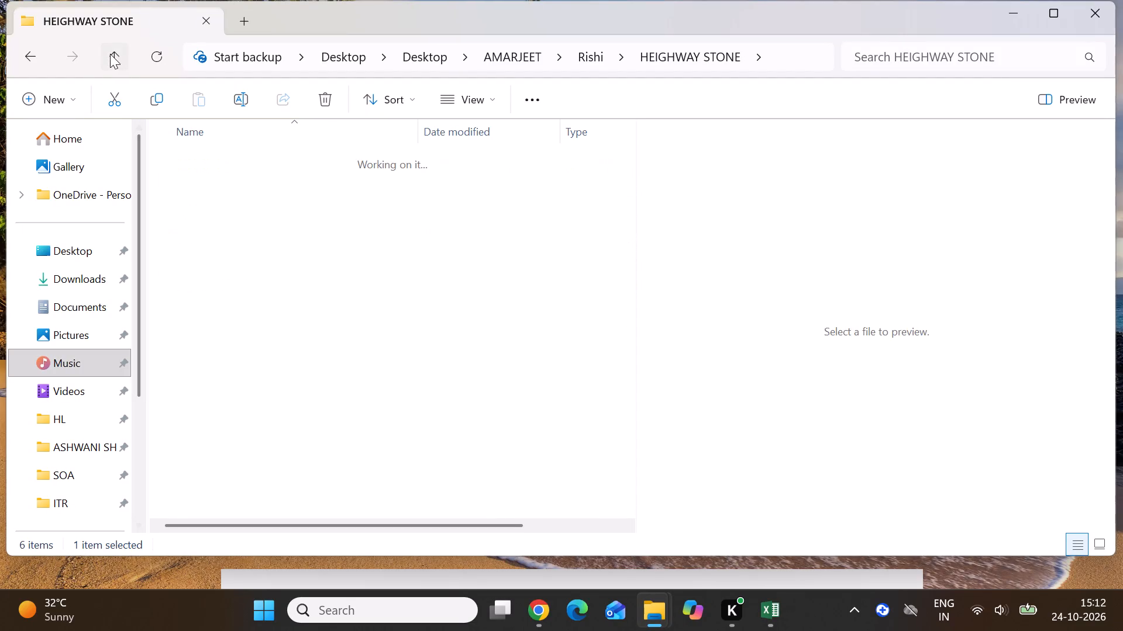
{"action": "double_click", "coordinate": [227, 414]}
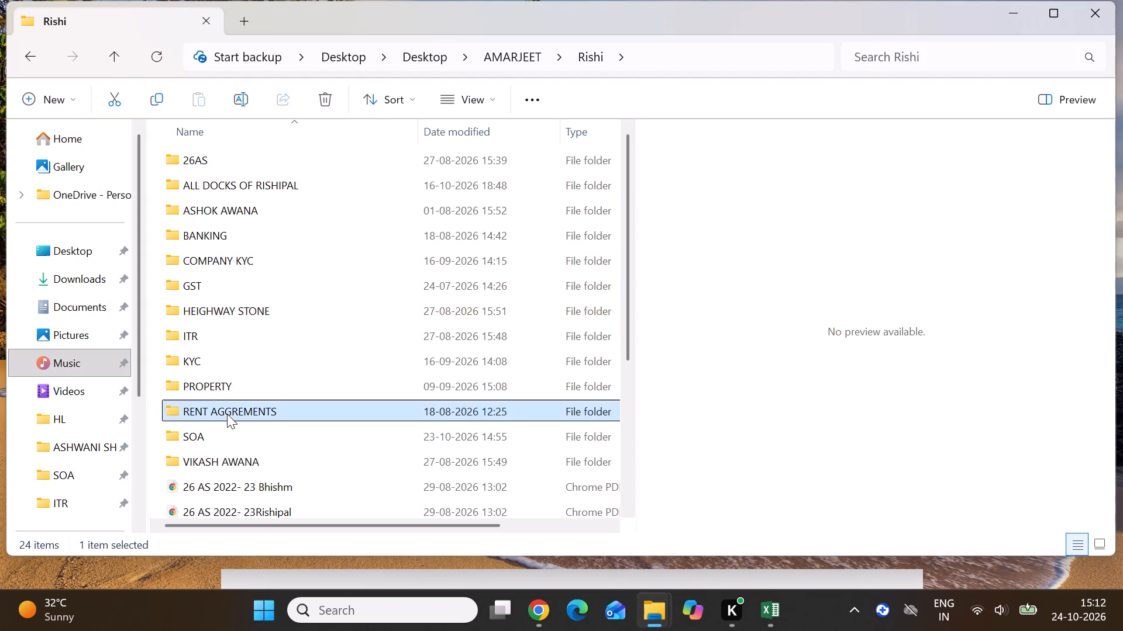
{"action": "double_click", "coordinate": [235, 158]}
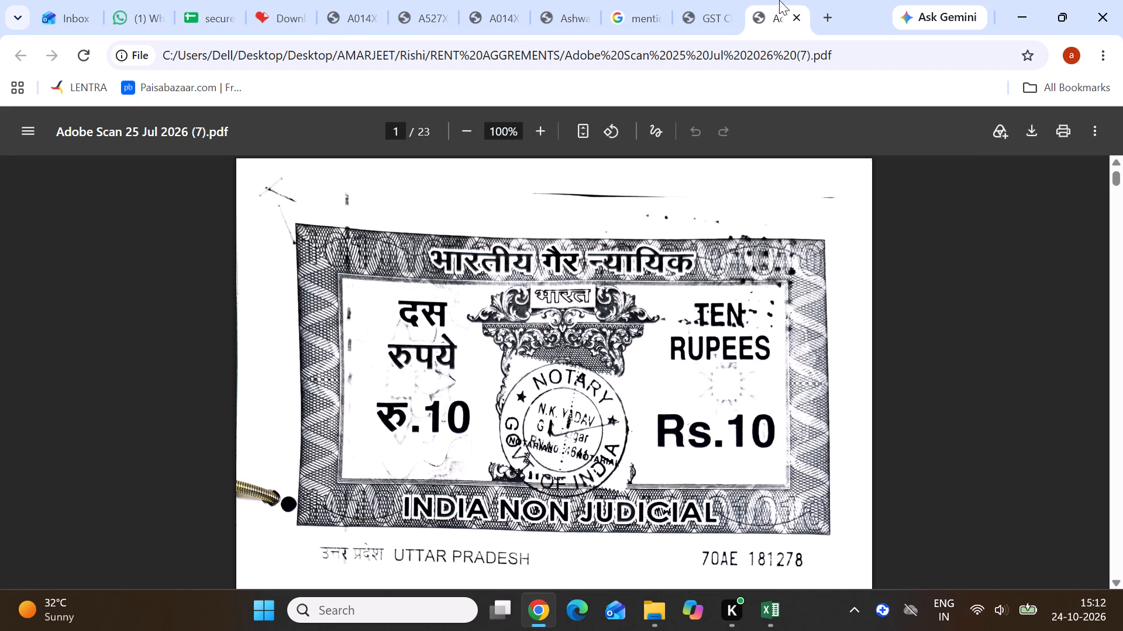
Read the rent agreement's lessor and tenant details on the first page and the handwritten premises description on the second page.
{"action": "scroll", "coordinate": [1001, 257], "scroll_direction": "down", "scroll_amount": 3}
{"action": "scroll", "coordinate": [812, 265], "scroll_direction": "down", "scroll_amount": 1}
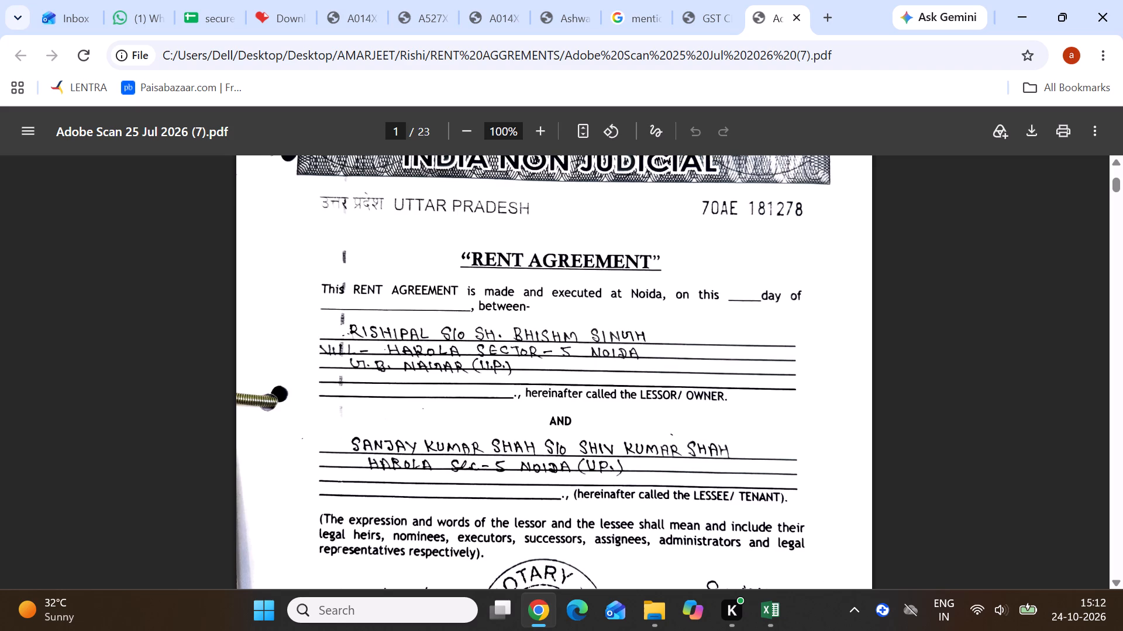
{"action": "scroll", "coordinate": [720, 401], "scroll_direction": "up", "scroll_amount": 1}
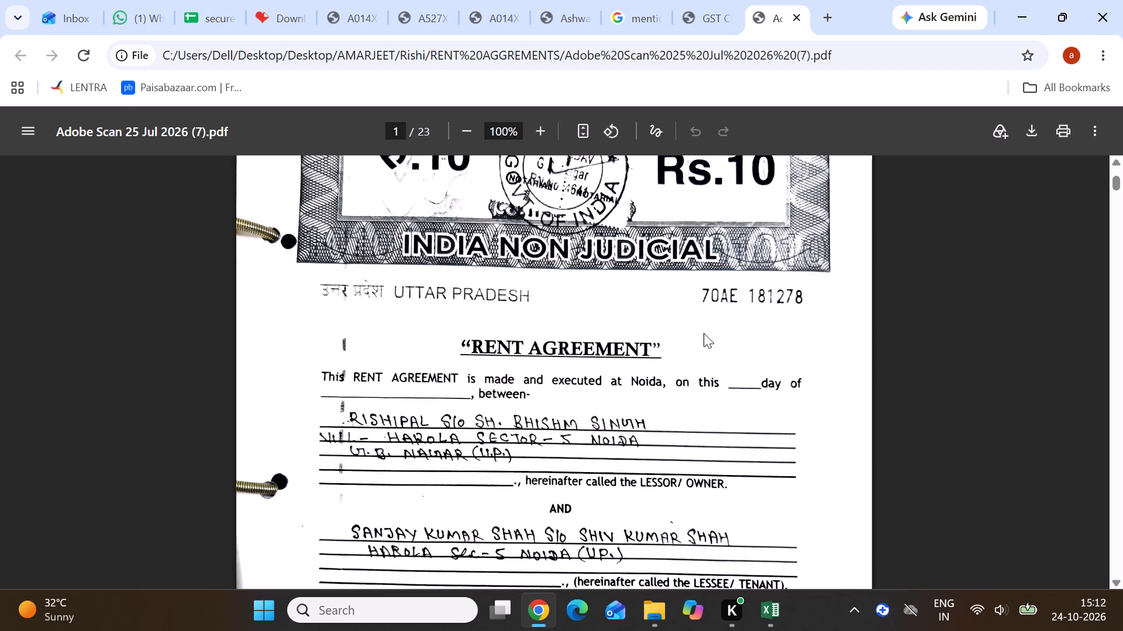
{"action": "scroll", "coordinate": [703, 334], "scroll_direction": "down", "scroll_amount": 5}
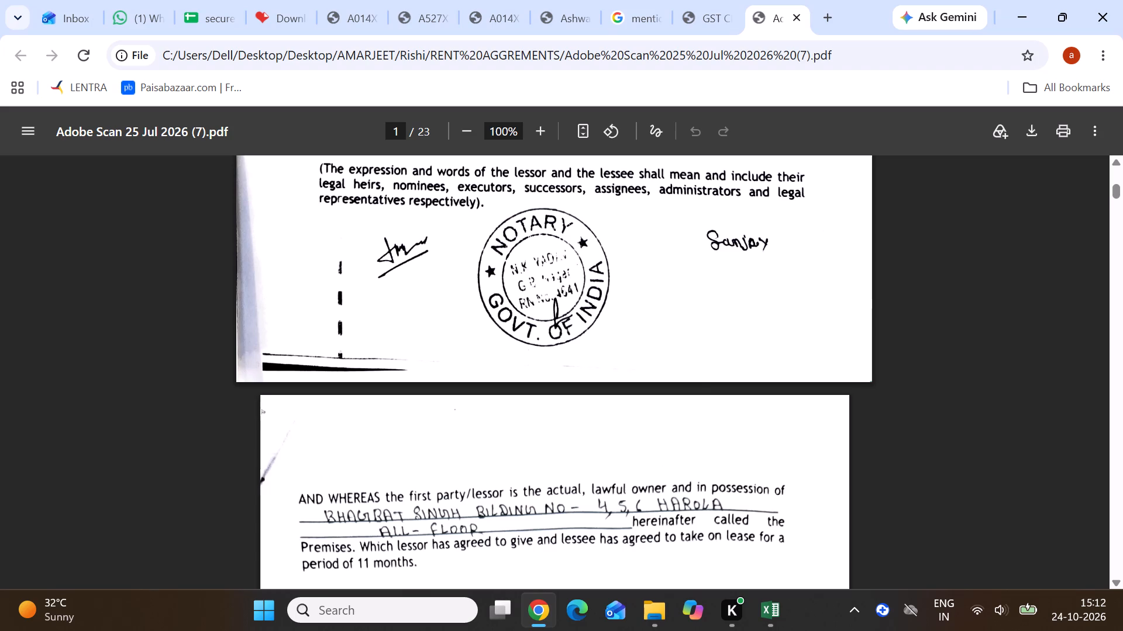
{"action": "left_click_drag", "start_coordinate": [326, 515], "coordinate": [378, 521]}
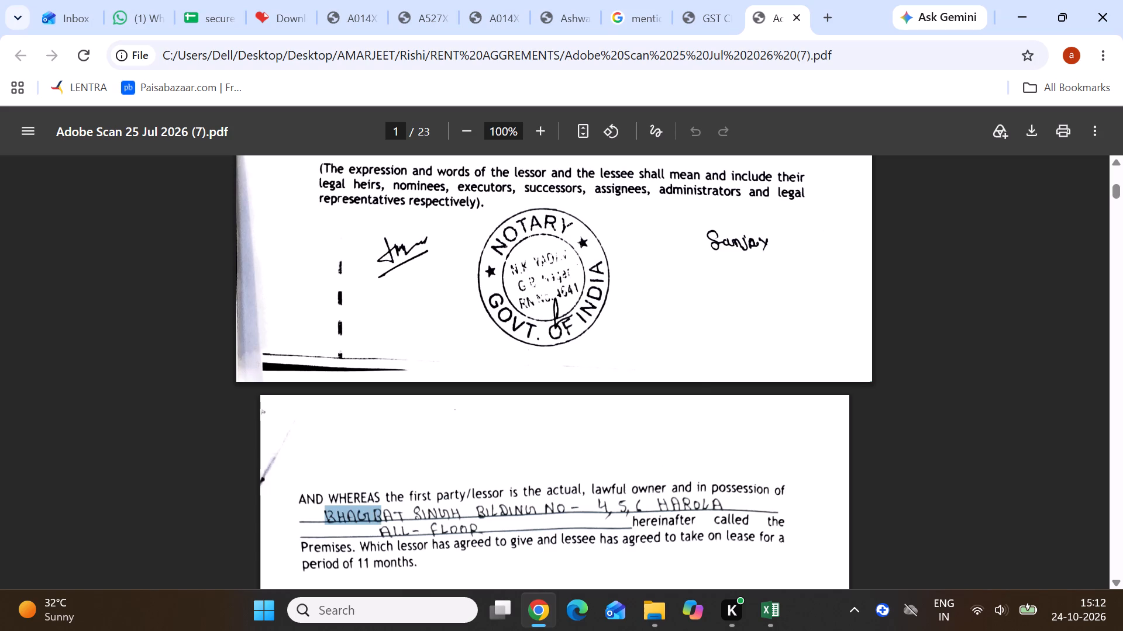
{"action": "left_click_drag", "start_coordinate": [378, 521], "coordinate": [382, 520]}
{"action": "left_click", "coordinate": [453, 515]}
{"action": "left_click_drag", "start_coordinate": [345, 516], "coordinate": [505, 530]}
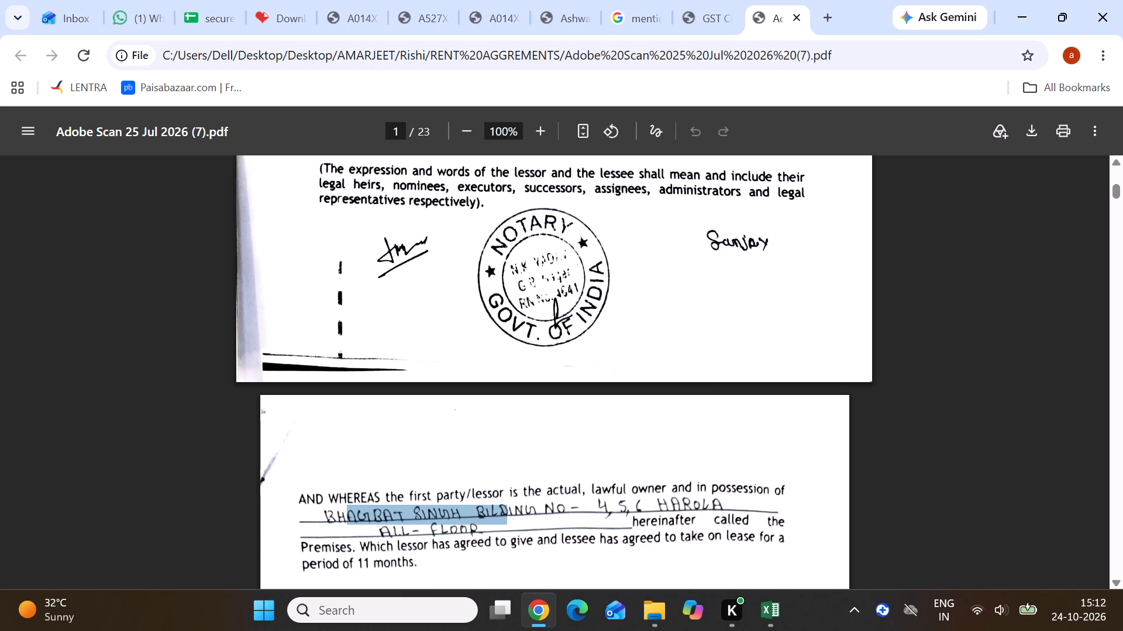
{"action": "left_click", "coordinate": [607, 526]}
{"action": "left_click_drag", "start_coordinate": [605, 509], "coordinate": [714, 509]}
{"action": "left_click", "coordinate": [764, 509]}
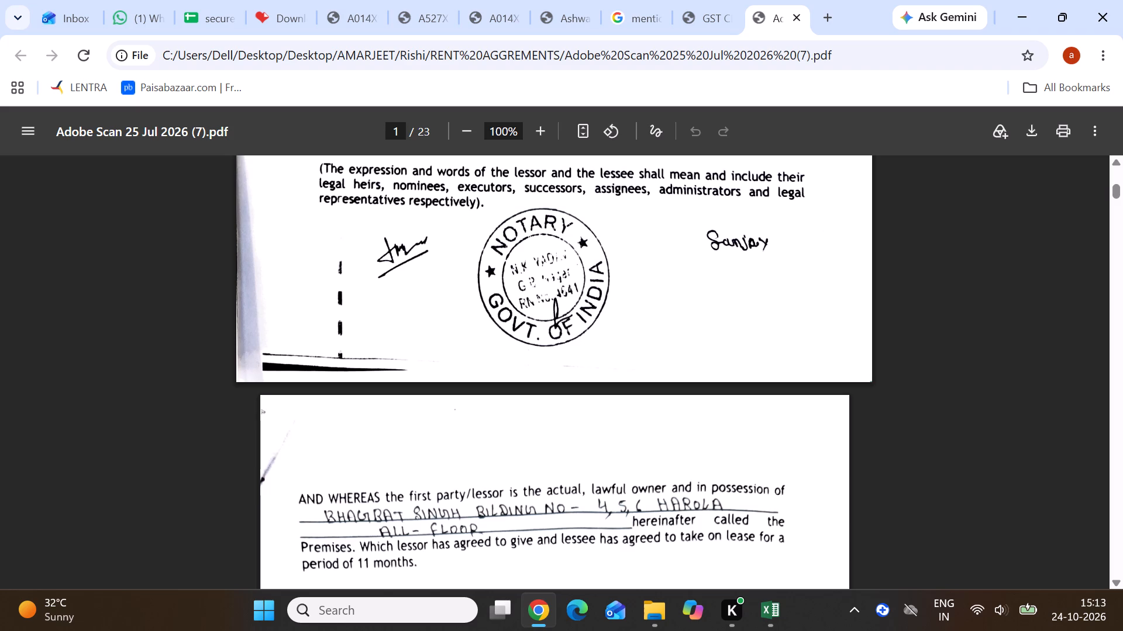
{"action": "left_click_drag", "start_coordinate": [726, 505], "coordinate": [390, 514]}
{"action": "left_click", "coordinate": [490, 512]}
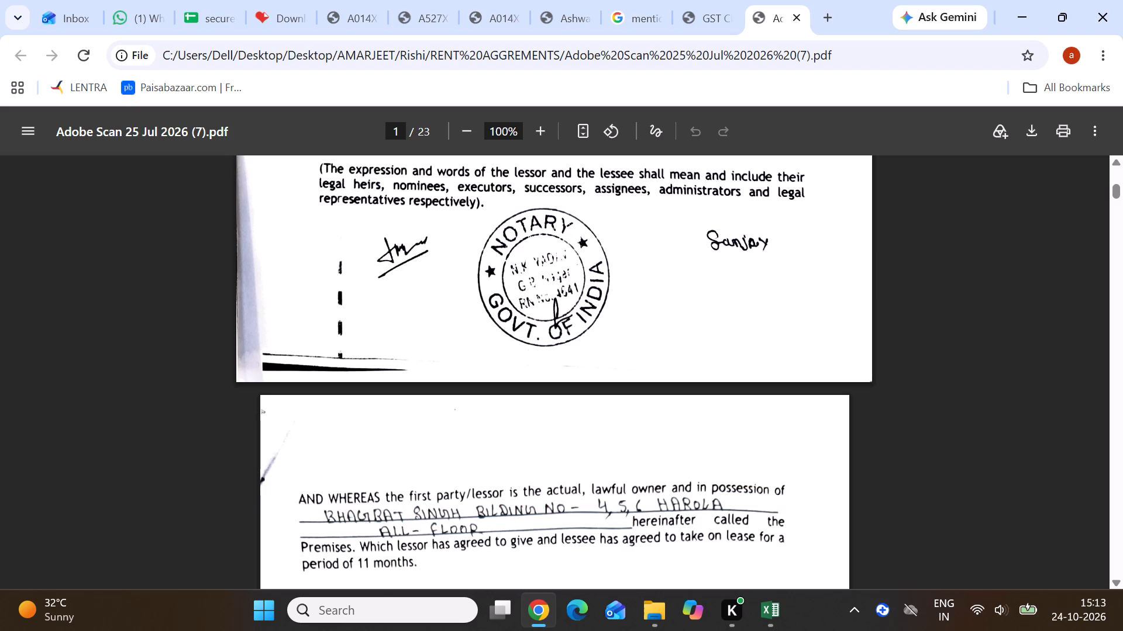
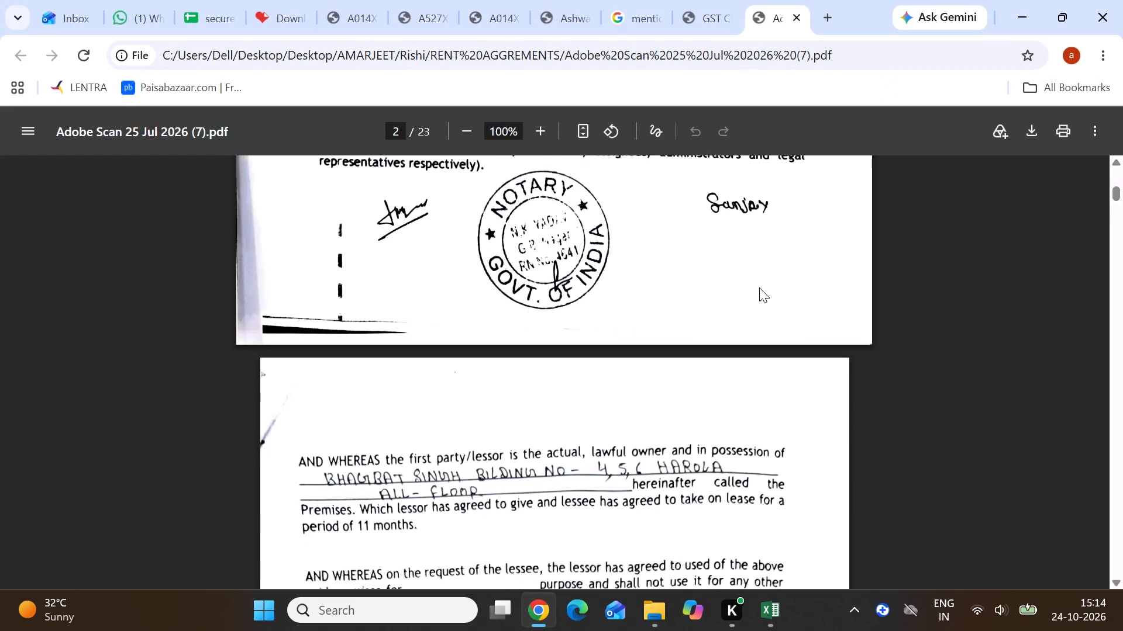
Read the monthly rent and security deposit clauses on page 2 of the first rent agreement.
{"action": "scroll", "coordinate": [766, 269], "scroll_direction": "down", "scroll_amount": 4}
{"action": "scroll", "coordinate": [702, 249], "scroll_direction": "up", "scroll_amount": 2}
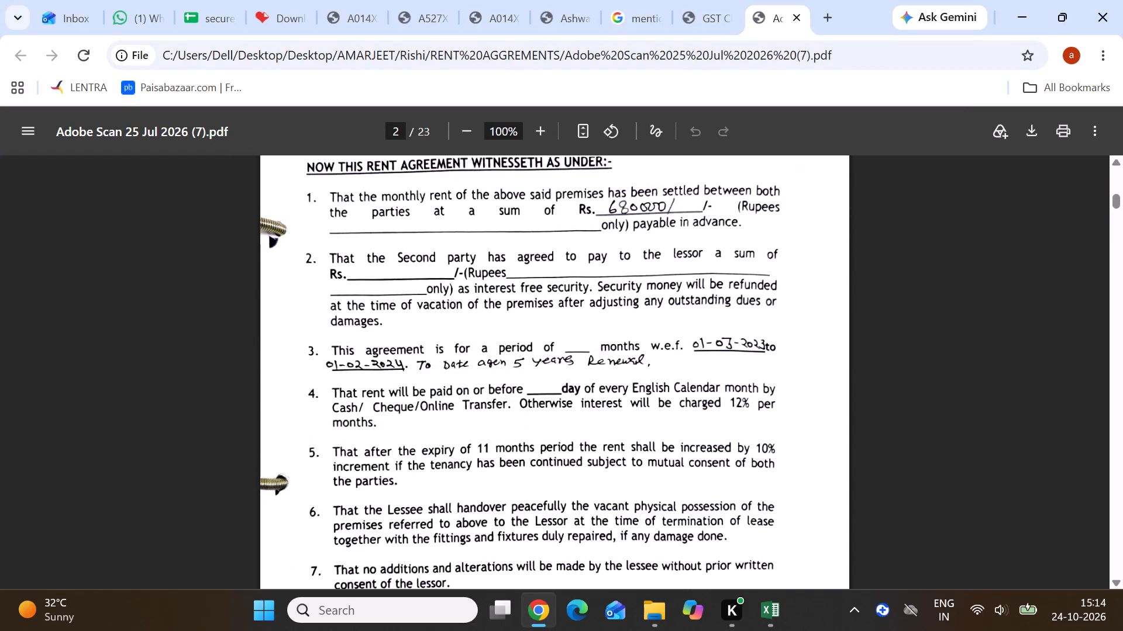
{"action": "left_click_drag", "start_coordinate": [602, 382], "coordinate": [683, 382]}
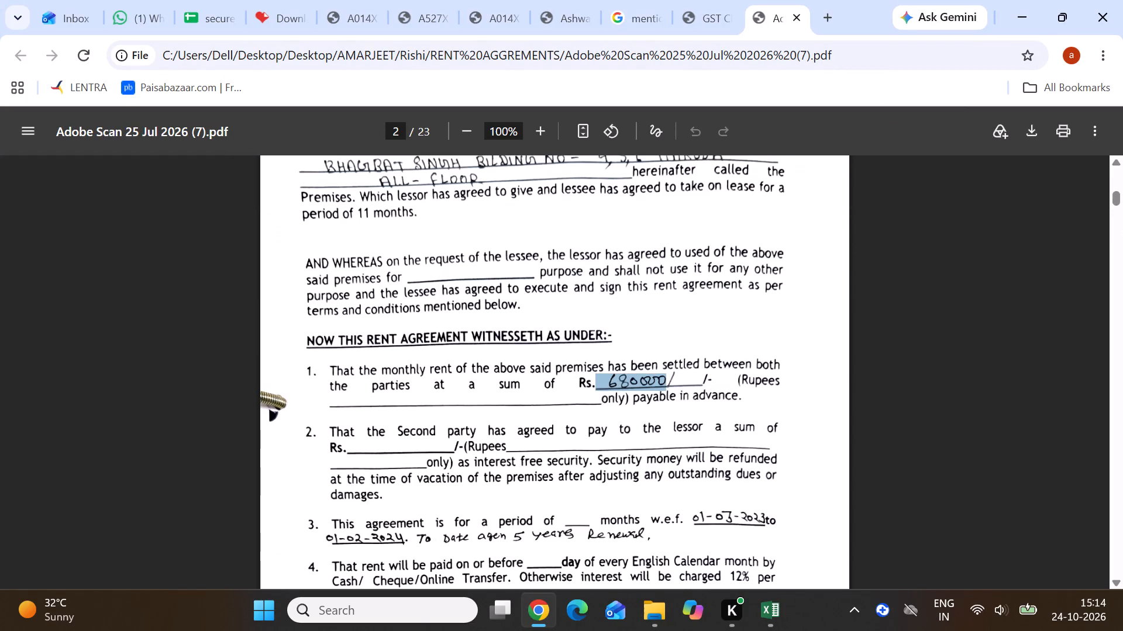
{"action": "left_click", "coordinate": [724, 377]}
{"action": "scroll", "coordinate": [670, 359], "scroll_direction": "up", "scroll_amount": 2}
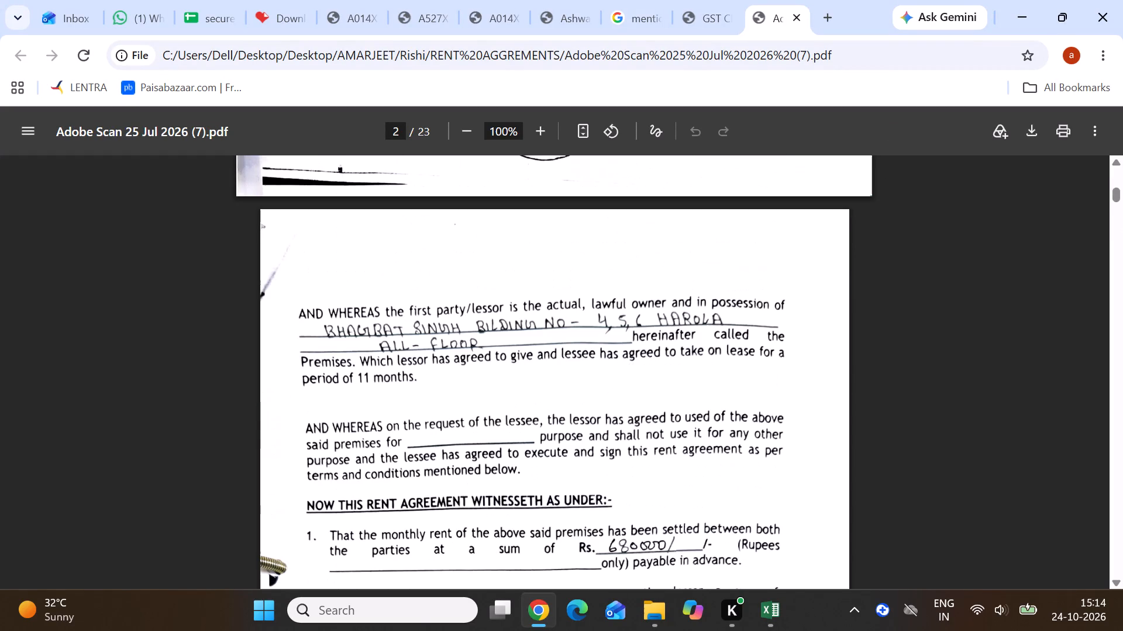
{"action": "scroll", "coordinate": [670, 359], "scroll_direction": "down", "scroll_amount": 1}
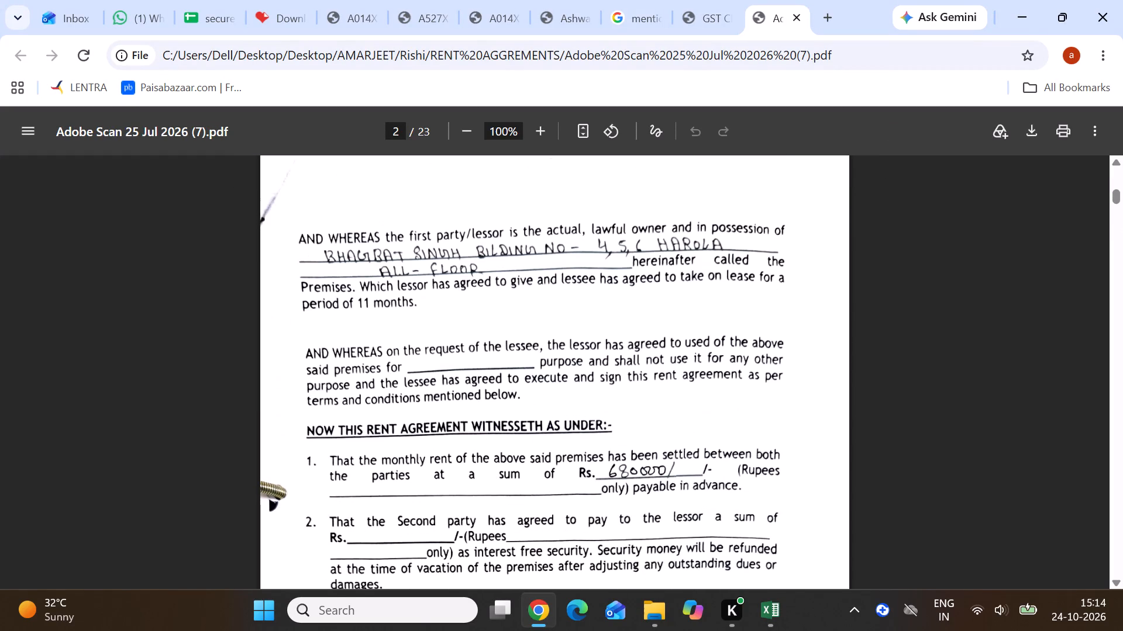
{"action": "scroll", "coordinate": [559, 455], "scroll_direction": "down", "scroll_amount": 1}
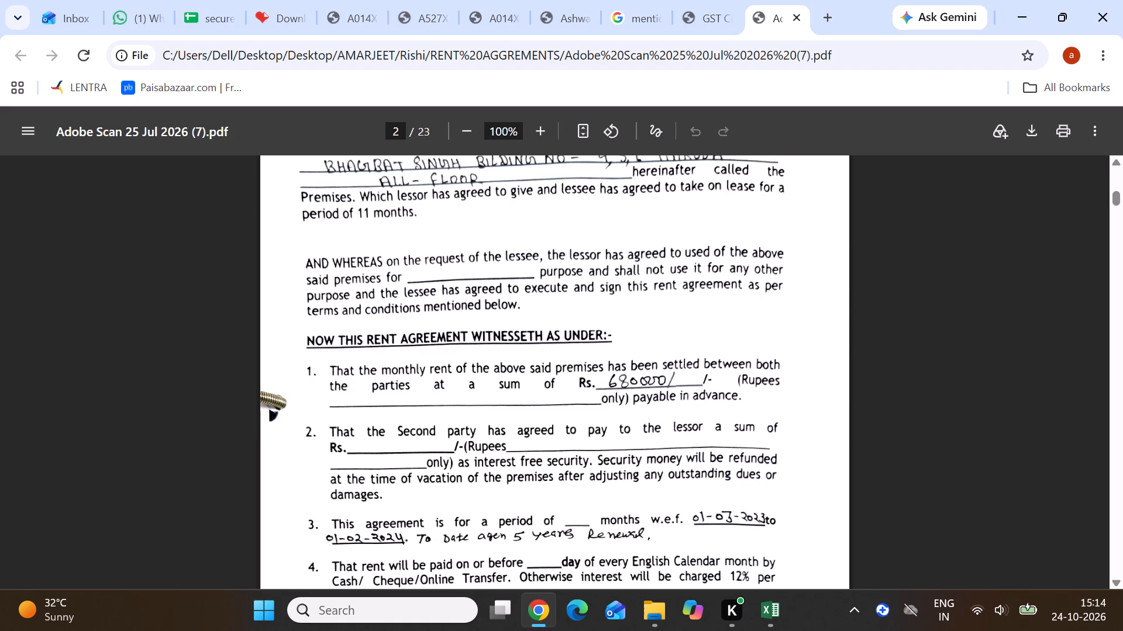
{"action": "left_click_drag", "start_coordinate": [334, 370], "coordinate": [531, 462]}
{"action": "left_click", "coordinate": [608, 460]}
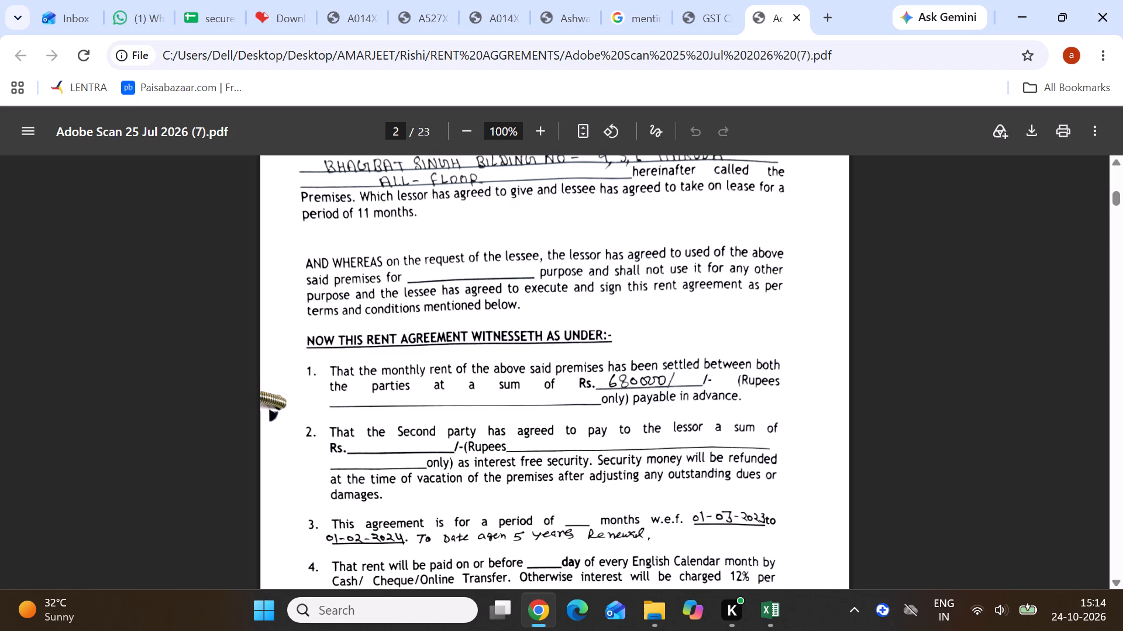
Examine clause 3 of the first rent agreement for its start and end dates and the handwritten renewal note.
{"action": "scroll", "coordinate": [447, 458], "scroll_direction": "down", "scroll_amount": 2}
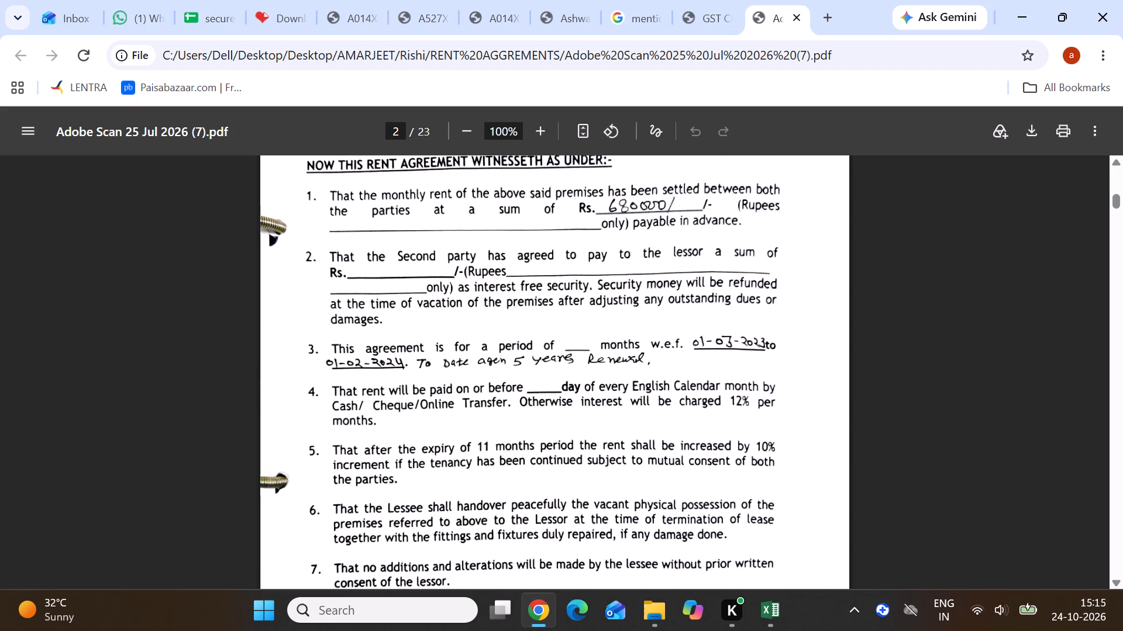
{"action": "left_click_drag", "start_coordinate": [698, 341], "coordinate": [765, 341]}
{"action": "left_click", "coordinate": [776, 342]}
{"action": "left_click_drag", "start_coordinate": [326, 361], "coordinate": [435, 368]}
{"action": "left_click", "coordinate": [461, 375]}
{"action": "left_click_drag", "start_coordinate": [444, 365], "coordinate": [670, 366]}
{"action": "left_click", "coordinate": [687, 365]}
{"action": "left_click_drag", "start_coordinate": [439, 366], "coordinate": [626, 370]}
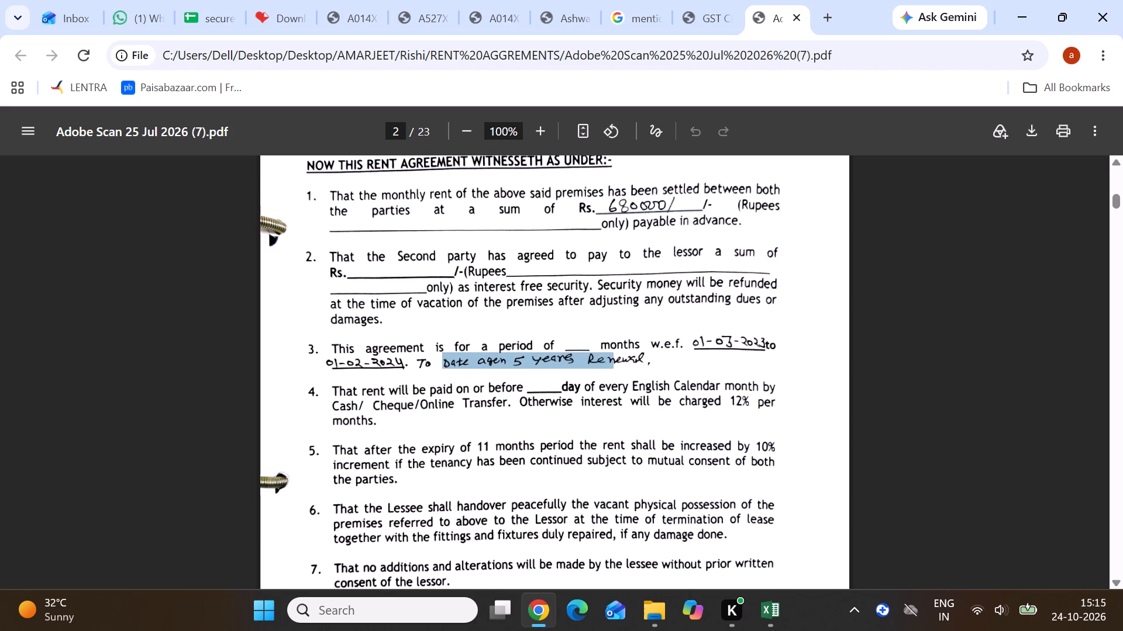
{"action": "left_click", "coordinate": [647, 369]}
{"action": "left_click_drag", "start_coordinate": [660, 360], "coordinate": [401, 360]}
{"action": "left_click", "coordinate": [660, 362]}
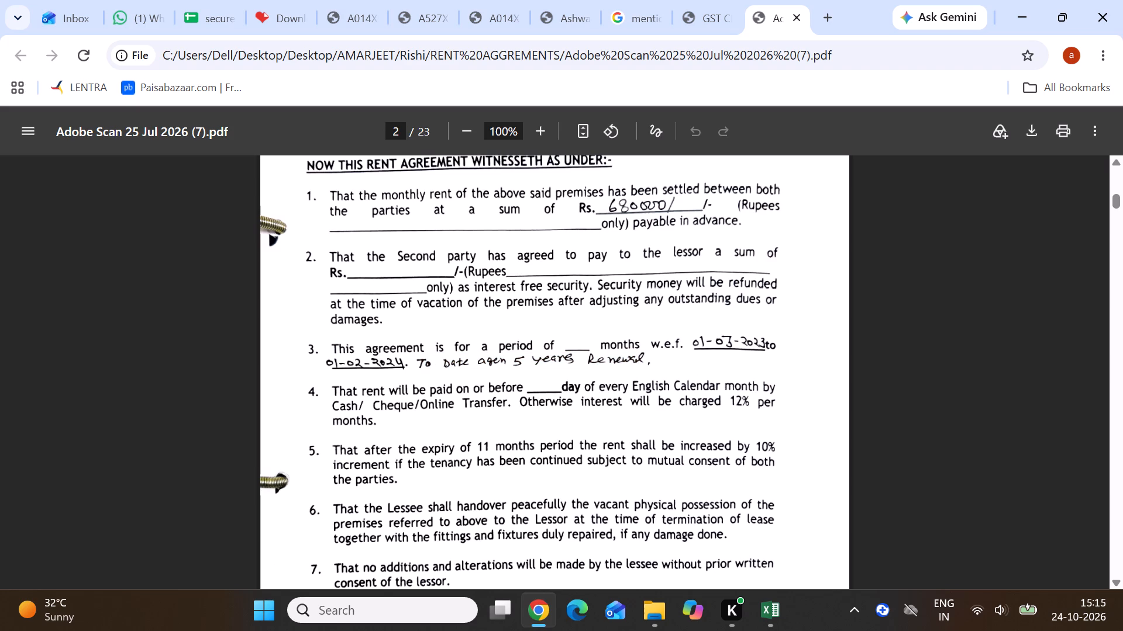
{"action": "left_click_drag", "start_coordinate": [646, 362], "coordinate": [404, 365]}
{"action": "left_click", "coordinate": [710, 367]}
Review the second rent agreement on pages 4 to 6 for its parties, premises, rent, period, and witness and notary attestation.
{"action": "scroll", "coordinate": [508, 389], "scroll_direction": "down", "scroll_amount": 2}
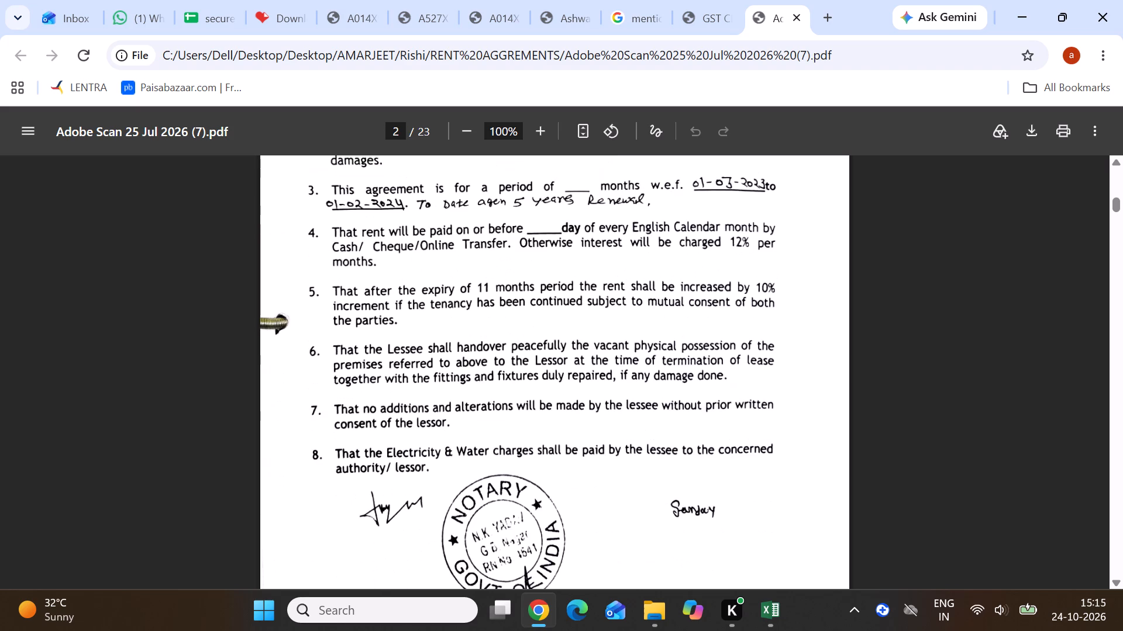
{"action": "scroll", "coordinate": [509, 386], "scroll_direction": "down", "scroll_amount": 15}
{"action": "scroll", "coordinate": [529, 393], "scroll_direction": "down", "scroll_amount": 7}
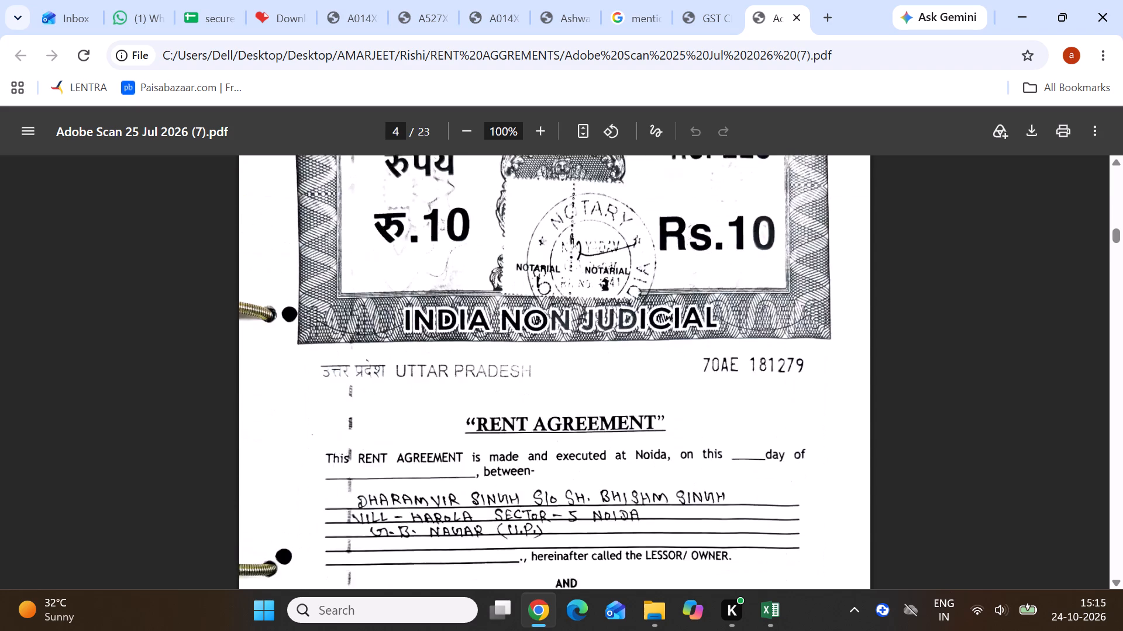
{"action": "scroll", "coordinate": [525, 370], "scroll_direction": "up", "scroll_amount": 2}
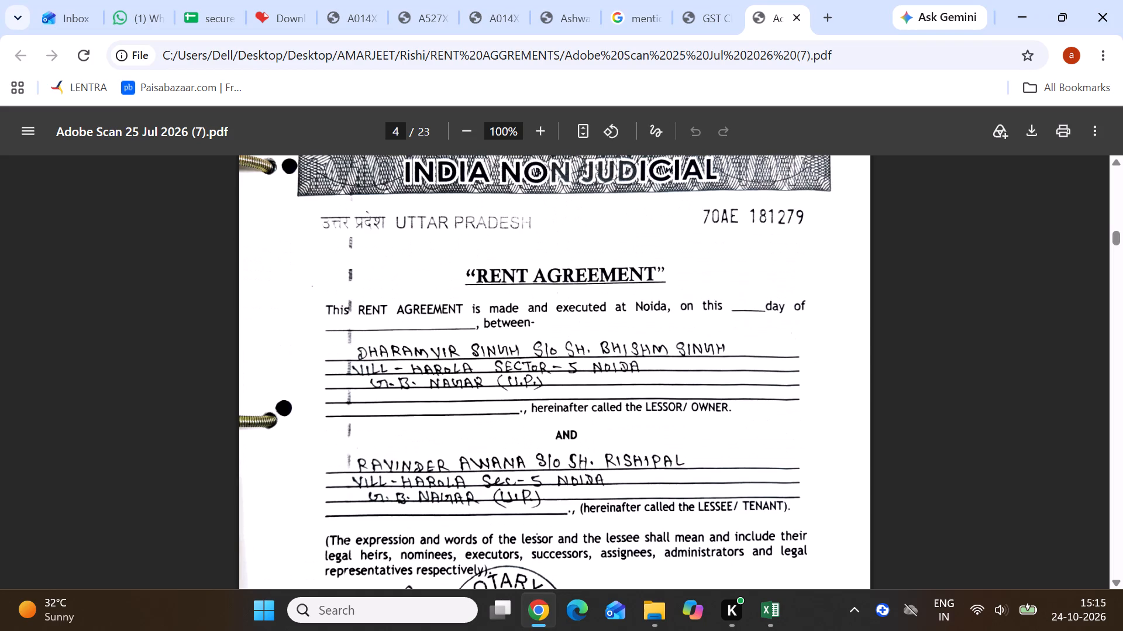
{"action": "scroll", "coordinate": [522, 387], "scroll_direction": "down", "scroll_amount": 4}
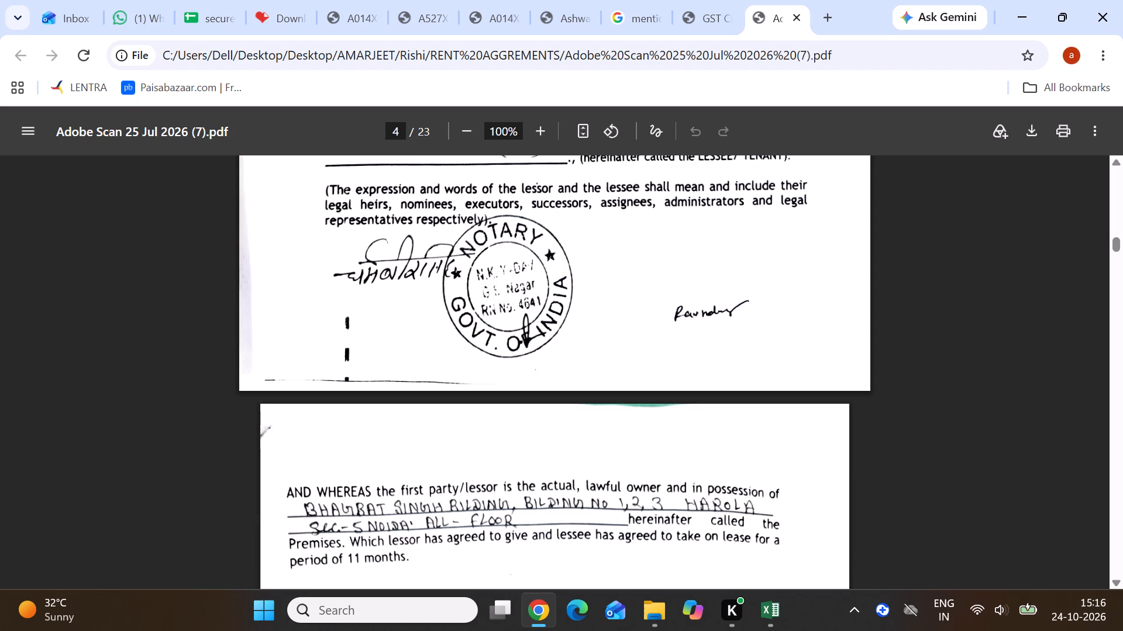
{"action": "scroll", "coordinate": [531, 343], "scroll_direction": "down", "scroll_amount": 5}
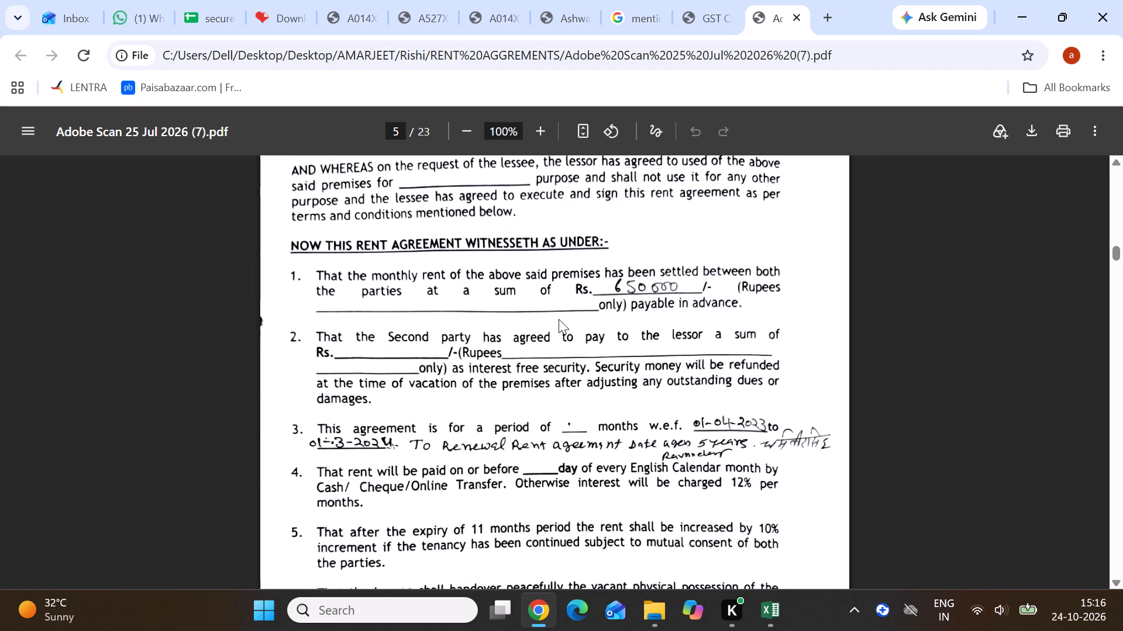
{"action": "scroll", "coordinate": [423, 268], "scroll_direction": "down", "scroll_amount": 5}
{"action": "scroll", "coordinate": [615, 358], "scroll_direction": "down", "scroll_amount": 12}
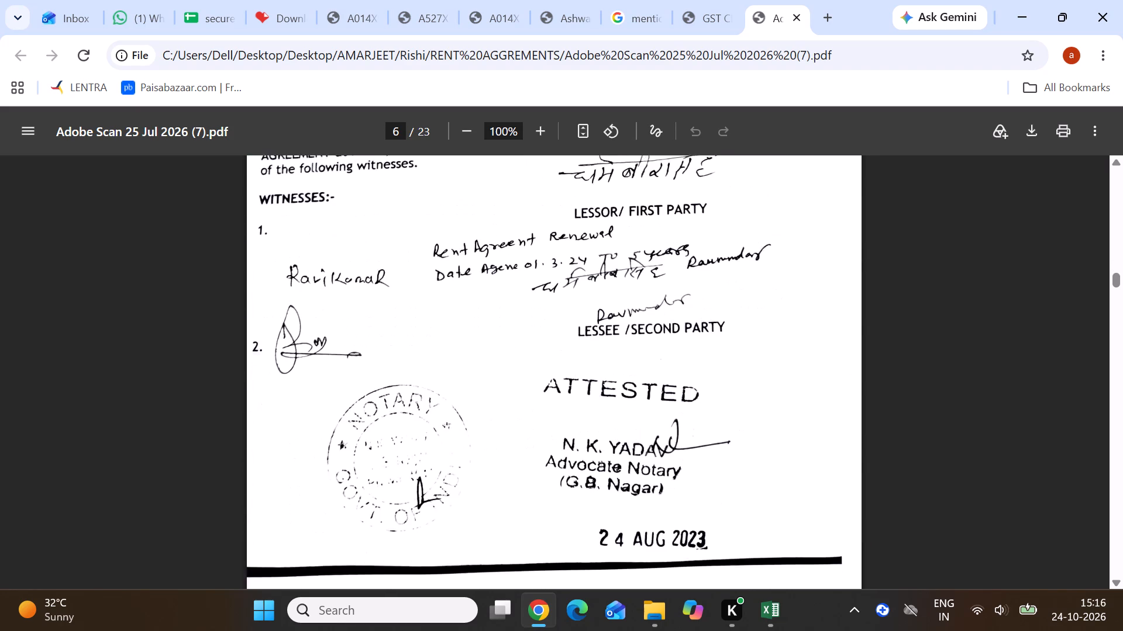
Read the handwritten lessor and tenant details of the third rent agreement on page 7.
{"action": "scroll", "coordinate": [616, 352], "scroll_direction": "down", "scroll_amount": 5}
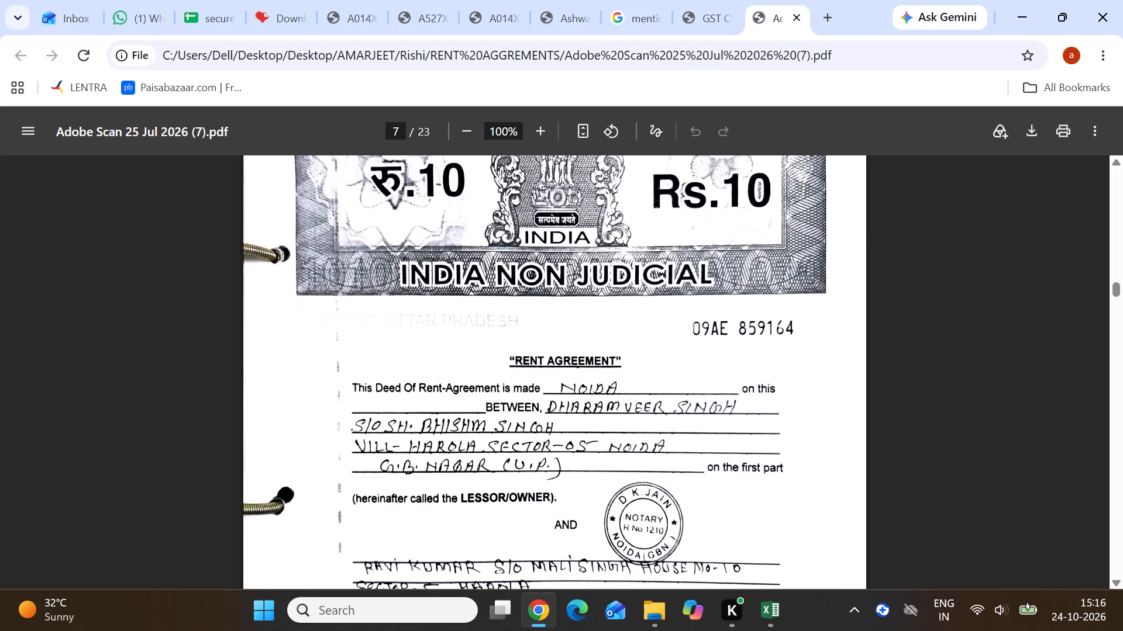
{"action": "scroll", "coordinate": [780, 334], "scroll_direction": "down", "scroll_amount": 3}
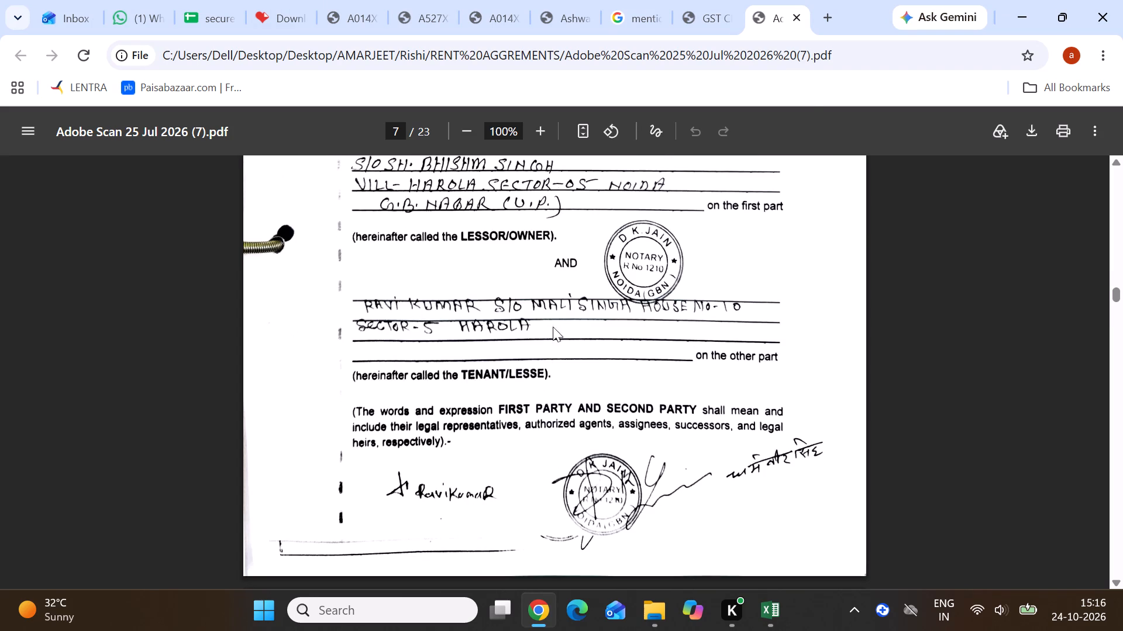
{"action": "left_click_drag", "start_coordinate": [364, 303], "coordinate": [480, 305]}
{"action": "left_click", "coordinate": [487, 311]}
{"action": "left_click_drag", "start_coordinate": [485, 296], "coordinate": [432, 297]}
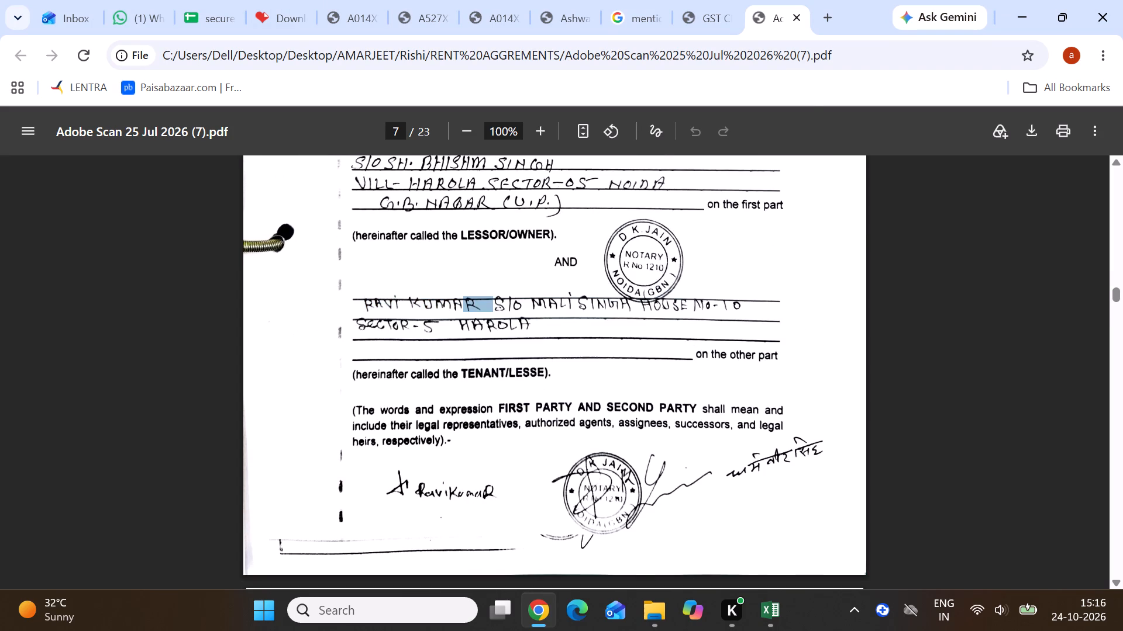
{"action": "left_click_drag", "start_coordinate": [432, 297], "coordinate": [325, 298]}
{"action": "left_click", "coordinate": [671, 374]}
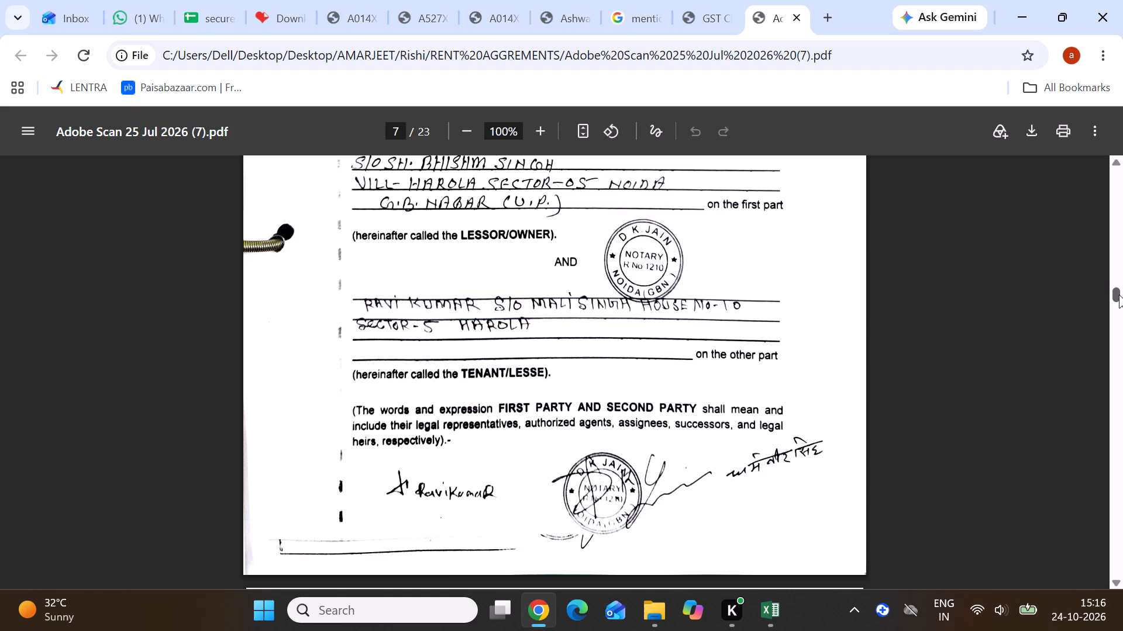
Recheck the parties on pages 4 and 1 and the premises on page 2 in the earlier two rent agreements.
{"action": "scroll", "coordinate": [1122, 30], "scroll_direction": "up", "scroll_amount": 1}
{"action": "scroll", "coordinate": [561, 421], "scroll_direction": "up", "scroll_amount": 20}
{"action": "scroll", "coordinate": [561, 421], "scroll_direction": "up", "scroll_amount": 10}
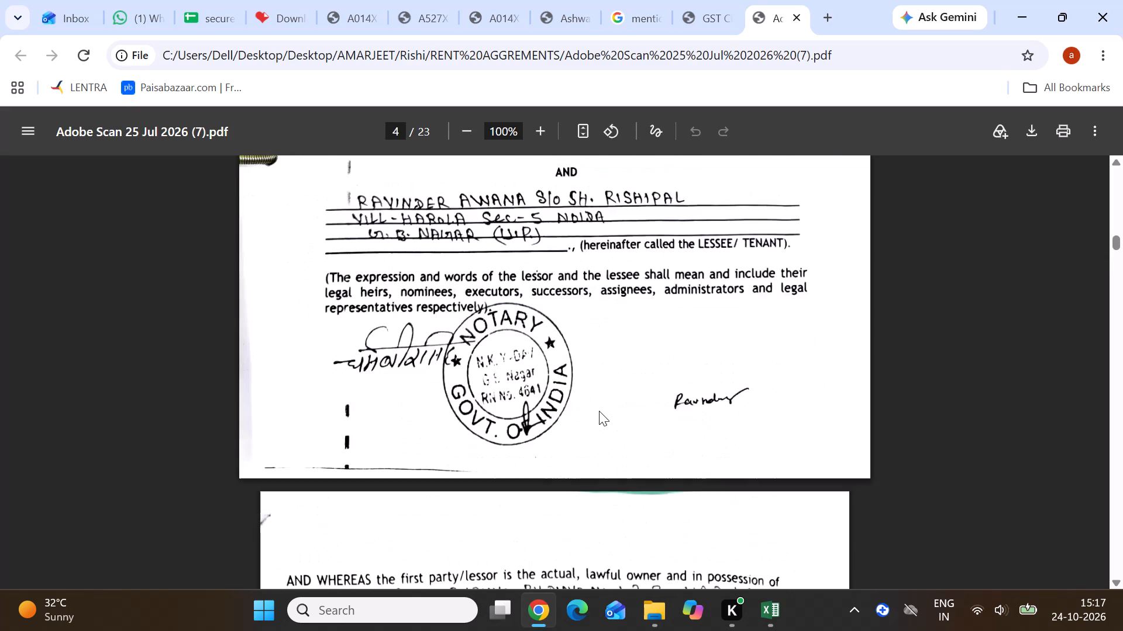
{"action": "scroll", "coordinate": [599, 411], "scroll_direction": "up", "scroll_amount": 4}
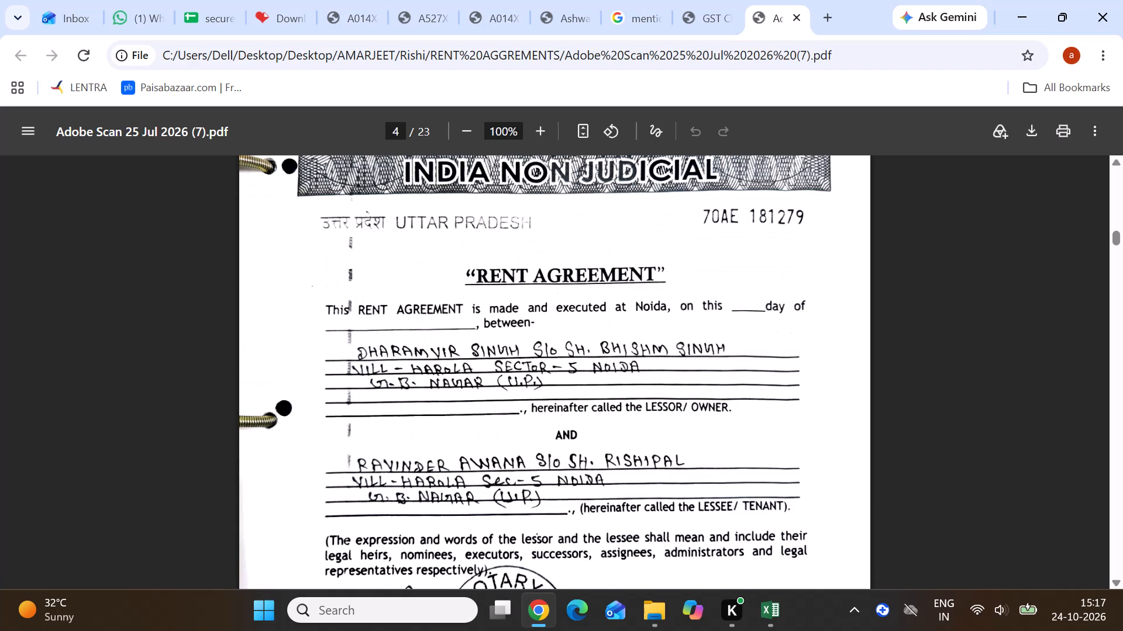
{"action": "scroll", "coordinate": [662, 381], "scroll_direction": "up", "scroll_amount": 2}
{"action": "scroll", "coordinate": [687, 510], "scroll_direction": "down", "scroll_amount": 3}
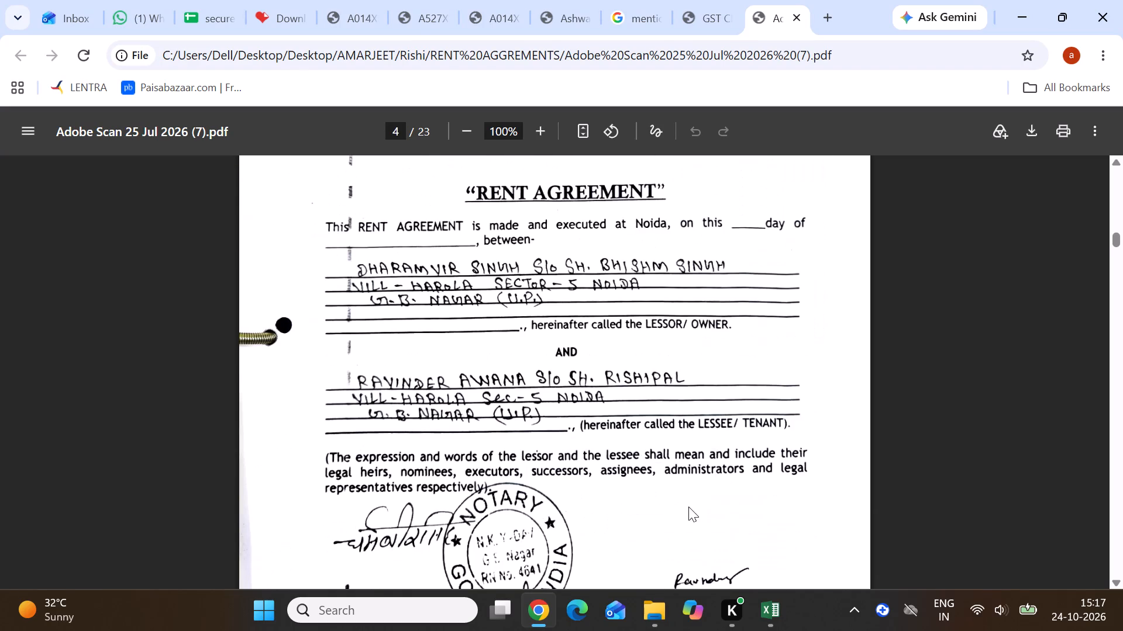
{"action": "scroll", "coordinate": [581, 446], "scroll_direction": "up", "scroll_amount": 20}
{"action": "scroll", "coordinate": [581, 446], "scroll_direction": "up", "scroll_amount": 1}
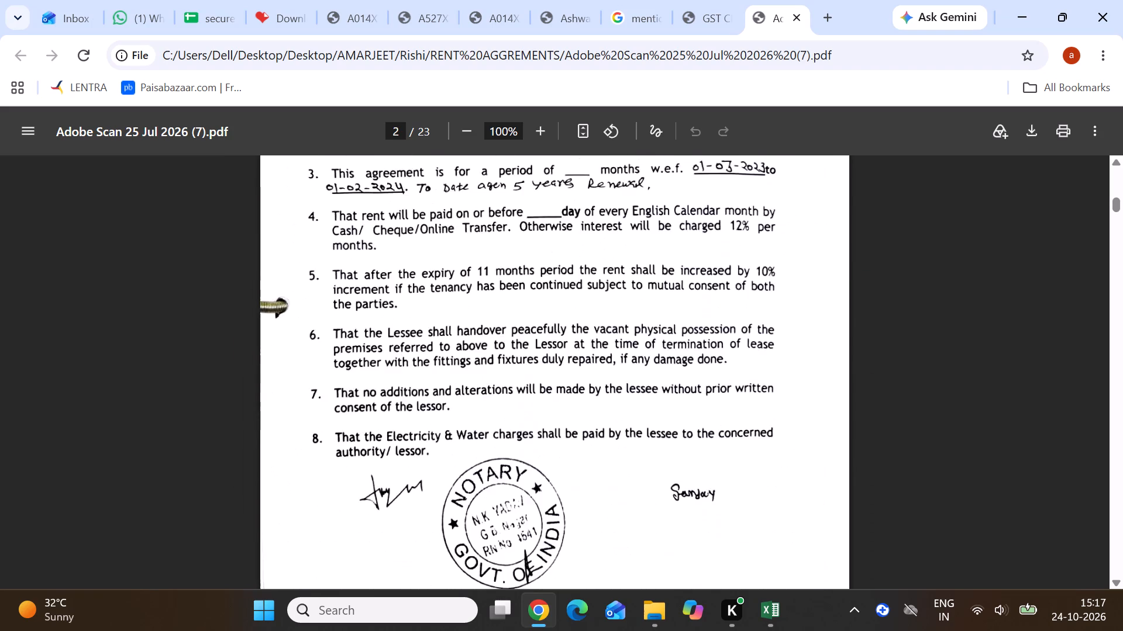
{"action": "scroll", "coordinate": [637, 501], "scroll_direction": "up", "scroll_amount": 13}
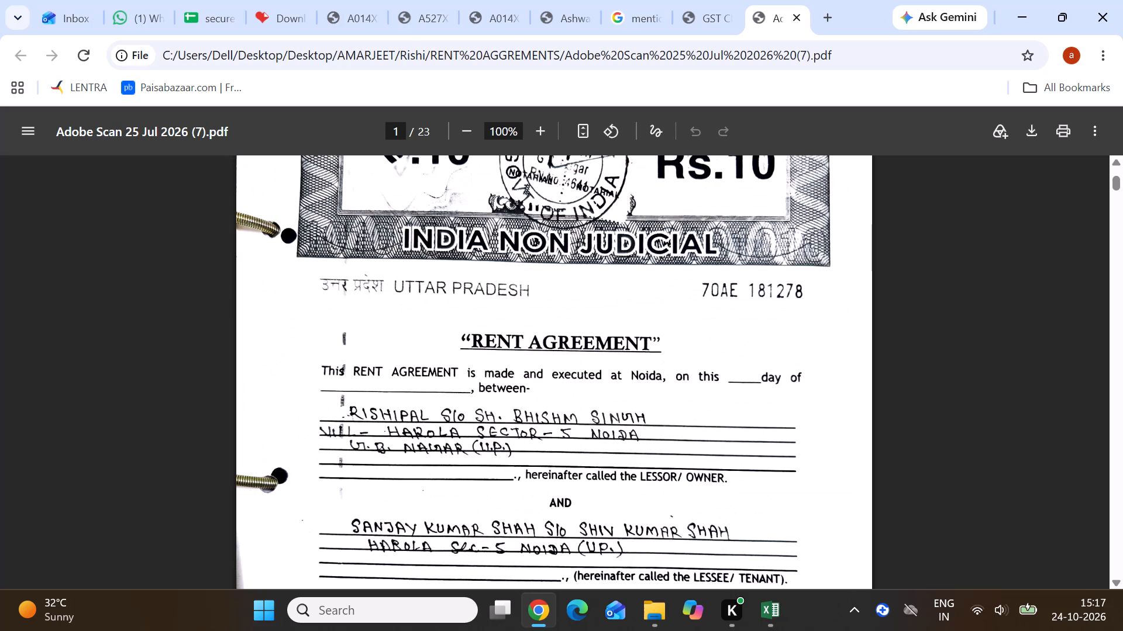
{"action": "scroll", "coordinate": [622, 459], "scroll_direction": "down", "scroll_amount": 7}
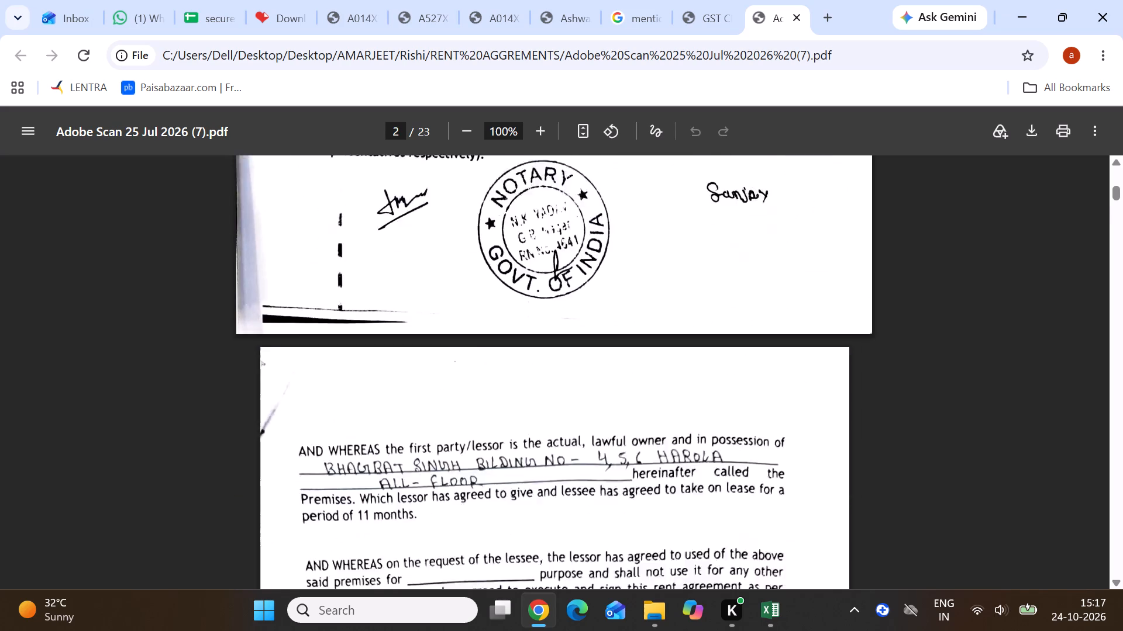
{"action": "scroll", "coordinate": [627, 456], "scroll_direction": "down", "scroll_amount": 5}
{"action": "scroll", "coordinate": [626, 470], "scroll_direction": "up", "scroll_amount": 2}
Examine the handwritten premises description of the third rent agreement on page 8.
{"action": "scroll", "coordinate": [621, 446], "scroll_direction": "down", "scroll_amount": 20}
{"action": "scroll", "coordinate": [621, 446], "scroll_direction": "down", "scroll_amount": 19}
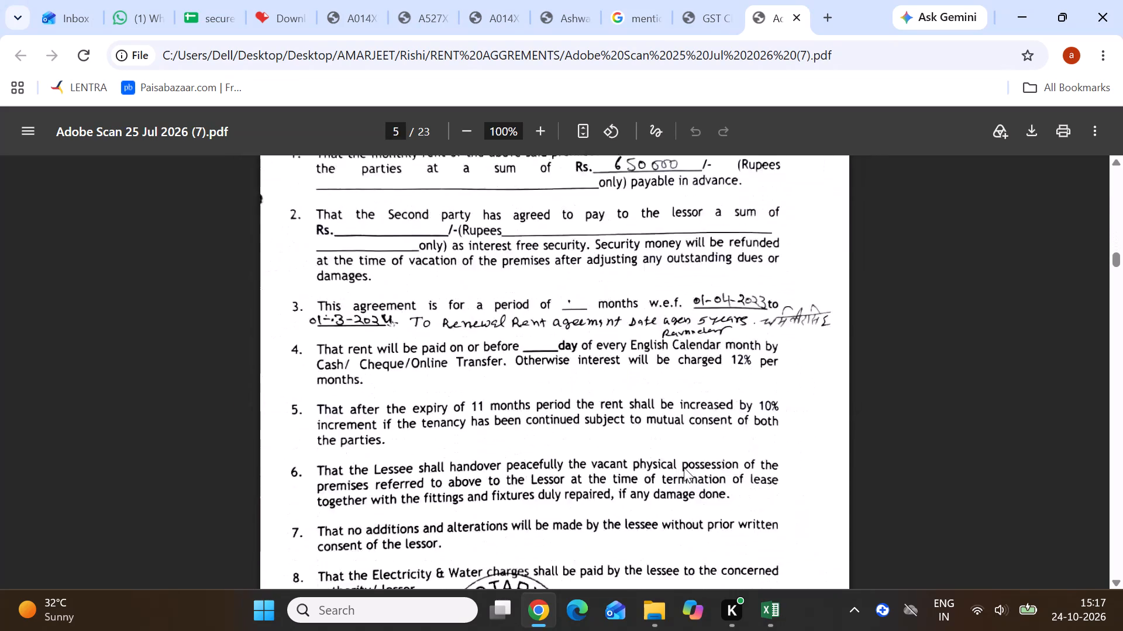
{"action": "scroll", "coordinate": [684, 467], "scroll_direction": "down", "scroll_amount": 20}
{"action": "scroll", "coordinate": [690, 486], "scroll_direction": "up", "scroll_amount": 2}
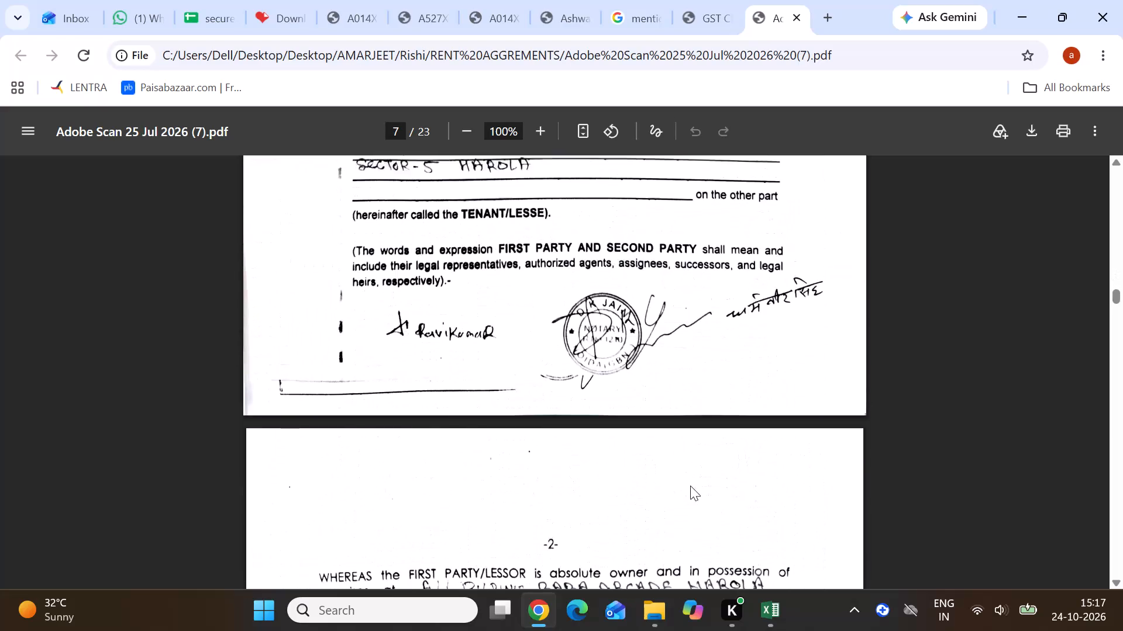
{"action": "scroll", "coordinate": [690, 486], "scroll_direction": "up", "scroll_amount": 1}
{"action": "scroll", "coordinate": [625, 448], "scroll_direction": "down", "scroll_amount": 5}
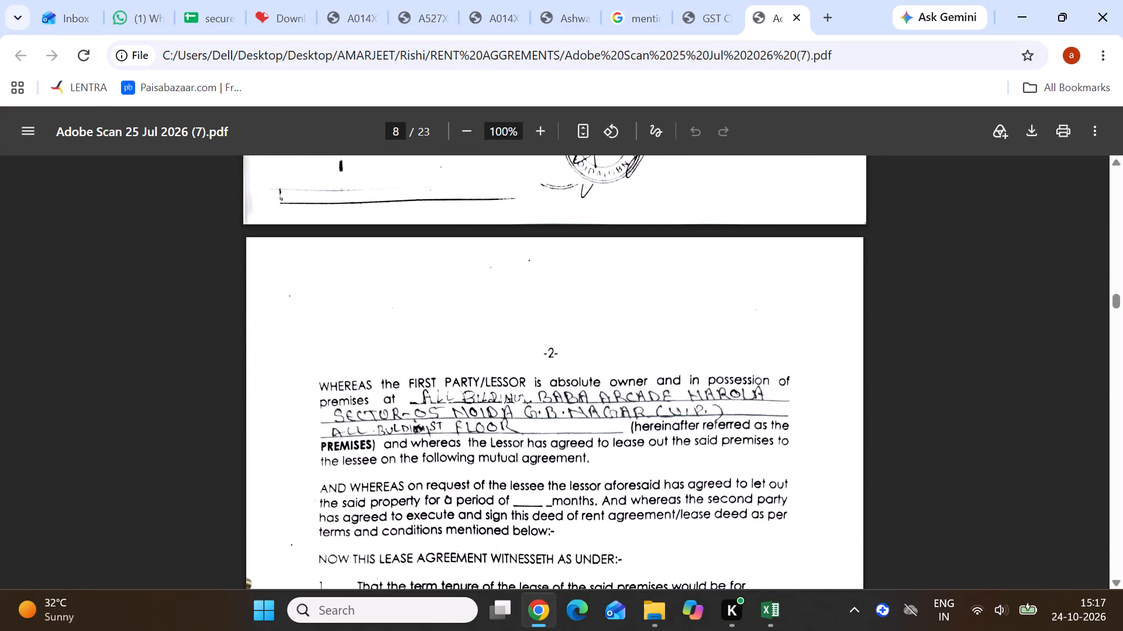
{"action": "left_click_drag", "start_coordinate": [428, 396], "coordinate": [428, 405]}
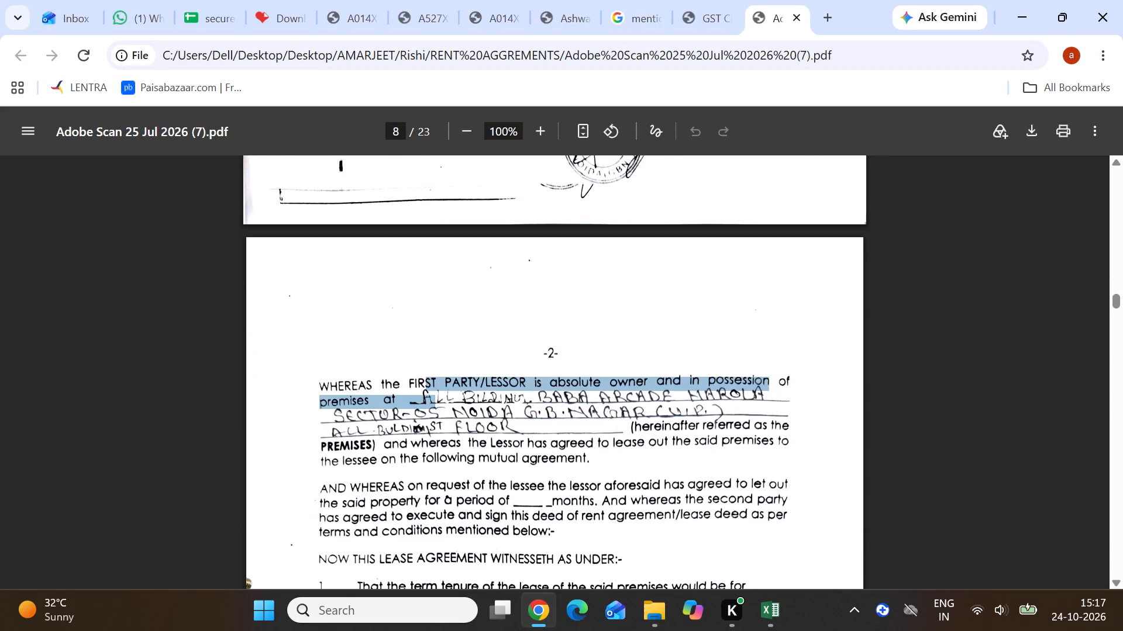
{"action": "left_click_drag", "start_coordinate": [428, 405], "coordinate": [560, 430]}
{"action": "left_click", "coordinate": [663, 451]}
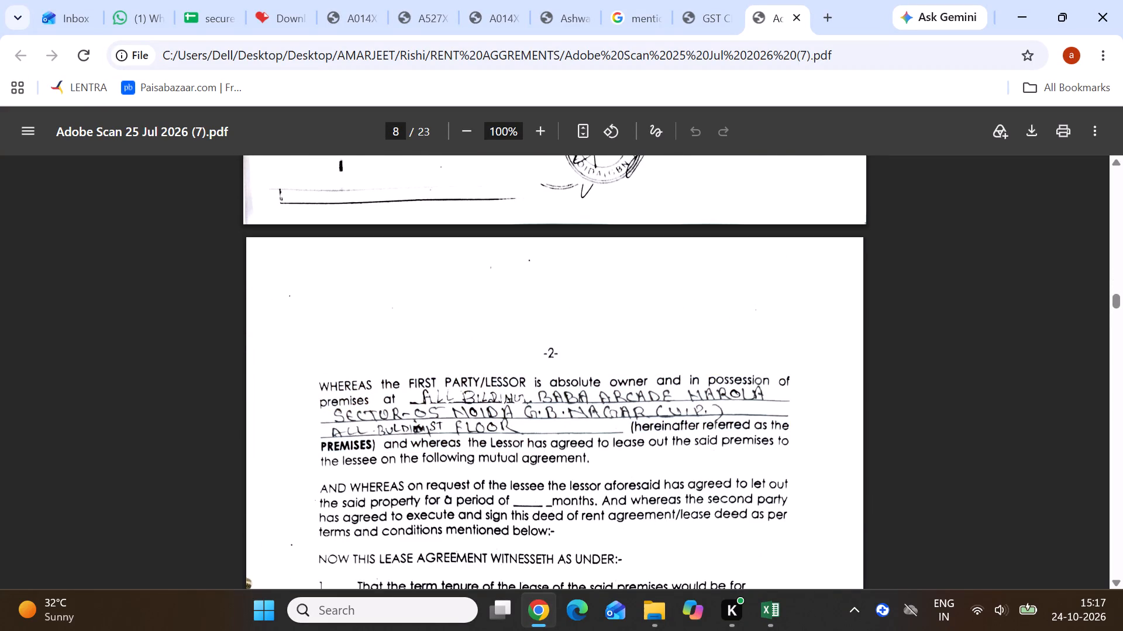
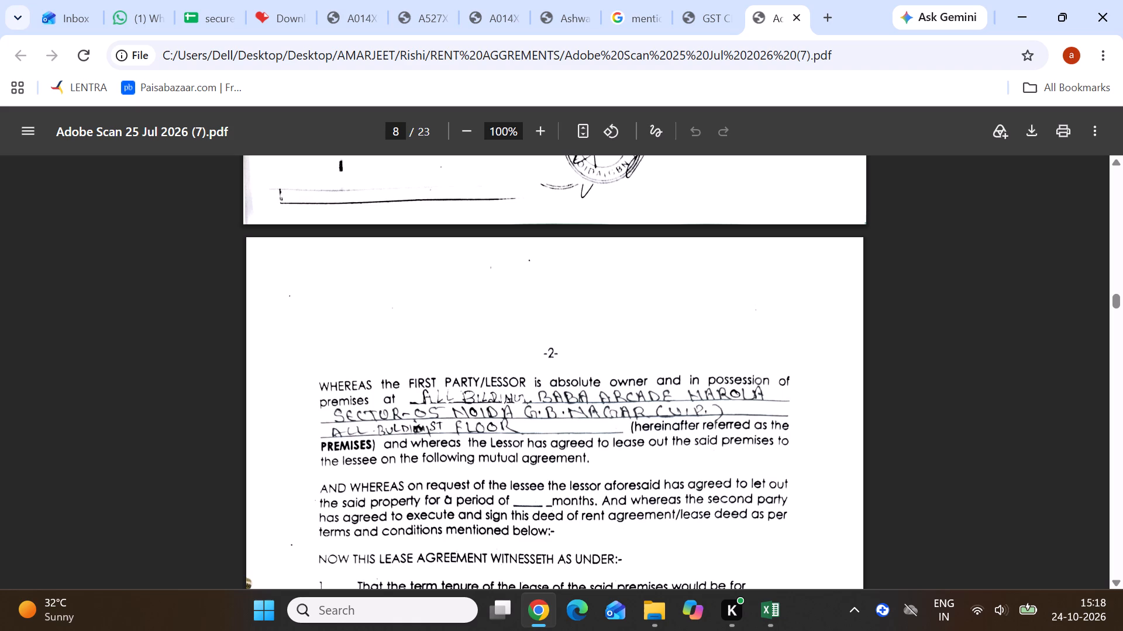
Examine the third rent agreement's lease dates, monthly rent and security deposit in clauses 1 to 3 on page 8.
{"action": "scroll", "coordinate": [502, 423], "scroll_direction": "down", "scroll_amount": 3}
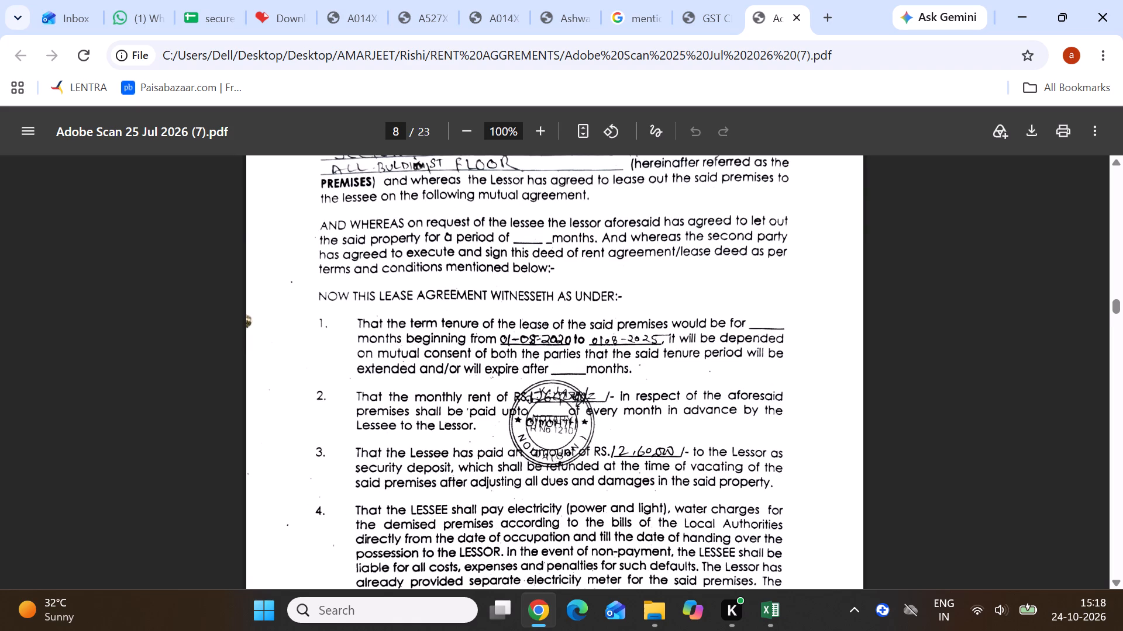
{"action": "left_click_drag", "start_coordinate": [614, 452], "coordinate": [744, 452]}
{"action": "left_click", "coordinate": [751, 449]}
{"action": "left_click_drag", "start_coordinate": [498, 338], "coordinate": [666, 338]}
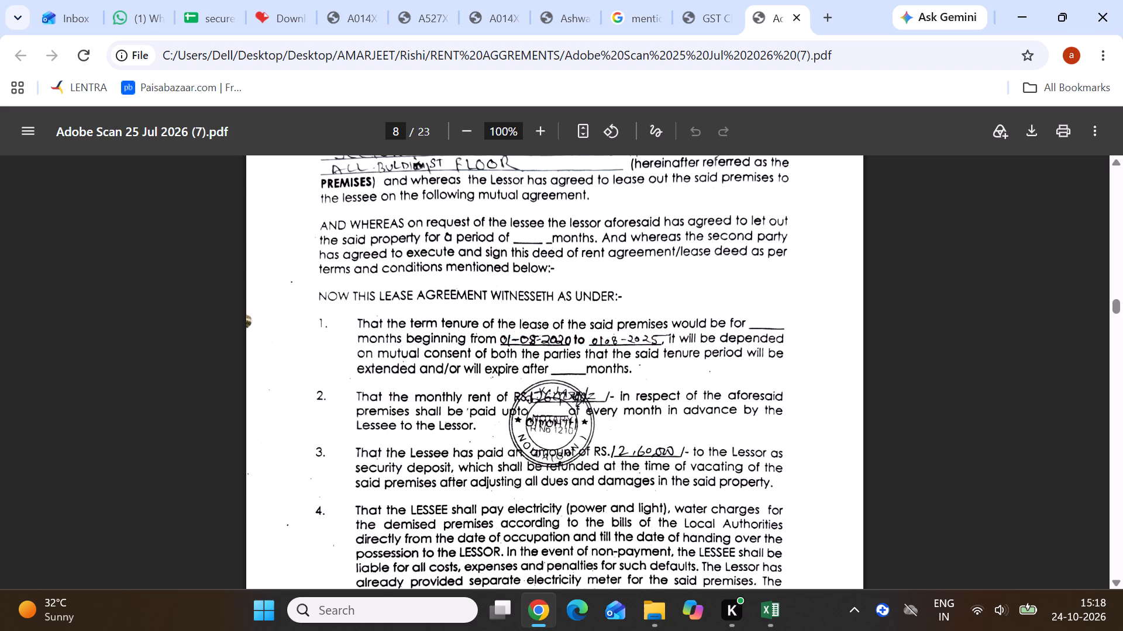
{"action": "left_click", "coordinate": [680, 358]}
{"action": "left_click_drag", "start_coordinate": [360, 338], "coordinate": [574, 349]}
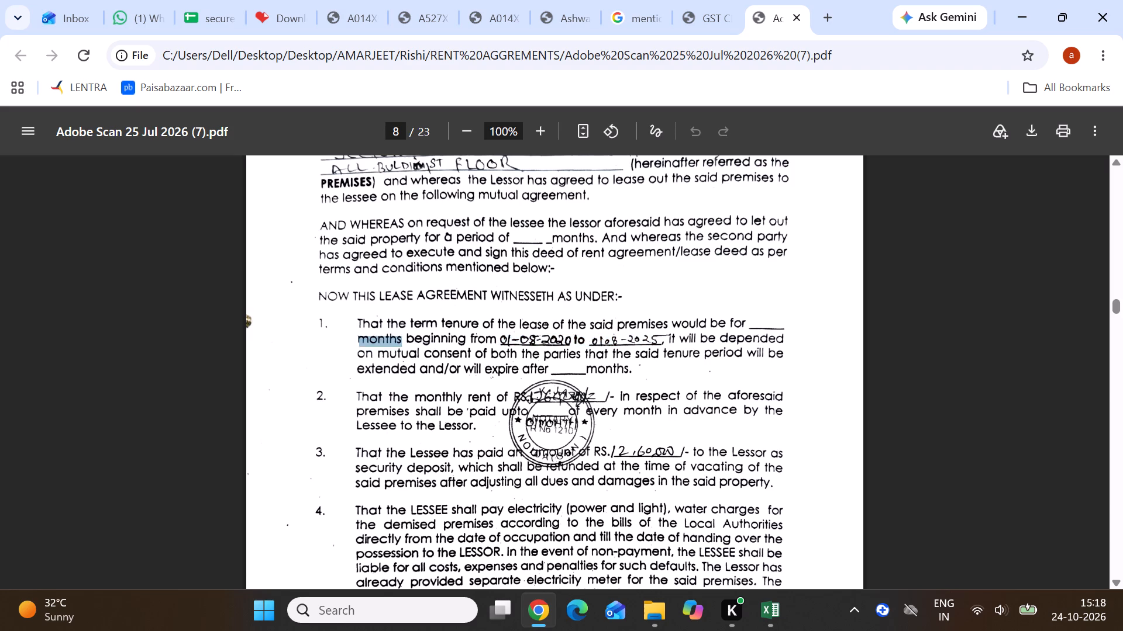
{"action": "left_click_drag", "start_coordinate": [574, 349], "coordinate": [573, 352]}
{"action": "left_click", "coordinate": [567, 393]}
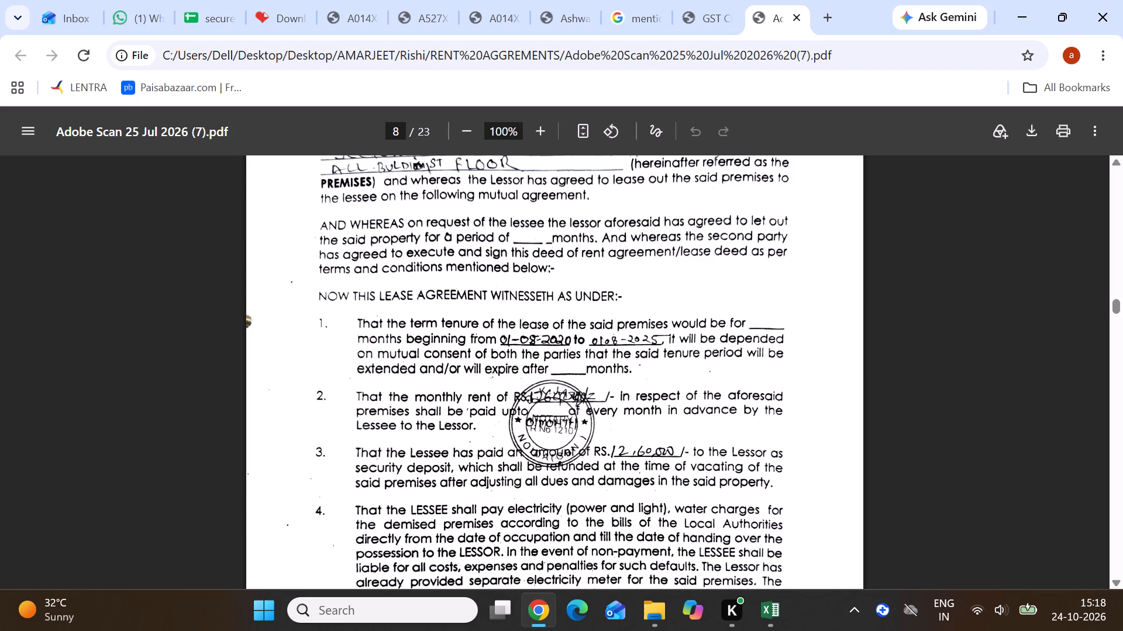
{"action": "left_click_drag", "start_coordinate": [657, 338], "coordinate": [483, 339]}
{"action": "left_click", "coordinate": [691, 363]}
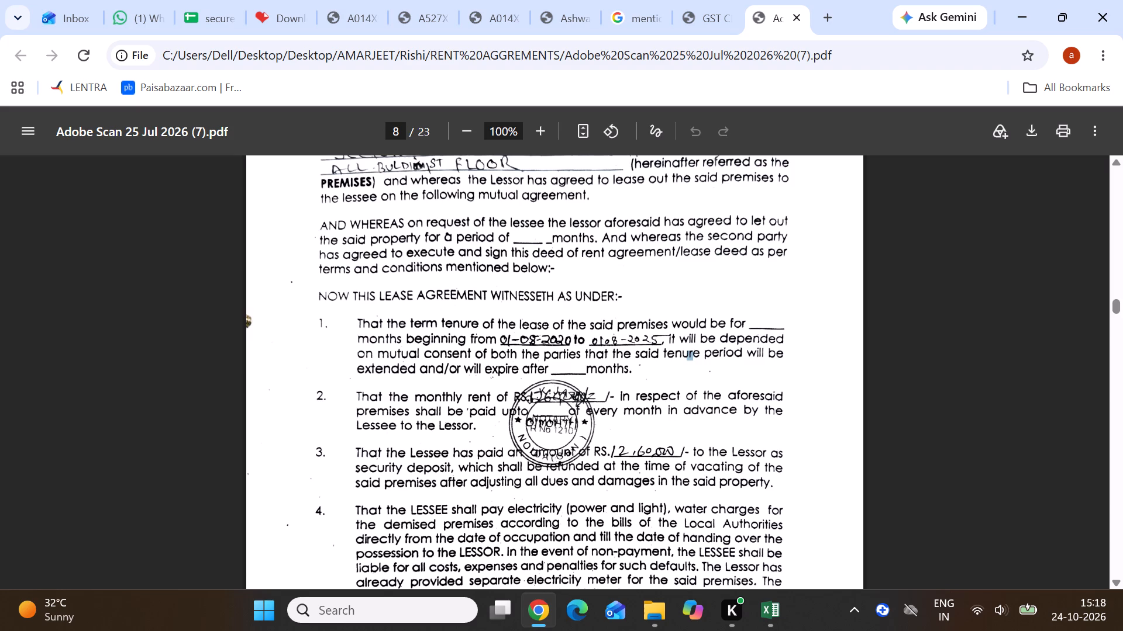
{"action": "left_click_drag", "start_coordinate": [660, 339], "coordinate": [495, 337]}
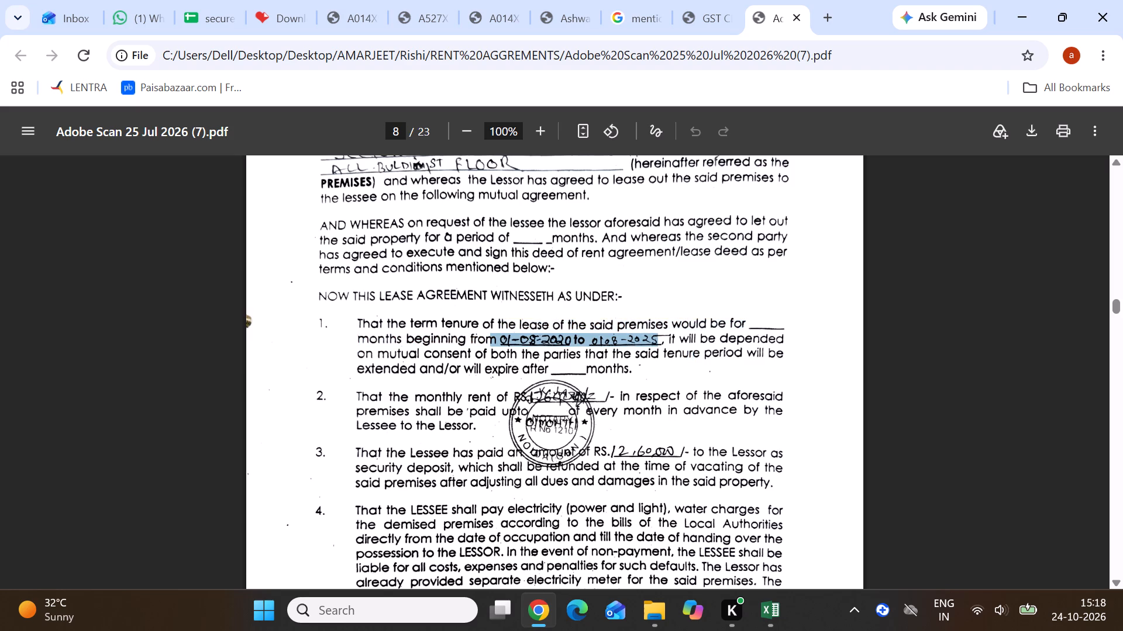
{"action": "left_click", "coordinate": [539, 365]}
{"action": "left_click_drag", "start_coordinate": [498, 339], "coordinate": [640, 346]}
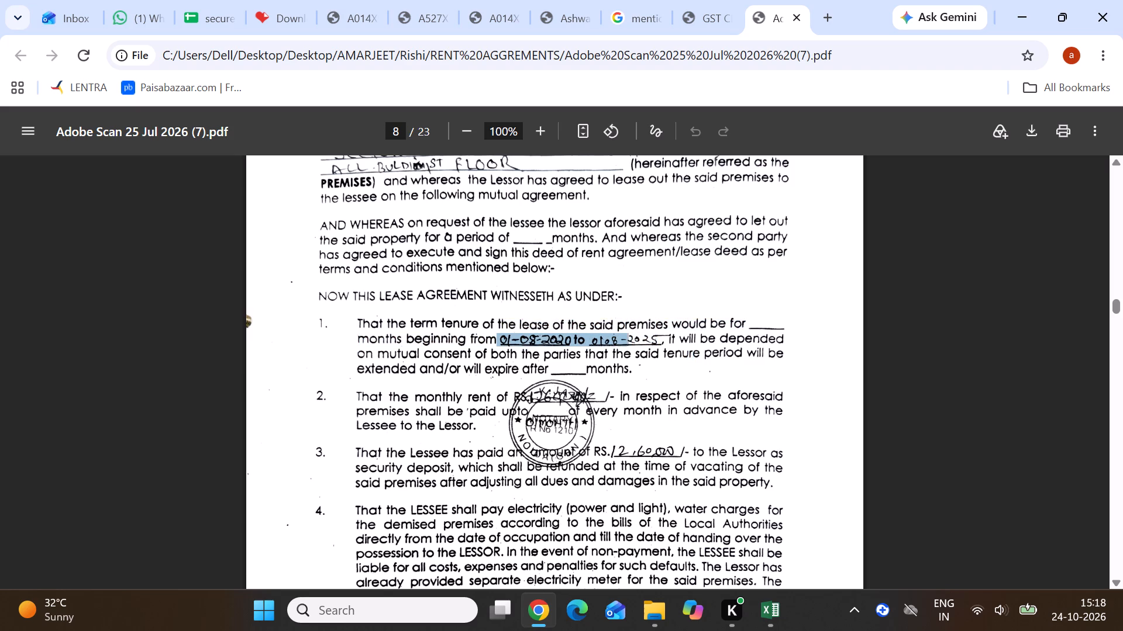
{"action": "left_click_drag", "start_coordinate": [640, 346], "coordinate": [662, 347]}
{"action": "left_click", "coordinate": [657, 363]}
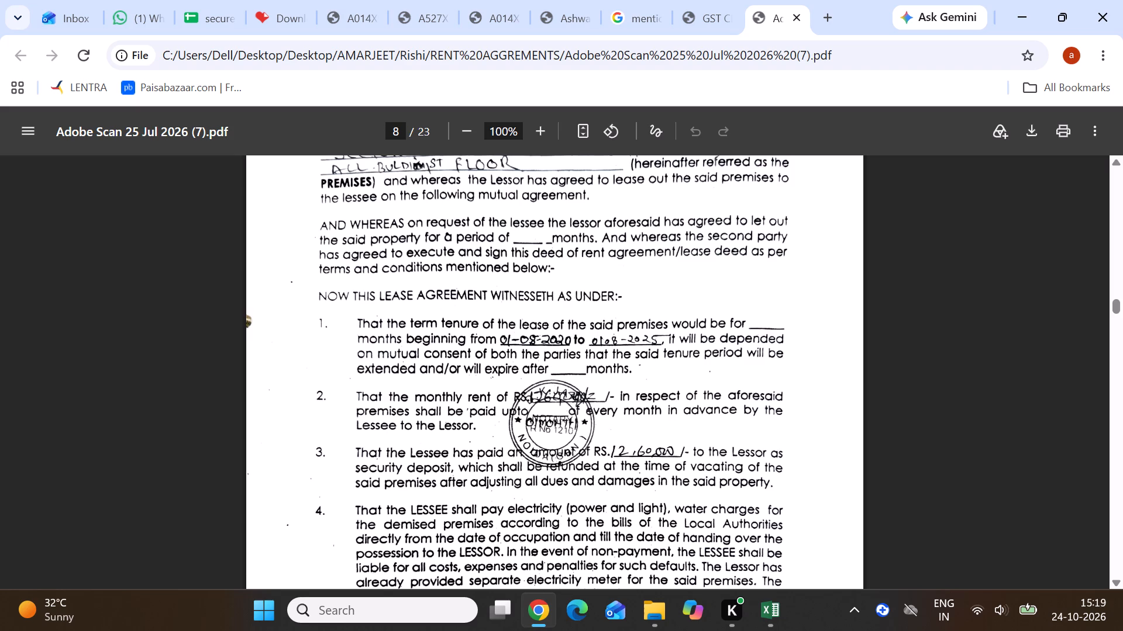
Review the fourth rent agreement on pages 10 to 12 for its parties, premises, lease dates, rent, deposit and remaining clauses.
{"action": "scroll", "coordinate": [391, 258], "scroll_direction": "down", "scroll_amount": 5}
{"action": "scroll", "coordinate": [578, 336], "scroll_direction": "down", "scroll_amount": 18}
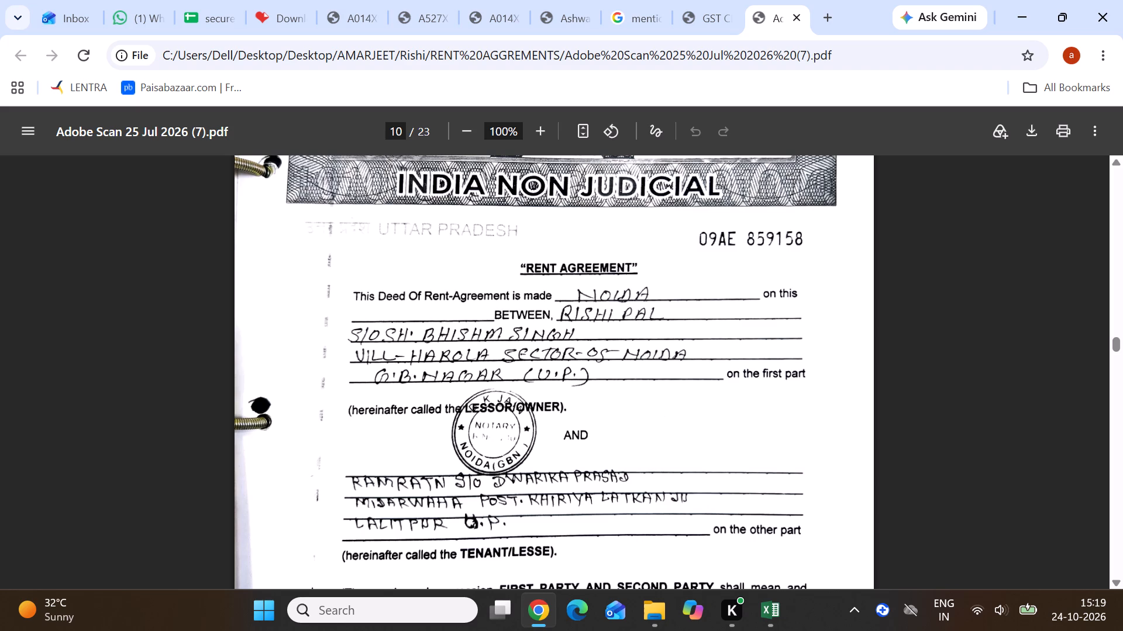
{"action": "scroll", "coordinate": [629, 296], "scroll_direction": "down", "scroll_amount": 11}
{"action": "scroll", "coordinate": [638, 292], "scroll_direction": "up", "scroll_amount": 3}
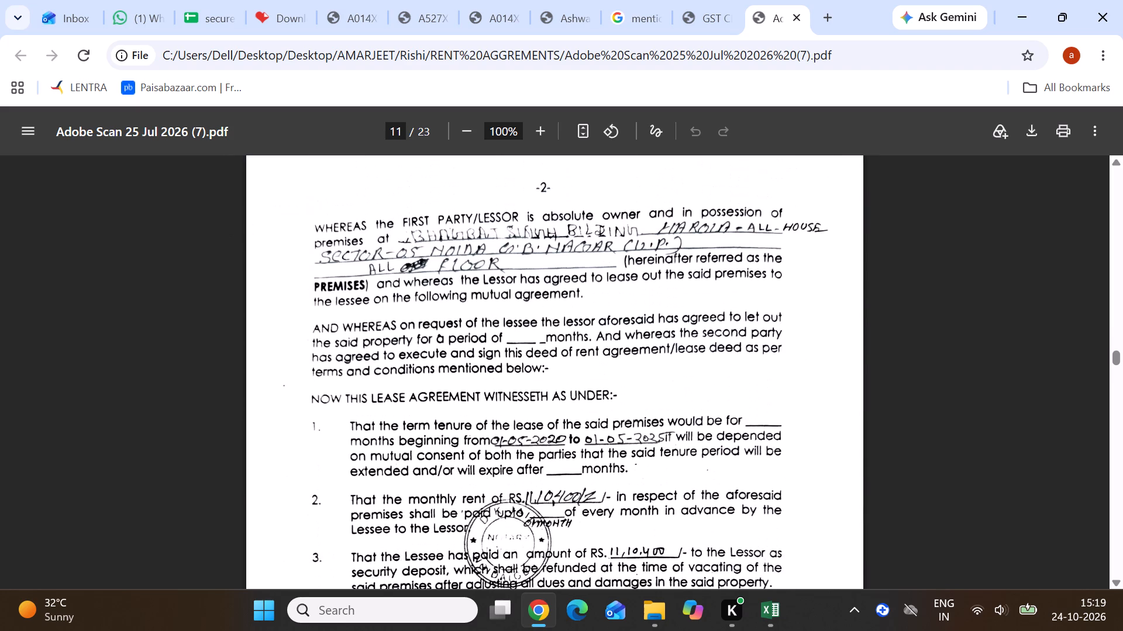
{"action": "left_click_drag", "start_coordinate": [416, 237], "coordinate": [493, 265]}
{"action": "left_click", "coordinate": [560, 272]}
{"action": "left_click_drag", "start_coordinate": [507, 445], "coordinate": [728, 462]}
{"action": "left_click", "coordinate": [697, 508]}
{"action": "scroll", "coordinate": [651, 550], "scroll_direction": "down", "scroll_amount": 12}
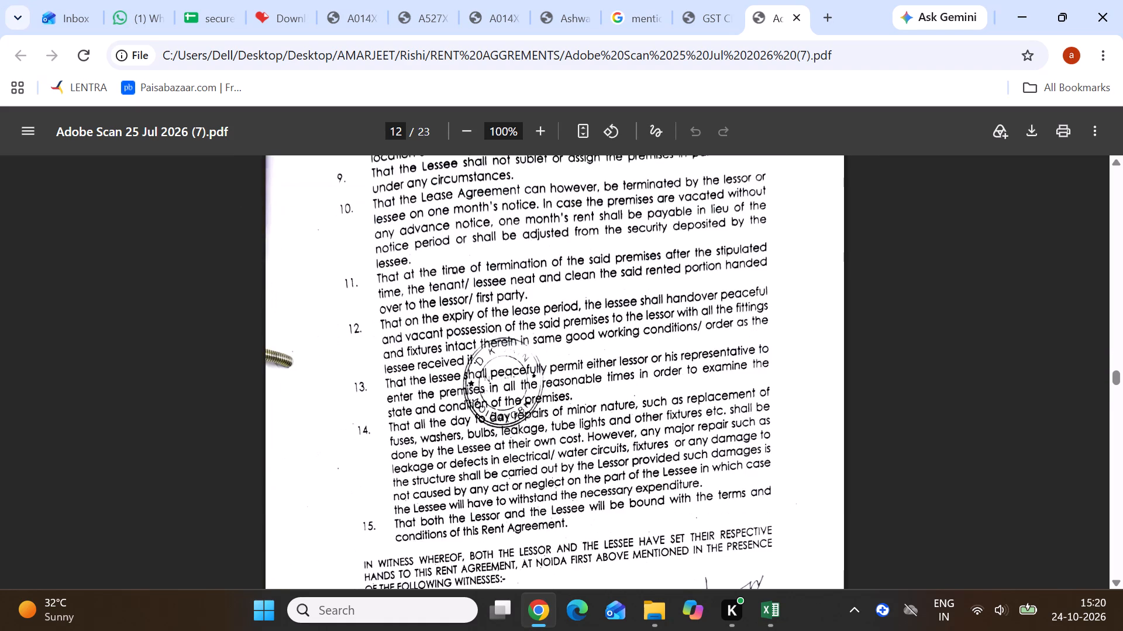
Read the New Okhla Industrial Development Authority allotment letter from page 13 for its allottees, plot details and amounts.
{"action": "scroll", "coordinate": [681, 419], "scroll_direction": "down", "scroll_amount": 8}
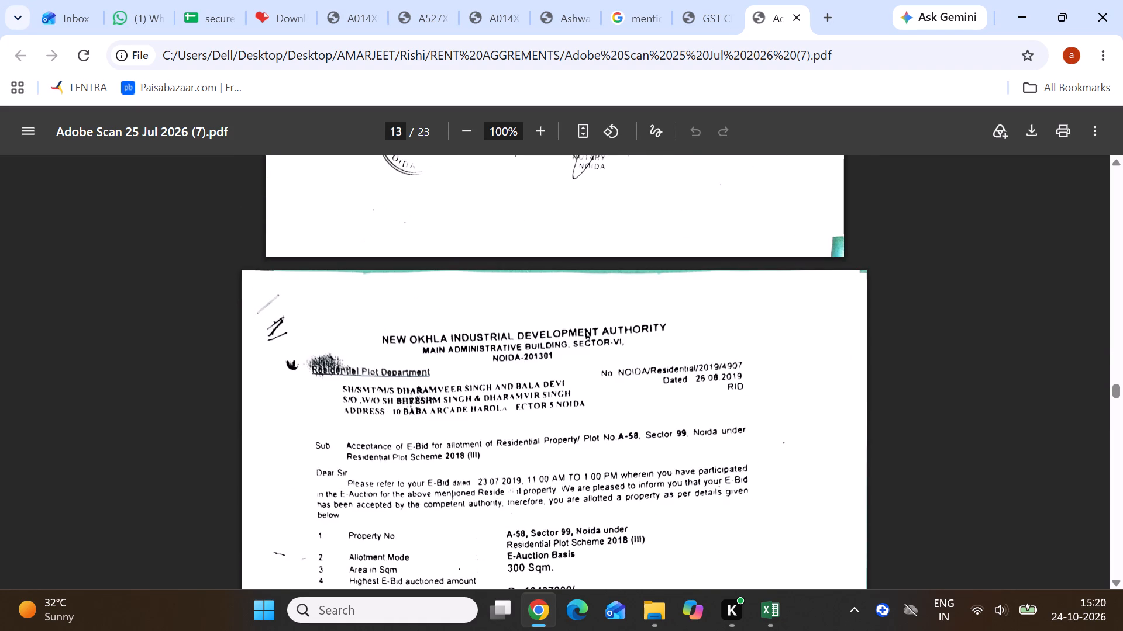
{"action": "left_click_drag", "start_coordinate": [390, 260], "coordinate": [676, 323]}
{"action": "left_click", "coordinate": [674, 332]}
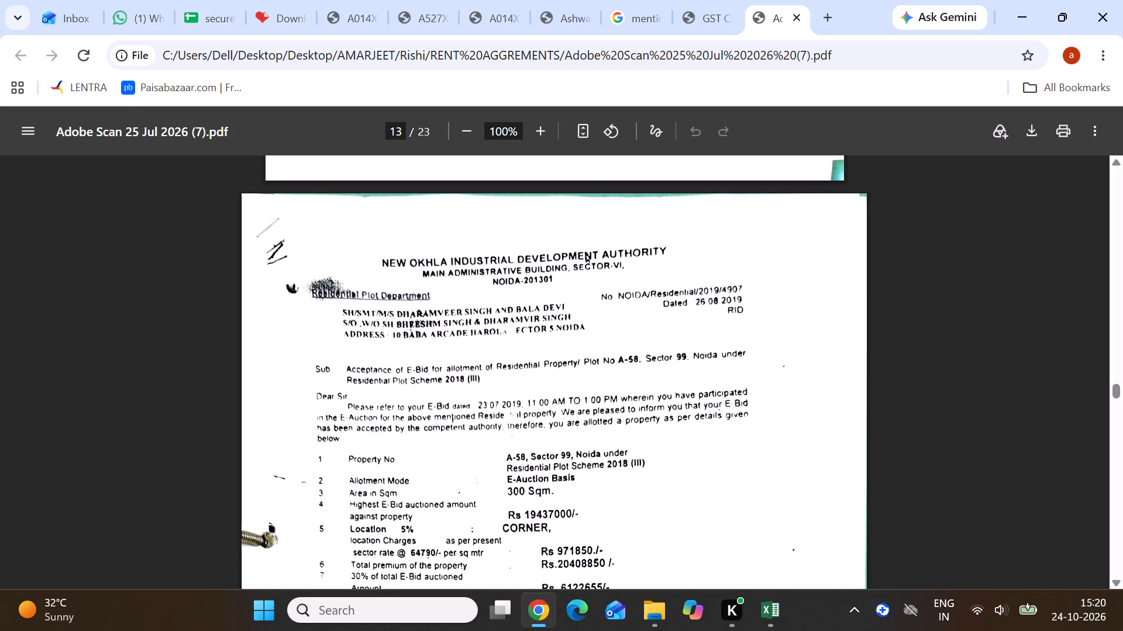
{"action": "left_click_drag", "start_coordinate": [373, 262], "coordinate": [438, 306]}
{"action": "left_click", "coordinate": [581, 352]}
{"action": "scroll", "coordinate": [604, 362], "scroll_direction": "down", "scroll_amount": 6}
{"action": "scroll", "coordinate": [608, 379], "scroll_direction": "up", "scroll_amount": 1}
{"action": "scroll", "coordinate": [606, 387], "scroll_direction": "down", "scroll_amount": 5}
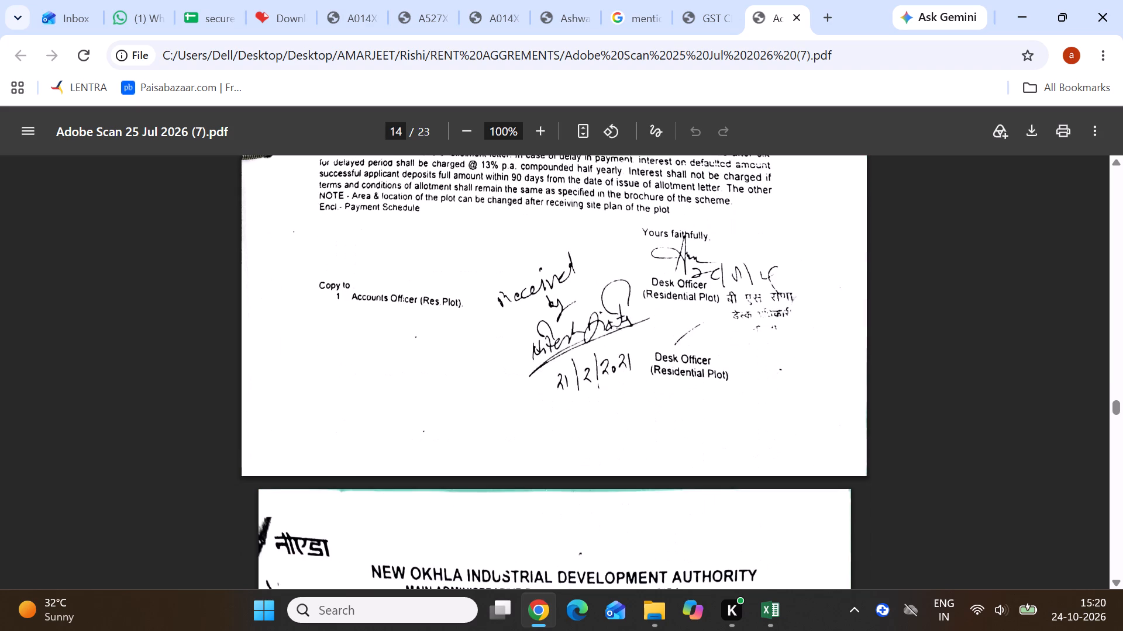
{"action": "scroll", "coordinate": [625, 393], "scroll_direction": "down", "scroll_amount": 1}
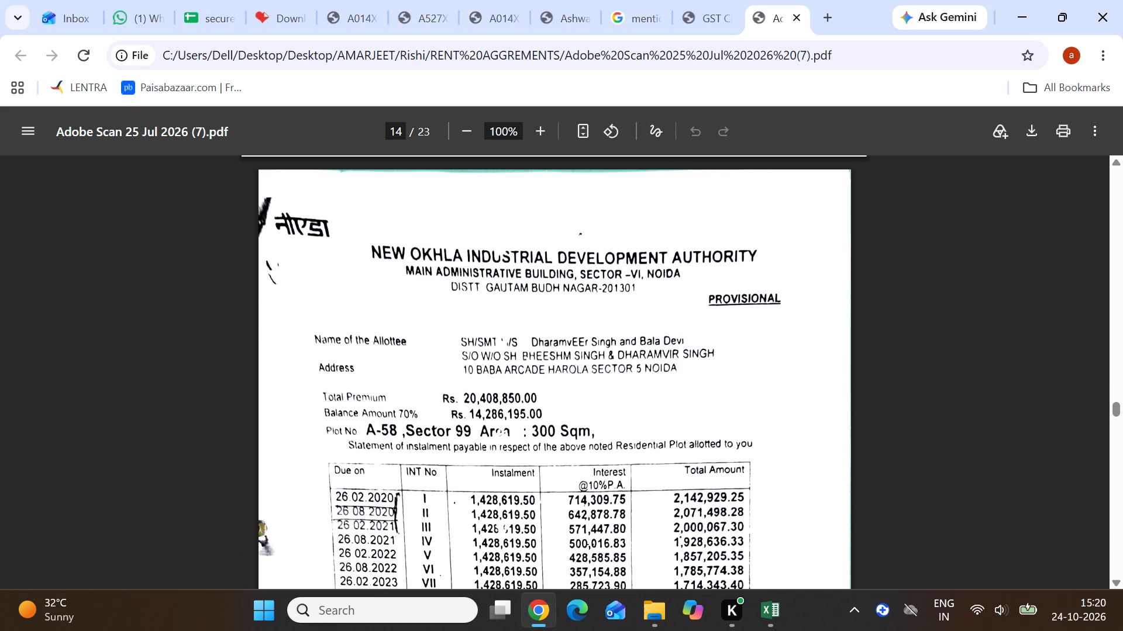
{"action": "left_click_drag", "start_coordinate": [325, 391], "coordinate": [599, 459]}
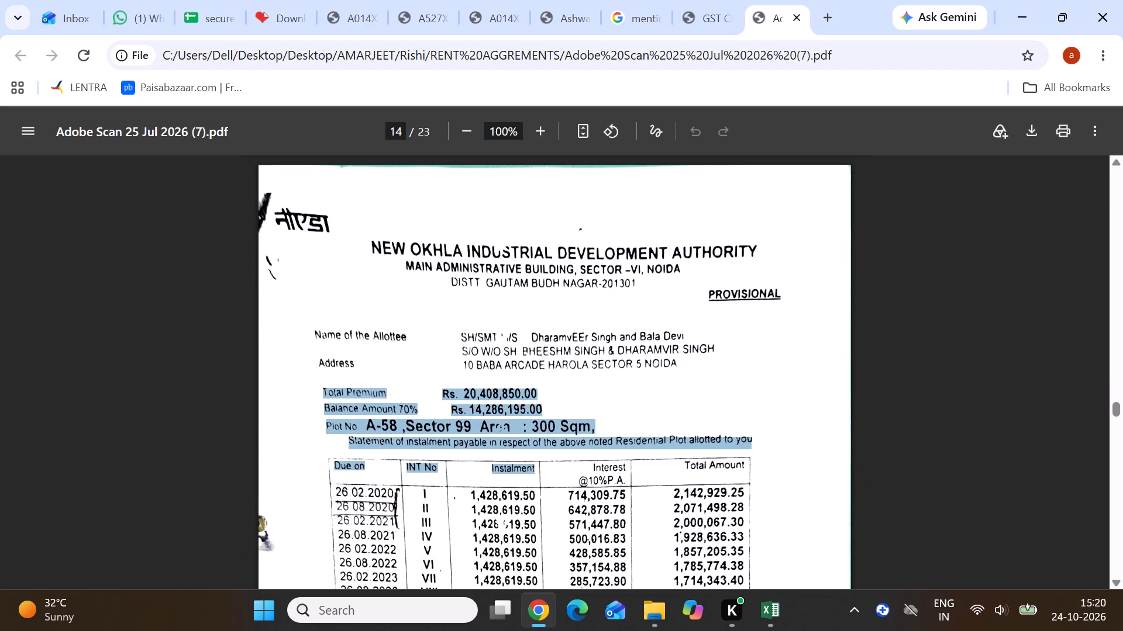
{"action": "left_click", "coordinate": [691, 435]}
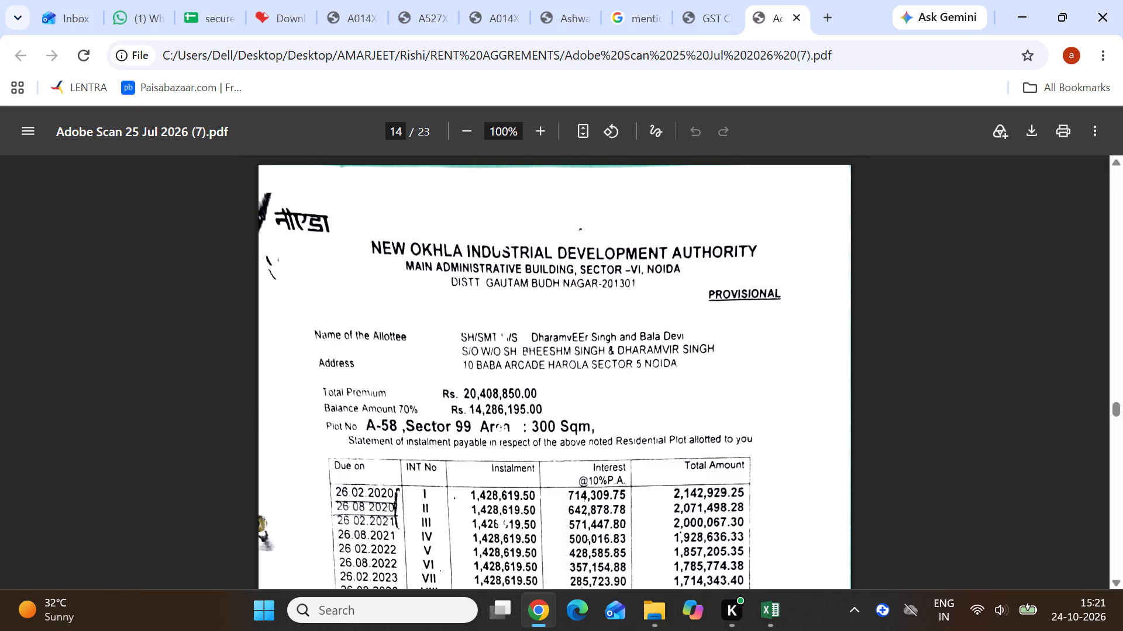
{"action": "scroll", "coordinate": [565, 356], "scroll_direction": "down", "scroll_amount": 5}
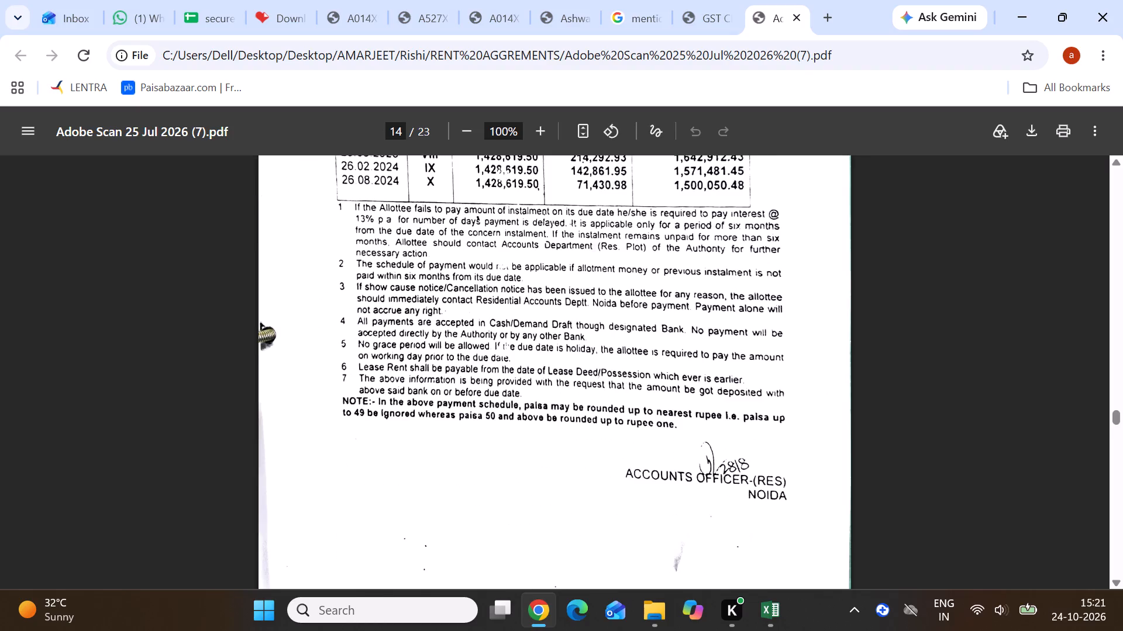
Skim the remaining pages of the scan, including the allotment payment challans, through the bid history on page 23.
{"action": "scroll", "coordinate": [531, 410], "scroll_direction": "down", "scroll_amount": 6}
{"action": "scroll", "coordinate": [606, 398], "scroll_direction": "down", "scroll_amount": 5}
{"action": "scroll", "coordinate": [622, 390], "scroll_direction": "down", "scroll_amount": 16}
{"action": "scroll", "coordinate": [631, 385], "scroll_direction": "down", "scroll_amount": 18}
{"action": "scroll", "coordinate": [631, 394], "scroll_direction": "up", "scroll_amount": 1}
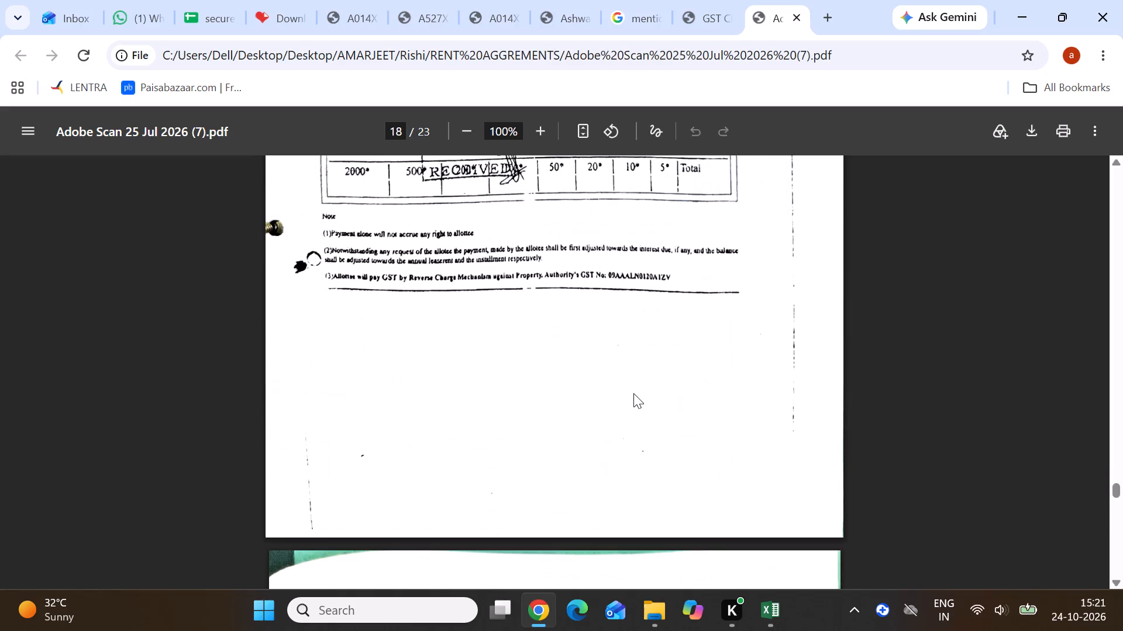
{"action": "scroll", "coordinate": [616, 380], "scroll_direction": "down", "scroll_amount": 20}
{"action": "scroll", "coordinate": [616, 380], "scroll_direction": "down", "scroll_amount": 3}
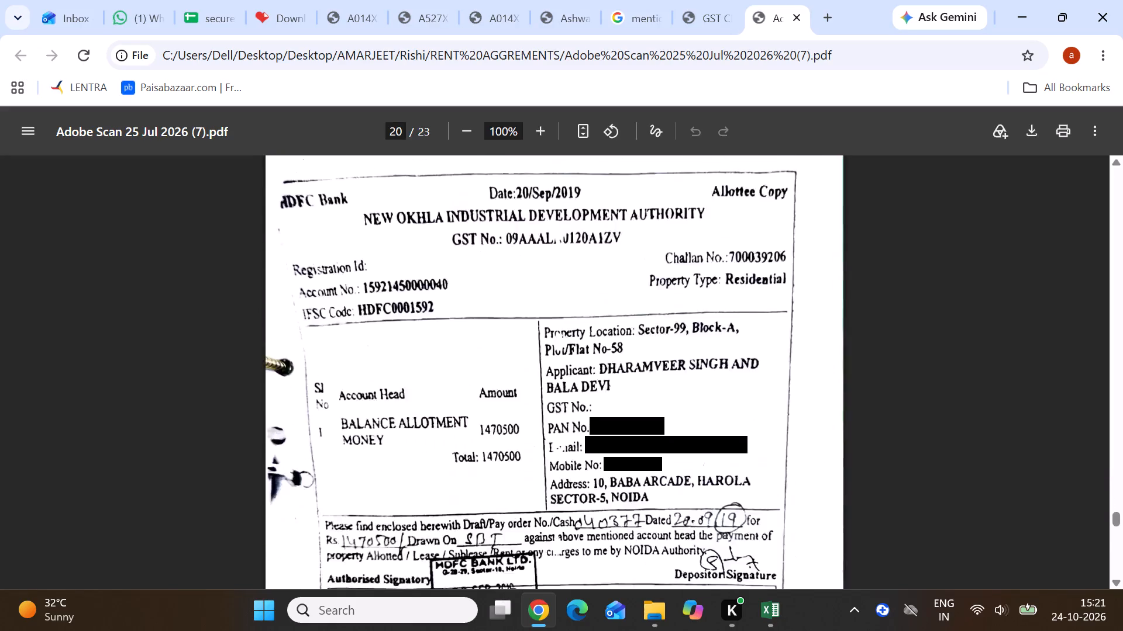
{"action": "scroll", "coordinate": [596, 370], "scroll_direction": "down", "scroll_amount": 20}
{"action": "scroll", "coordinate": [596, 370], "scroll_direction": "down", "scroll_amount": 8}
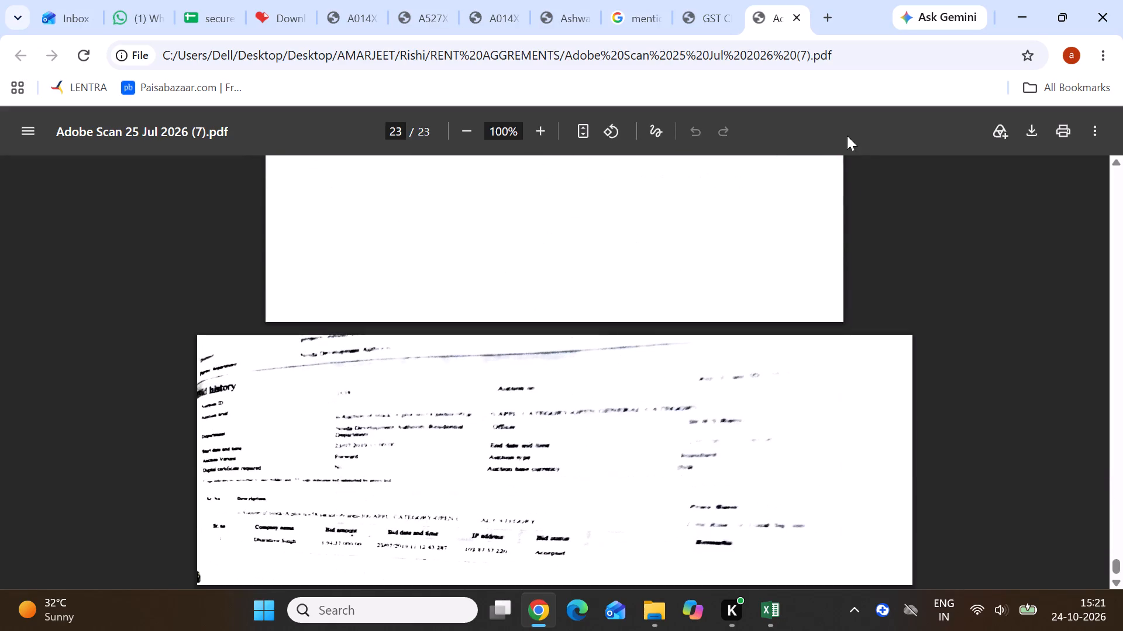
Open Document 243.pdf from the RENT AGGREMENTS folder and read its lessor, tenant and notary details on pages 1 and 2.
{"action": "left_click", "coordinate": [1017, 19]}
{"action": "double_click", "coordinate": [243, 187]}
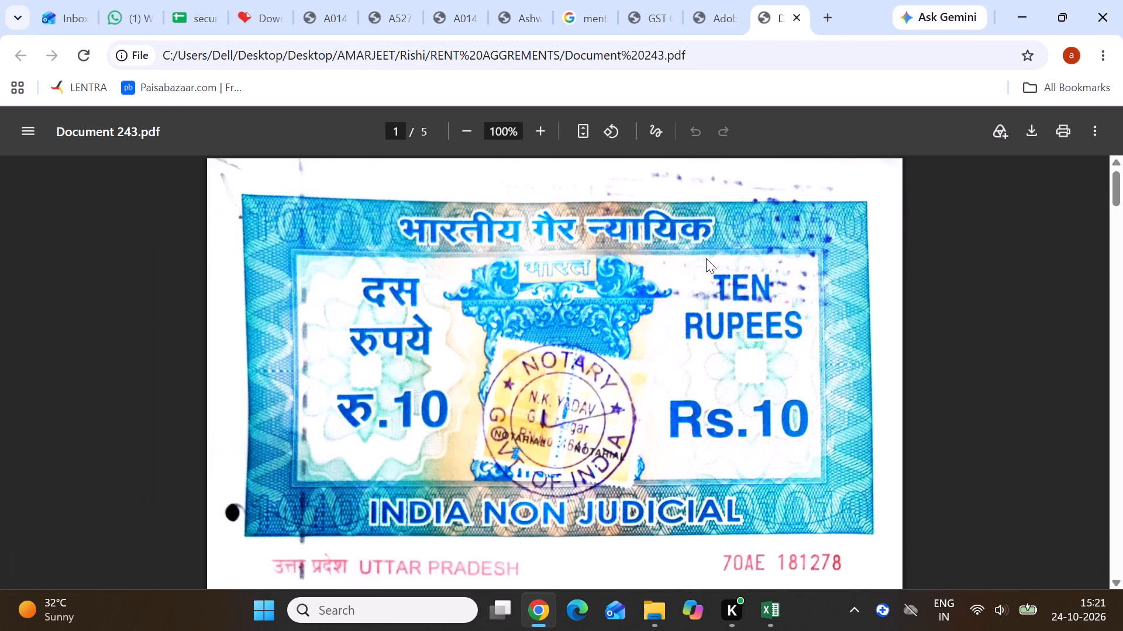
{"action": "scroll", "coordinate": [708, 309], "scroll_direction": "down", "scroll_amount": 4}
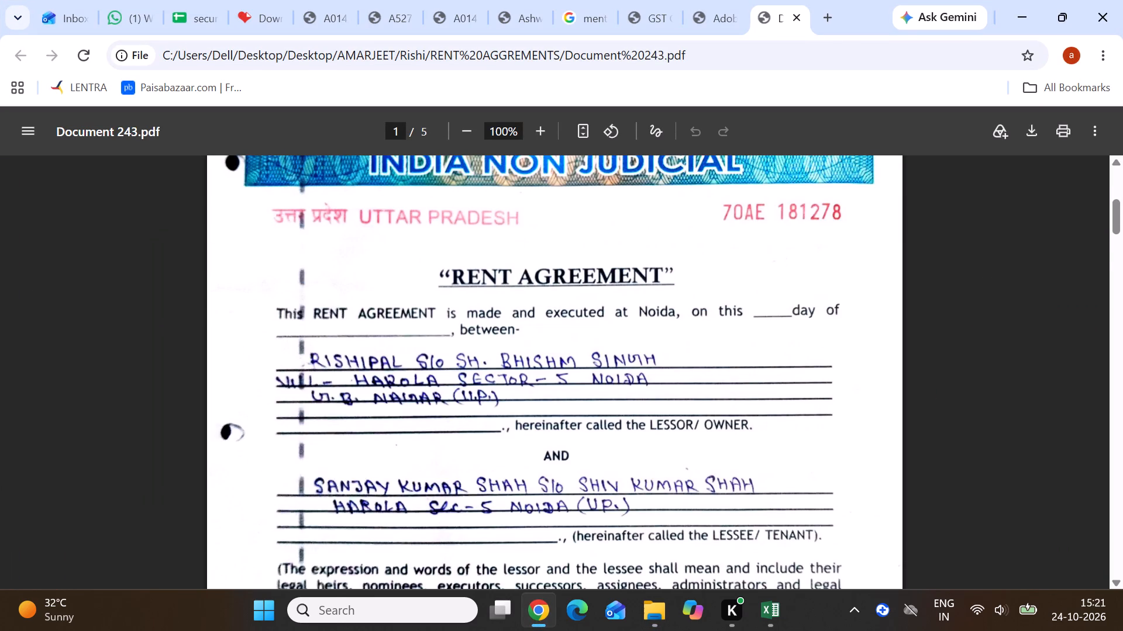
{"action": "scroll", "coordinate": [452, 400], "scroll_direction": "down", "scroll_amount": 4}
{"action": "scroll", "coordinate": [550, 424], "scroll_direction": "down", "scroll_amount": 7}
{"action": "scroll", "coordinate": [576, 421], "scroll_direction": "up", "scroll_amount": 6}
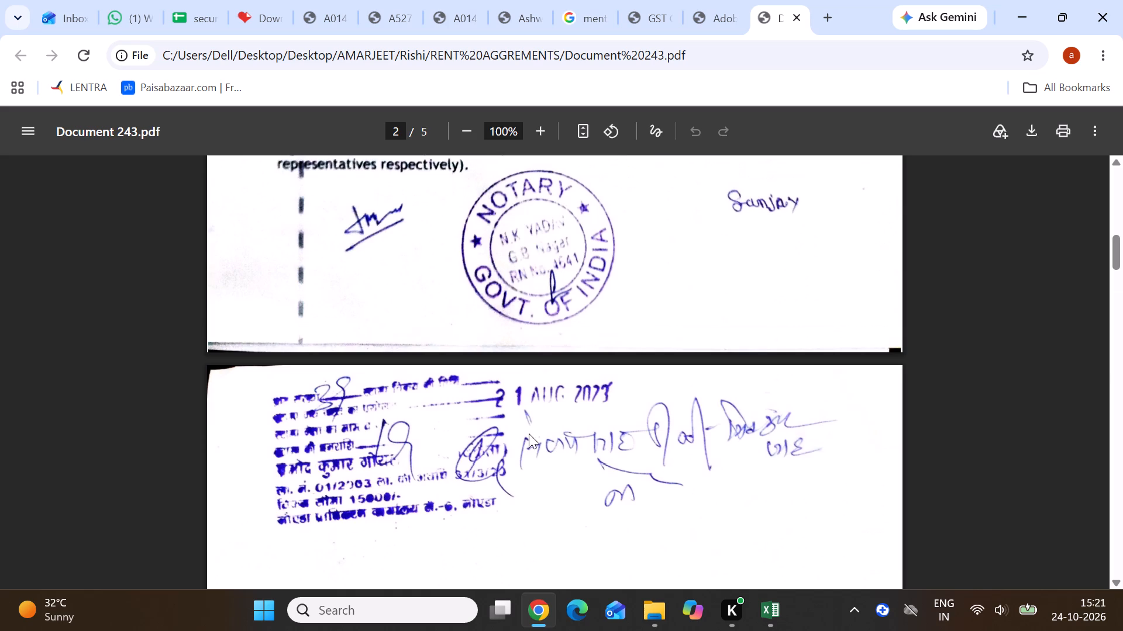
Examine the premises, monthly rent, agreement period and handwritten renewal note on page 3 of Document 243.pdf.
{"action": "scroll", "coordinate": [533, 415], "scroll_direction": "down", "scroll_amount": 11}
{"action": "scroll", "coordinate": [587, 378], "scroll_direction": "down", "scroll_amount": 2}
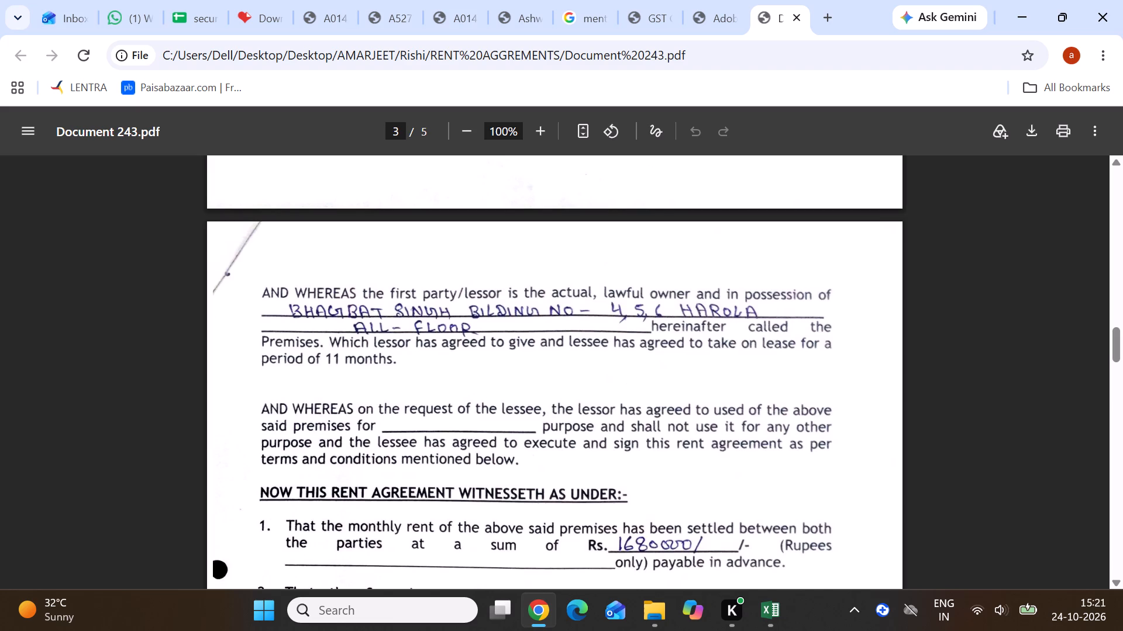
{"action": "scroll", "coordinate": [574, 356], "scroll_direction": "down", "scroll_amount": 1}
{"action": "scroll", "coordinate": [684, 427], "scroll_direction": "up", "scroll_amount": 1}
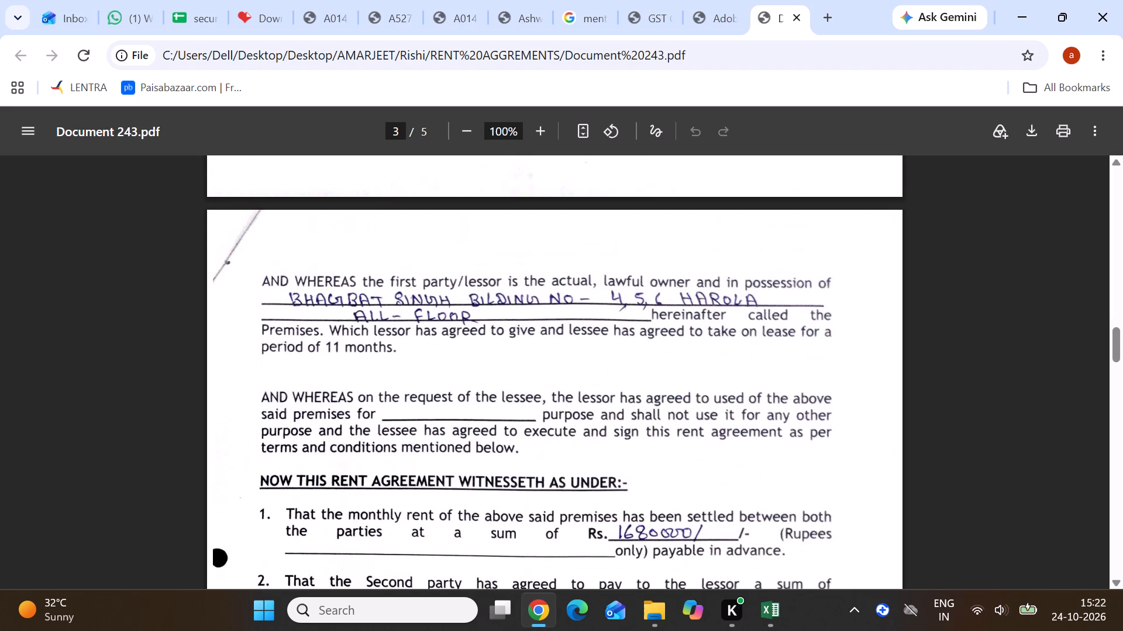
{"action": "scroll", "coordinate": [708, 411], "scroll_direction": "down", "scroll_amount": 3}
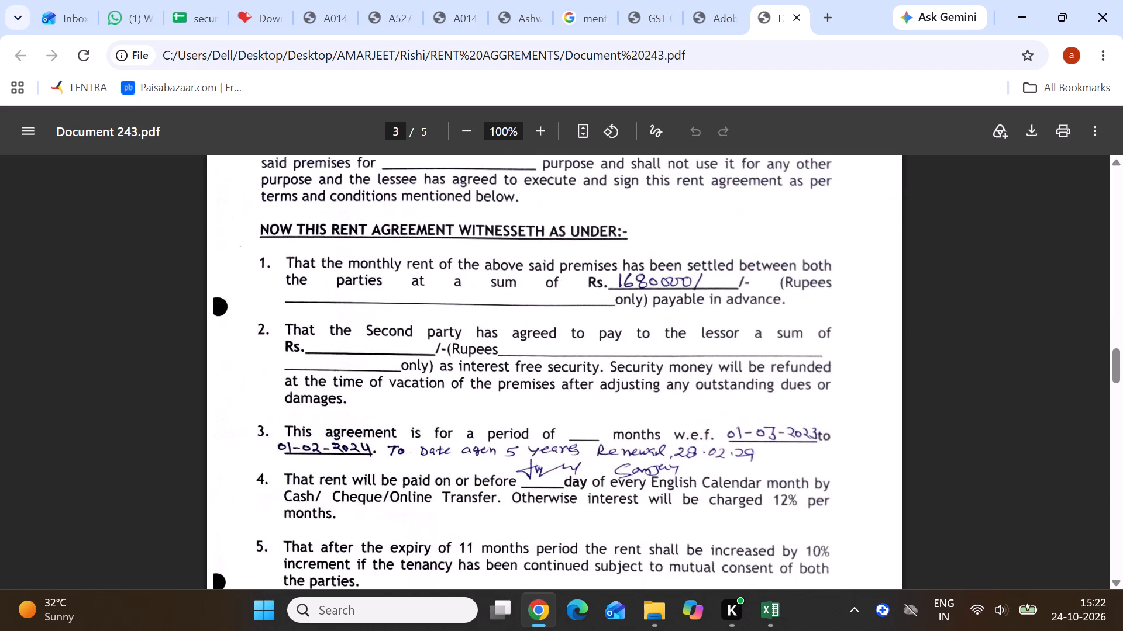
{"action": "left_click_drag", "start_coordinate": [381, 452], "coordinate": [597, 493]}
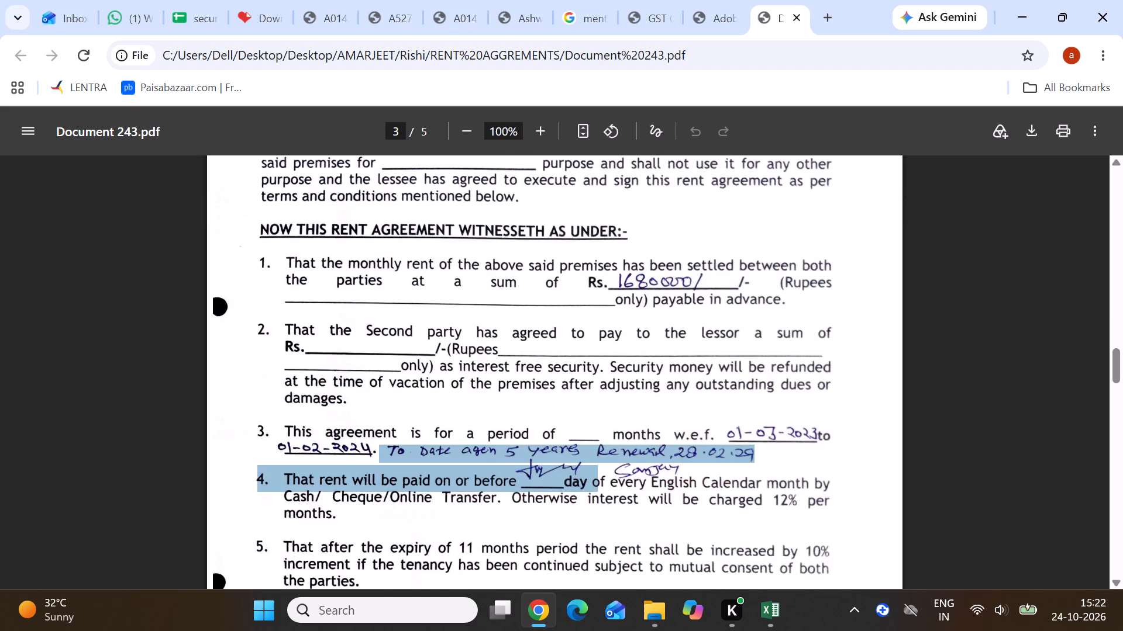
{"action": "left_click", "coordinate": [721, 486]}
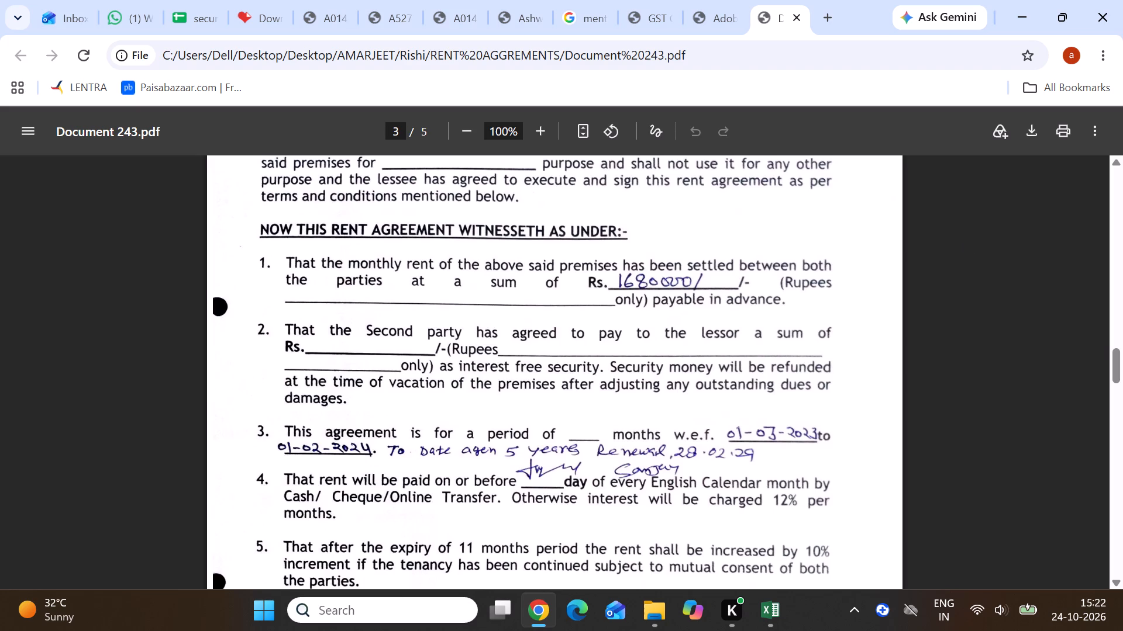
{"action": "left_click_drag", "start_coordinate": [399, 445], "coordinate": [758, 491]}
{"action": "left_click", "coordinate": [791, 475]}
Skim the remaining clauses and the identity document copy through page 5 of Document 243.pdf.
{"action": "scroll", "coordinate": [791, 471], "scroll_direction": "down", "scroll_amount": 5}
{"action": "scroll", "coordinate": [763, 412], "scroll_direction": "down", "scroll_amount": 5}
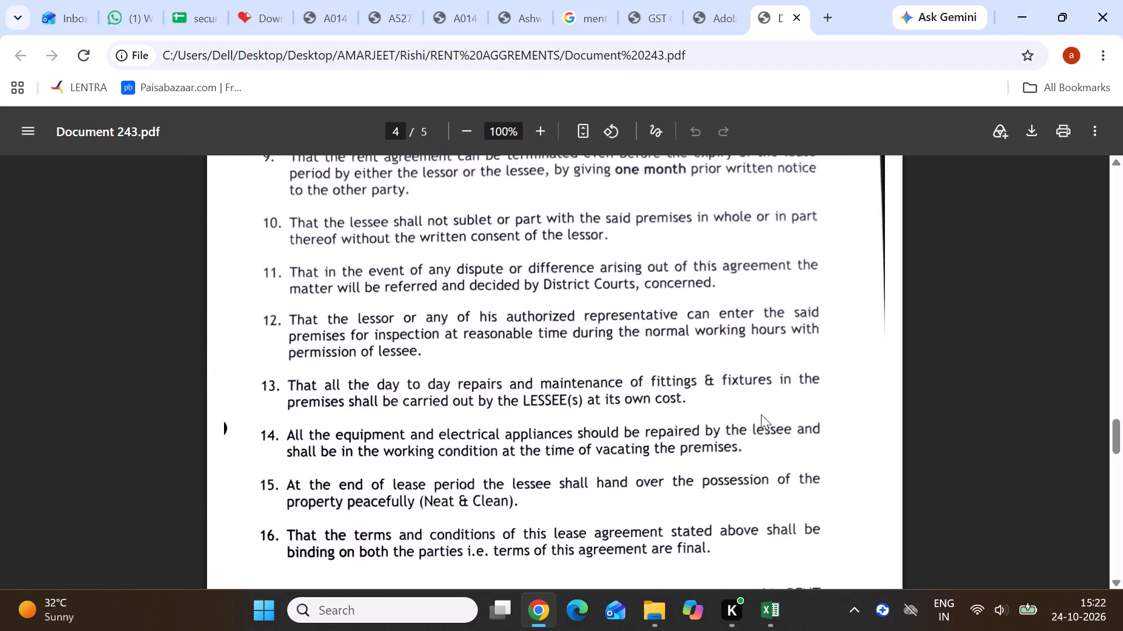
{"action": "scroll", "coordinate": [760, 417], "scroll_direction": "down", "scroll_amount": 20}
{"action": "scroll", "coordinate": [760, 417], "scroll_direction": "down", "scroll_amount": 8}
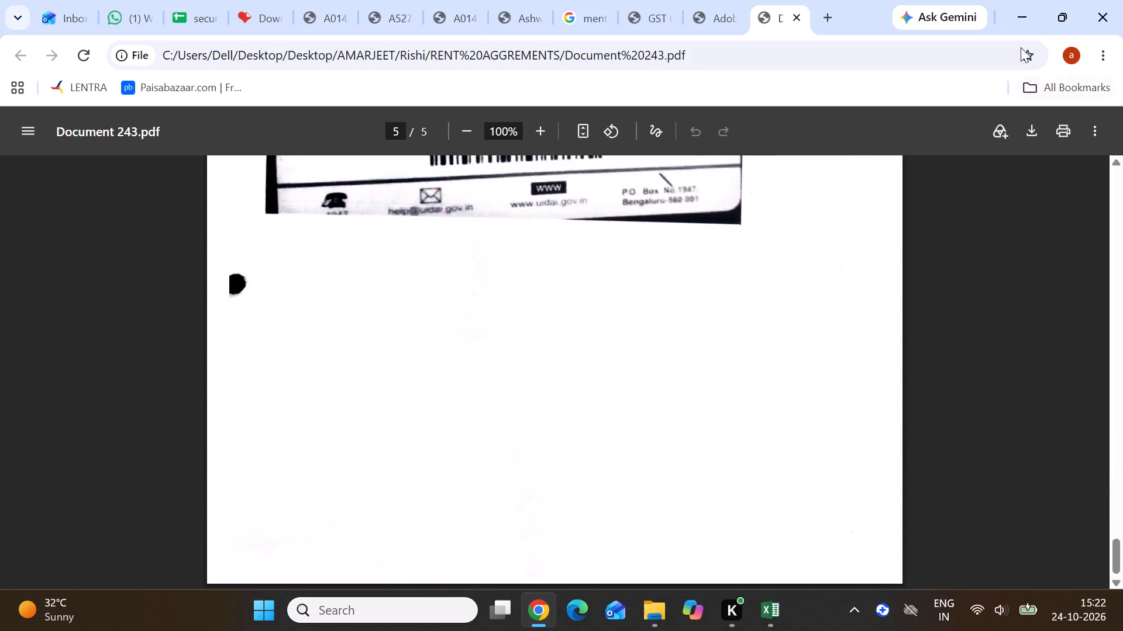
Open Document 244.pdf from the RENT AGGREMENTS folder and read its execution date, lessor and tenant details on page 1.
{"action": "left_click", "coordinate": [1023, 33]}
{"action": "double_click", "coordinate": [243, 209]}
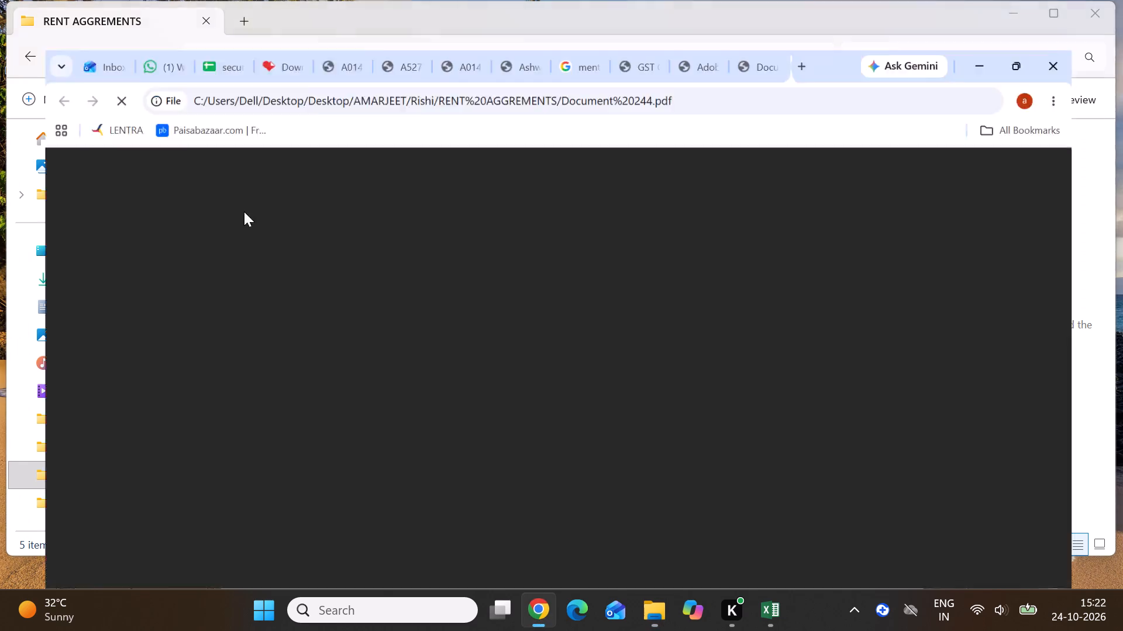
{"action": "scroll", "coordinate": [746, 387], "scroll_direction": "down", "scroll_amount": 6}
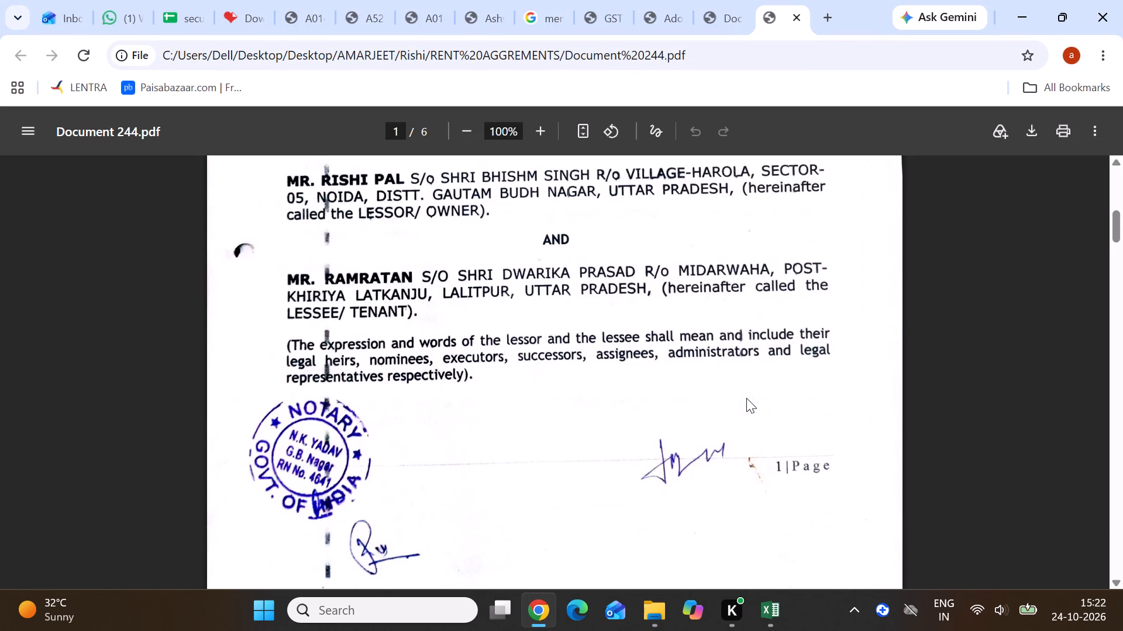
{"action": "scroll", "coordinate": [751, 394], "scroll_direction": "up", "scroll_amount": 1}
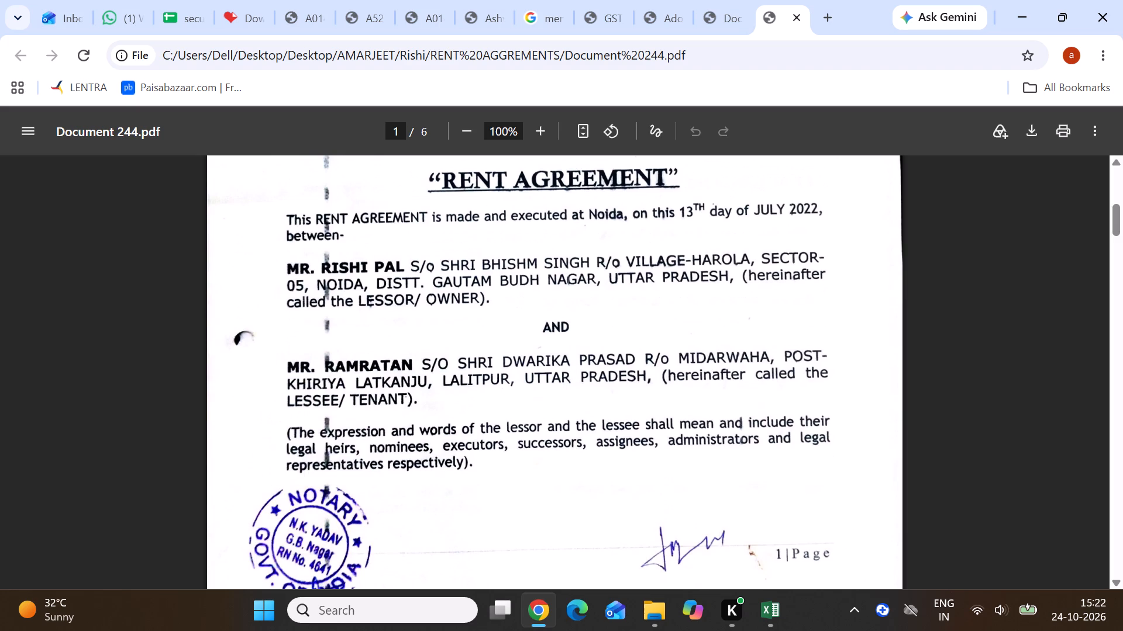
Examine the premises, monthly rent, security, agreement period and payment terms on page 3 of Document 244.pdf.
{"action": "scroll", "coordinate": [717, 391], "scroll_direction": "down", "scroll_amount": 5}
{"action": "scroll", "coordinate": [662, 321], "scroll_direction": "down", "scroll_amount": 6}
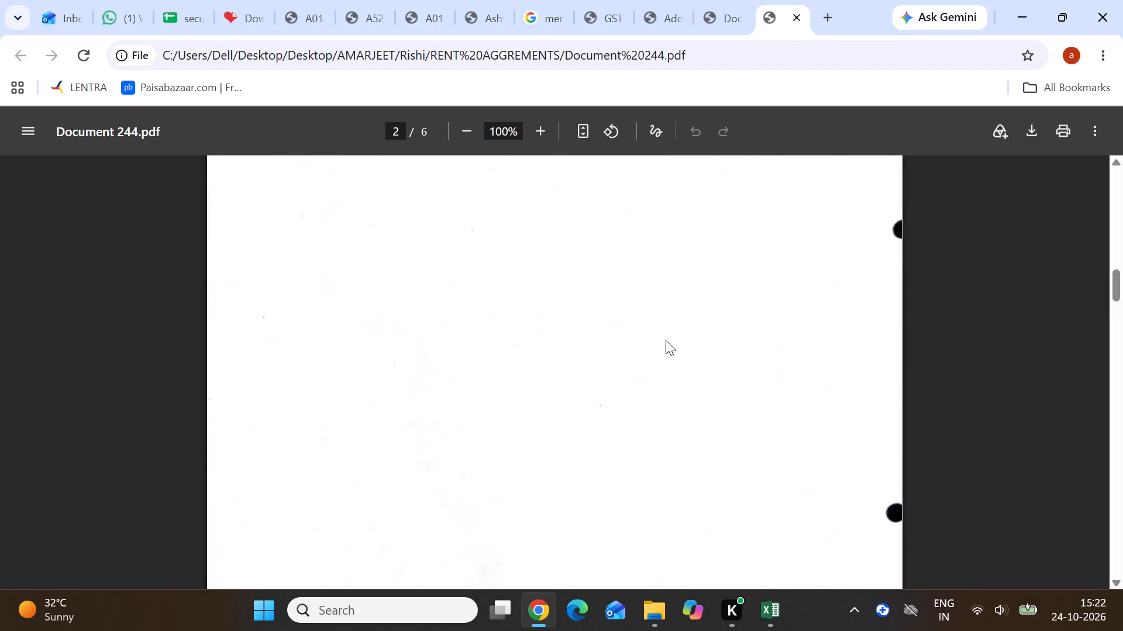
{"action": "scroll", "coordinate": [666, 340], "scroll_direction": "down", "scroll_amount": 9}
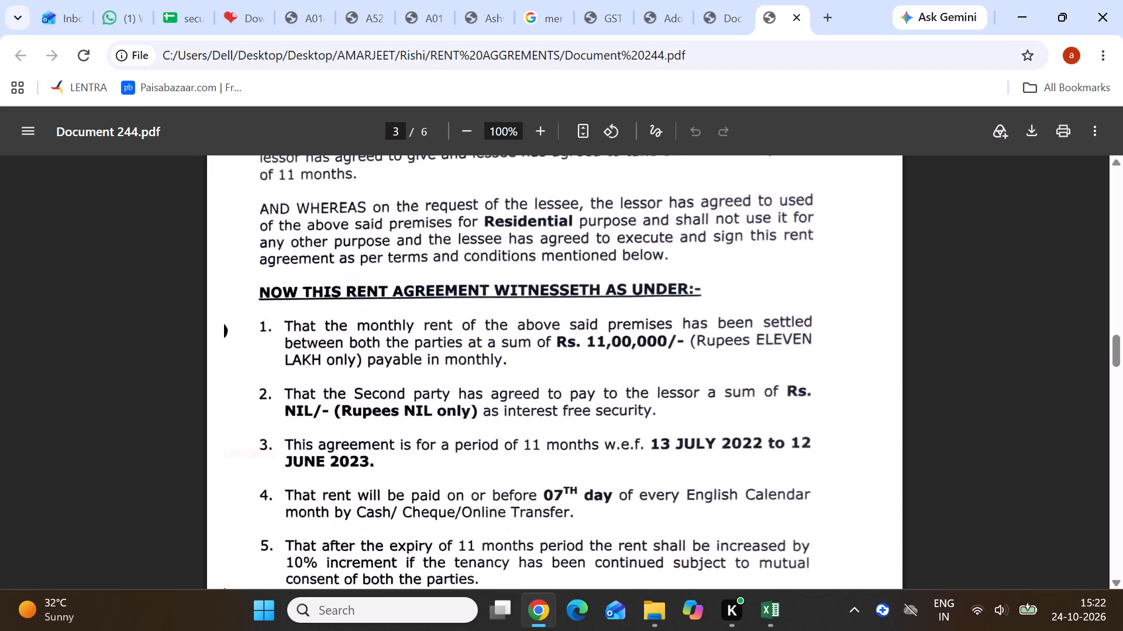
{"action": "left_click_drag", "start_coordinate": [542, 497], "coordinate": [609, 521]}
{"action": "left_click", "coordinate": [635, 528]}
{"action": "scroll", "coordinate": [577, 432], "scroll_direction": "up", "scroll_amount": 3}
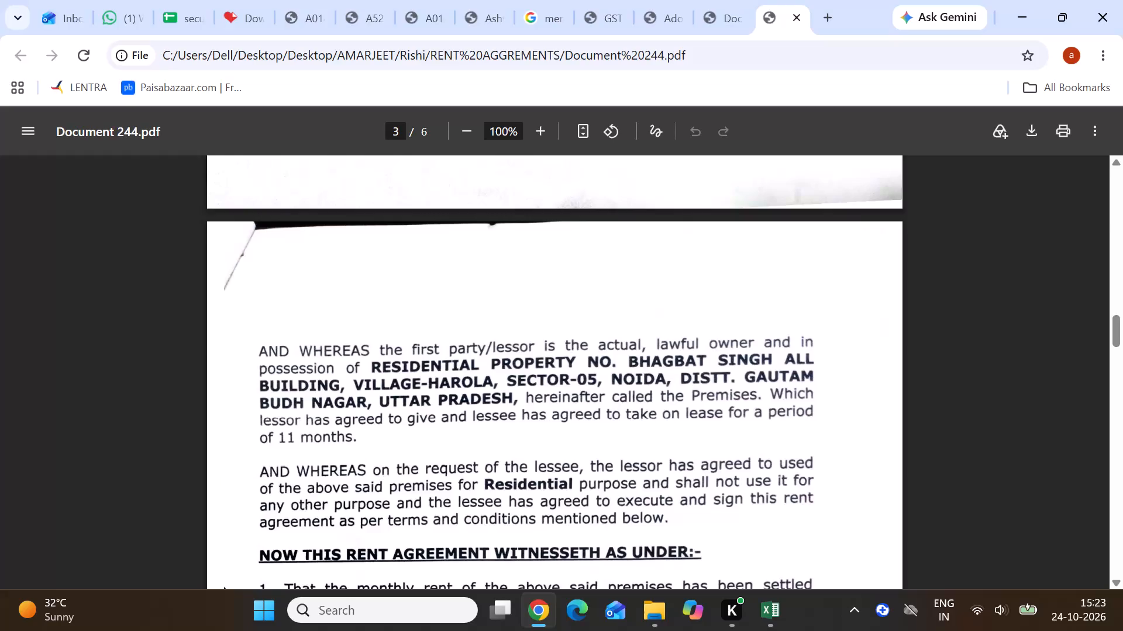
{"action": "scroll", "coordinate": [520, 397], "scroll_direction": "down", "scroll_amount": 2}
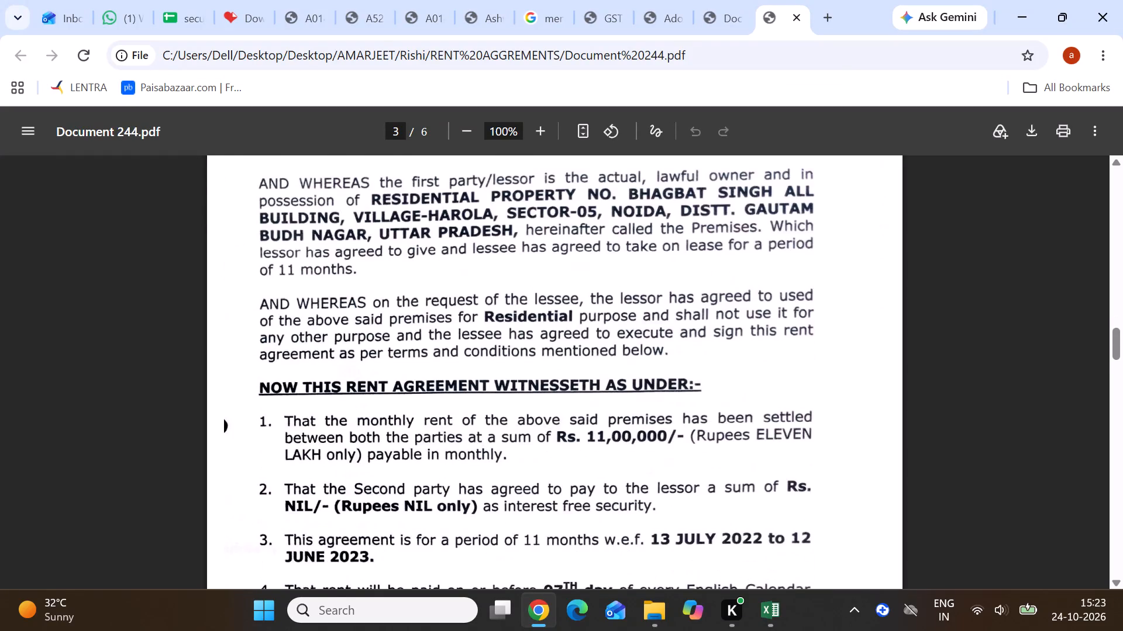
{"action": "left_click_drag", "start_coordinate": [589, 431], "coordinate": [672, 436]}
{"action": "left_click", "coordinate": [666, 455]}
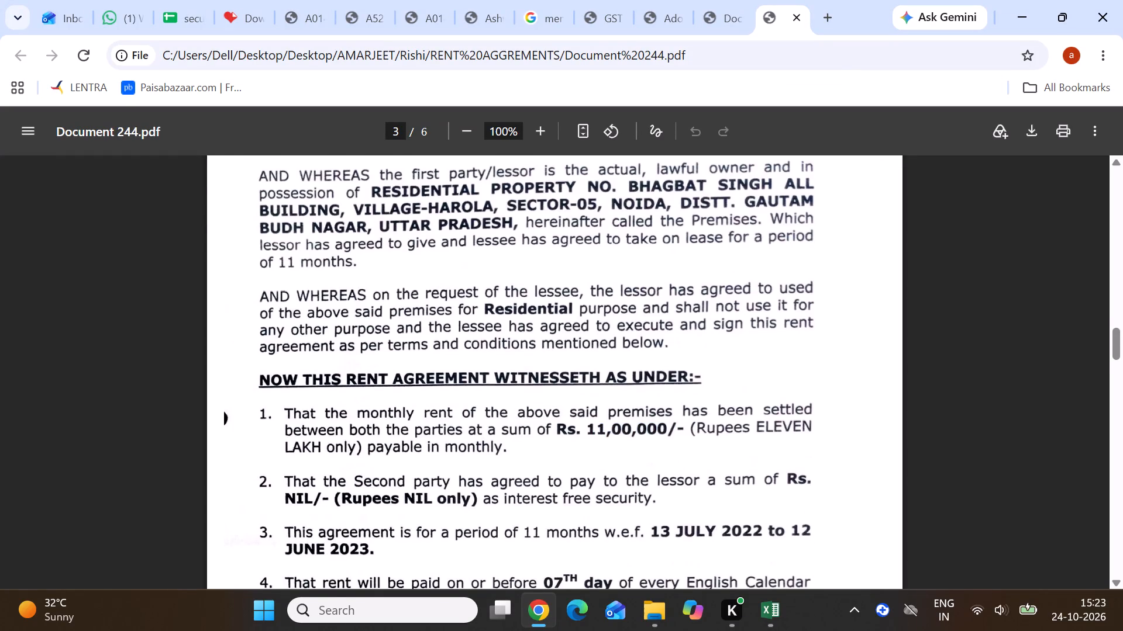
Check the handwritten renewal note and signatures on page 4 of Document 244.pdf, and skim through the identity copy on page 6.
{"action": "scroll", "coordinate": [698, 449], "scroll_direction": "down", "scroll_amount": 17}
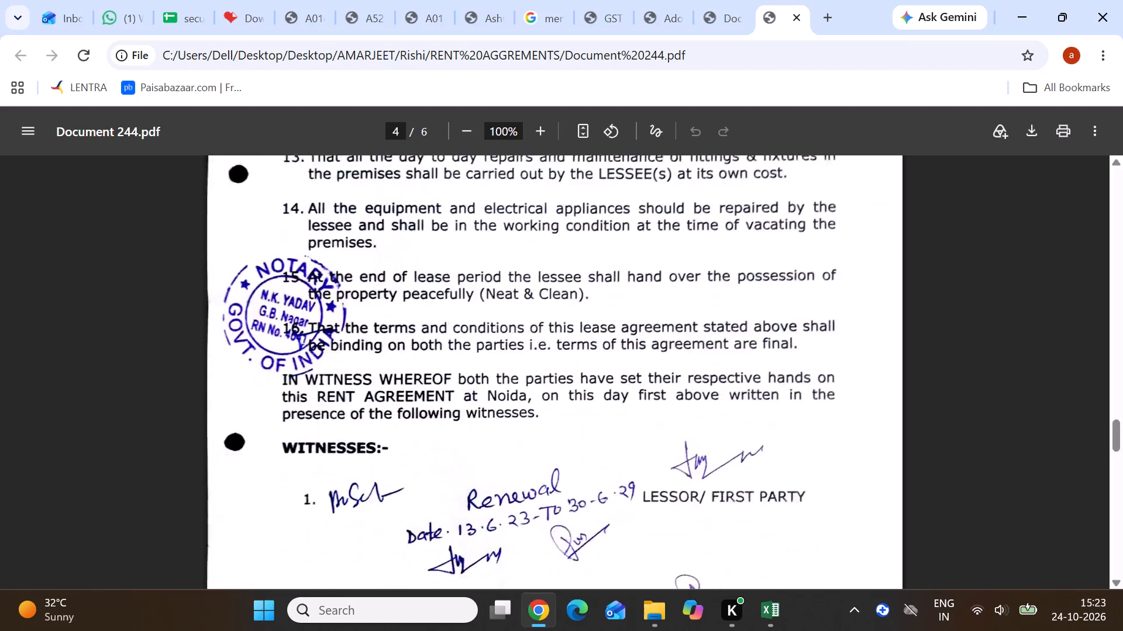
{"action": "scroll", "coordinate": [715, 434], "scroll_direction": "down", "scroll_amount": 7}
{"action": "scroll", "coordinate": [718, 429], "scroll_direction": "down", "scroll_amount": 18}
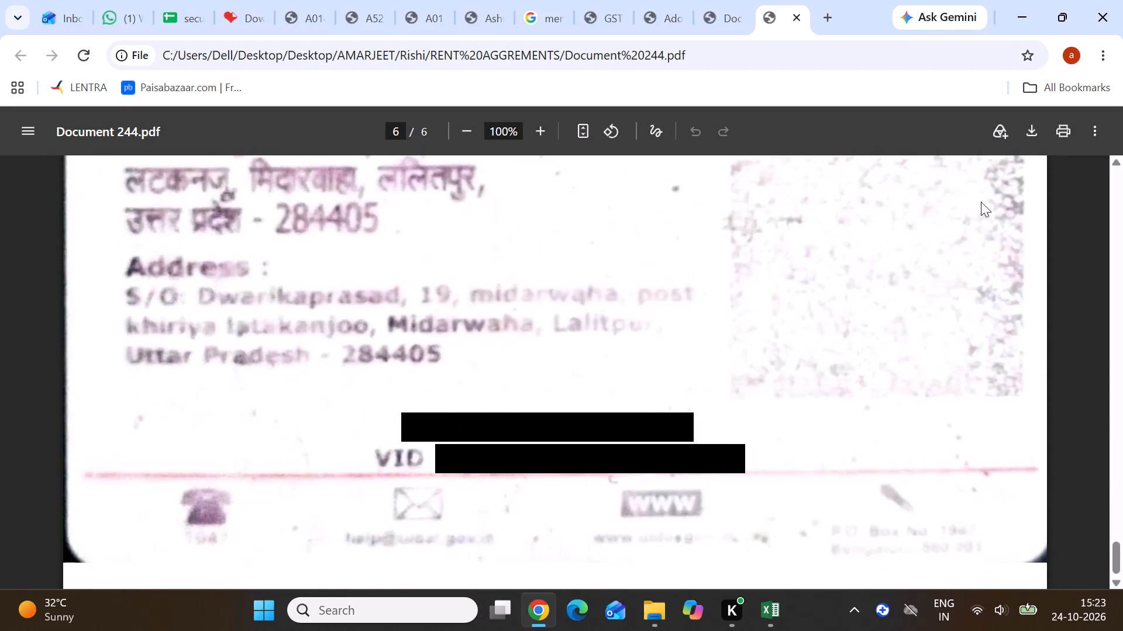
Open Document 245.pdf from the RENT AGGREMENTS folder and read its execution date, lessor and tenant details on page 1.
{"action": "left_click", "coordinate": [1007, 13]}
{"action": "double_click", "coordinate": [237, 231]}
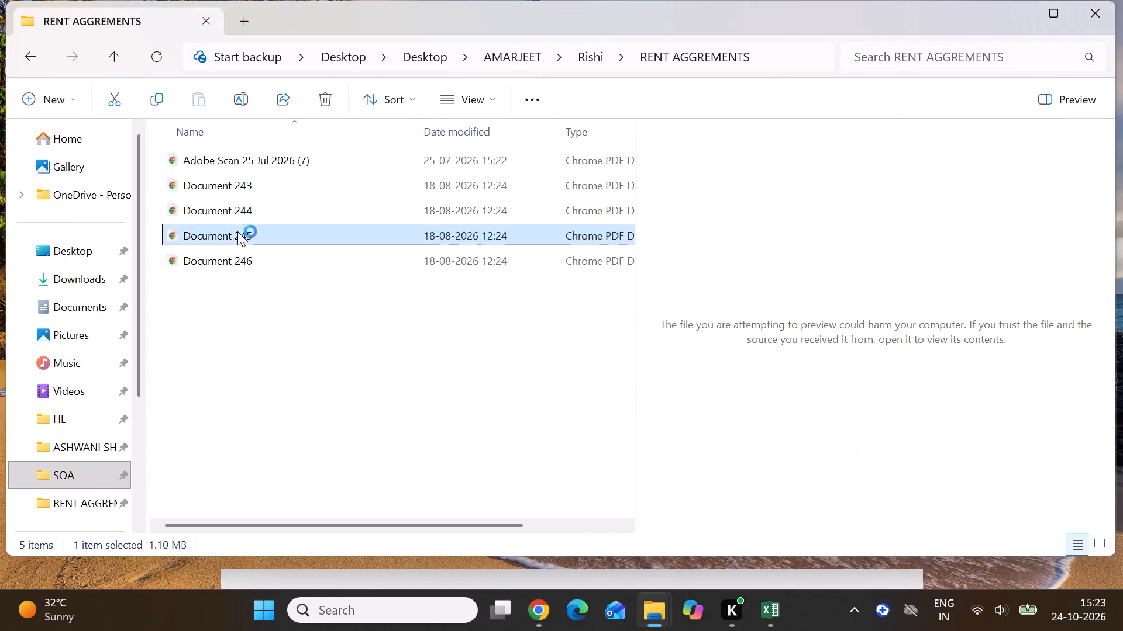
{"action": "scroll", "coordinate": [700, 318], "scroll_direction": "down", "scroll_amount": 5}
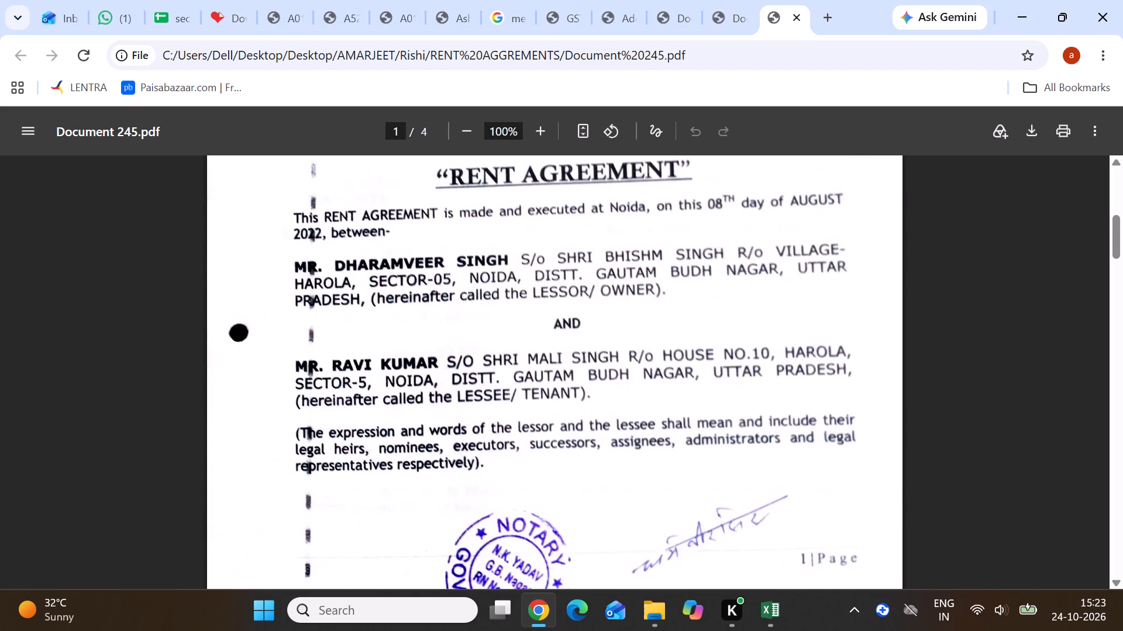
Examine the premises, monthly rent, security and agreement period on page 3 of Document 245.pdf.
{"action": "scroll", "coordinate": [599, 391], "scroll_direction": "down", "scroll_amount": 19}
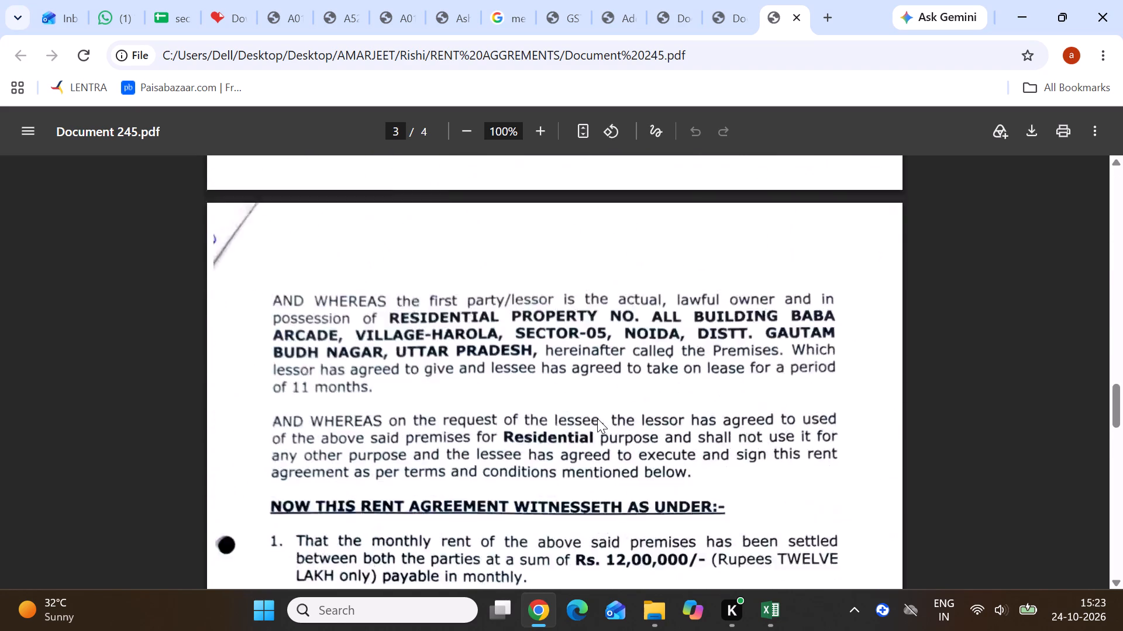
{"action": "scroll", "coordinate": [600, 418], "scroll_direction": "up", "scroll_amount": 2}
{"action": "left_click_drag", "start_coordinate": [396, 334], "coordinate": [401, 351]}
{"action": "left_click", "coordinate": [551, 370]}
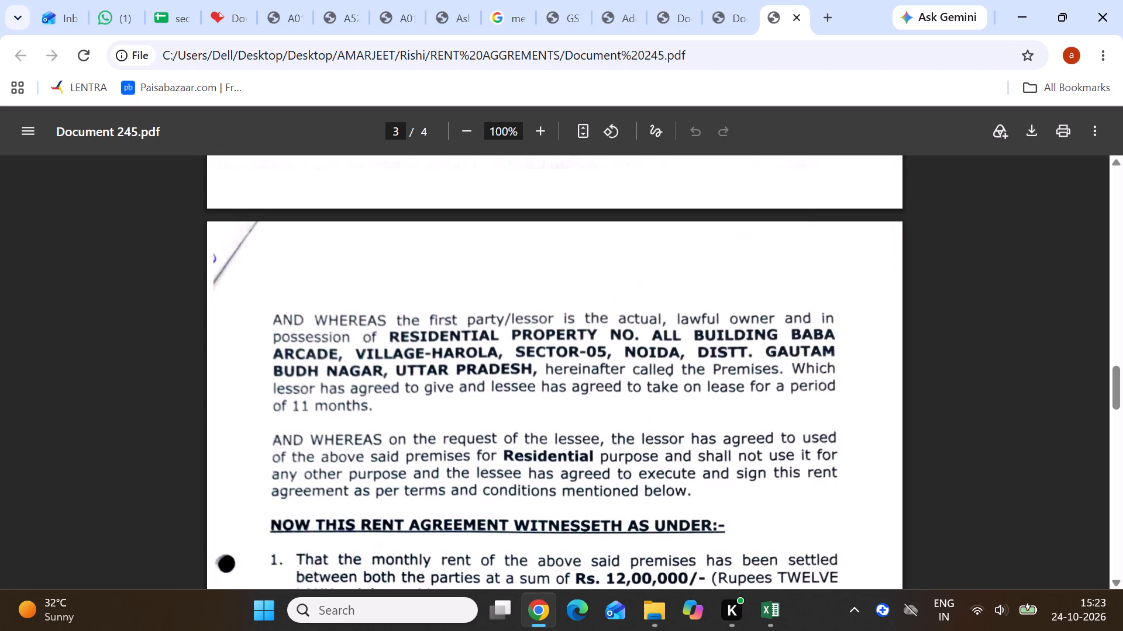
{"action": "scroll", "coordinate": [592, 471], "scroll_direction": "down", "scroll_amount": 2}
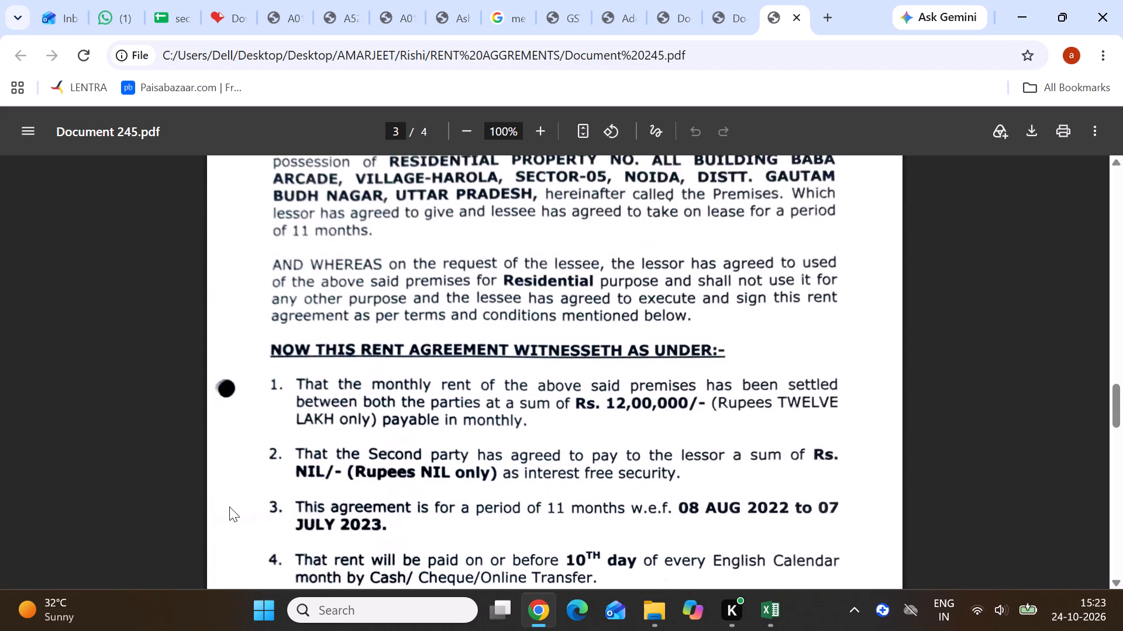
Check the handwritten renewal note, party signatures and notary attestation on page 4 of Document 245.pdf.
{"action": "scroll", "coordinate": [328, 503], "scroll_direction": "down", "scroll_amount": 1}
{"action": "scroll", "coordinate": [384, 479], "scroll_direction": "down", "scroll_amount": 6}
{"action": "scroll", "coordinate": [385, 478], "scroll_direction": "up", "scroll_amount": 1}
{"action": "scroll", "coordinate": [385, 481], "scroll_direction": "down", "scroll_amount": 6}
{"action": "scroll", "coordinate": [385, 482], "scroll_direction": "up", "scroll_amount": 1}
{"action": "scroll", "coordinate": [386, 481], "scroll_direction": "down", "scroll_amount": 12}
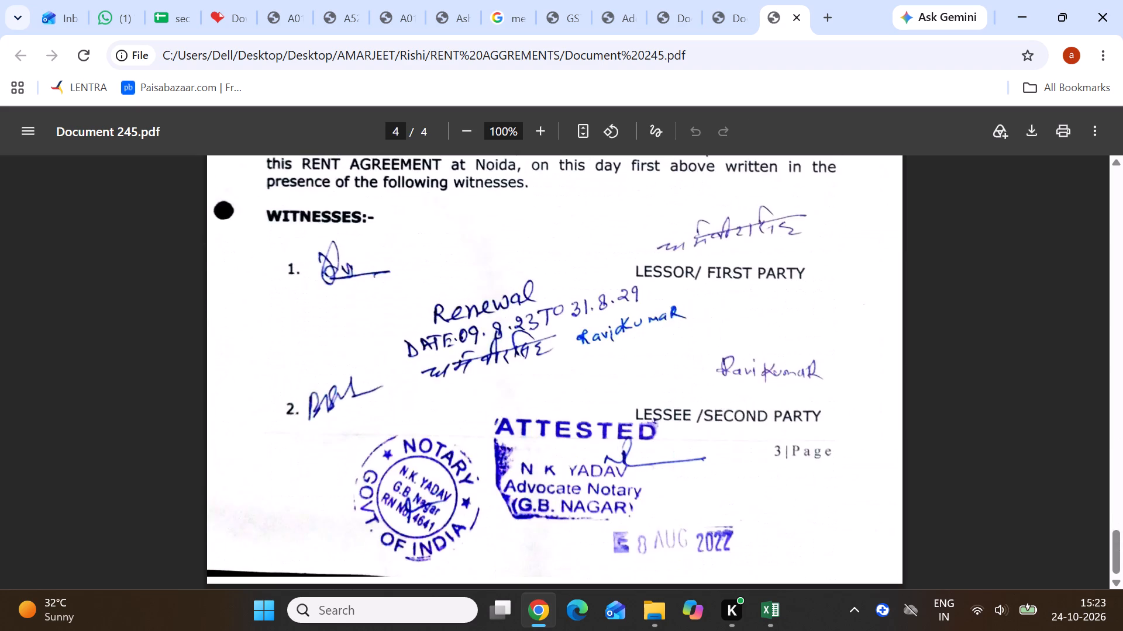
Open Document 246.pdf from the RENT AGGREMENTS folder and read its handwritten lessor and tenant details on page 1.
{"action": "left_click", "coordinate": [1033, 18]}
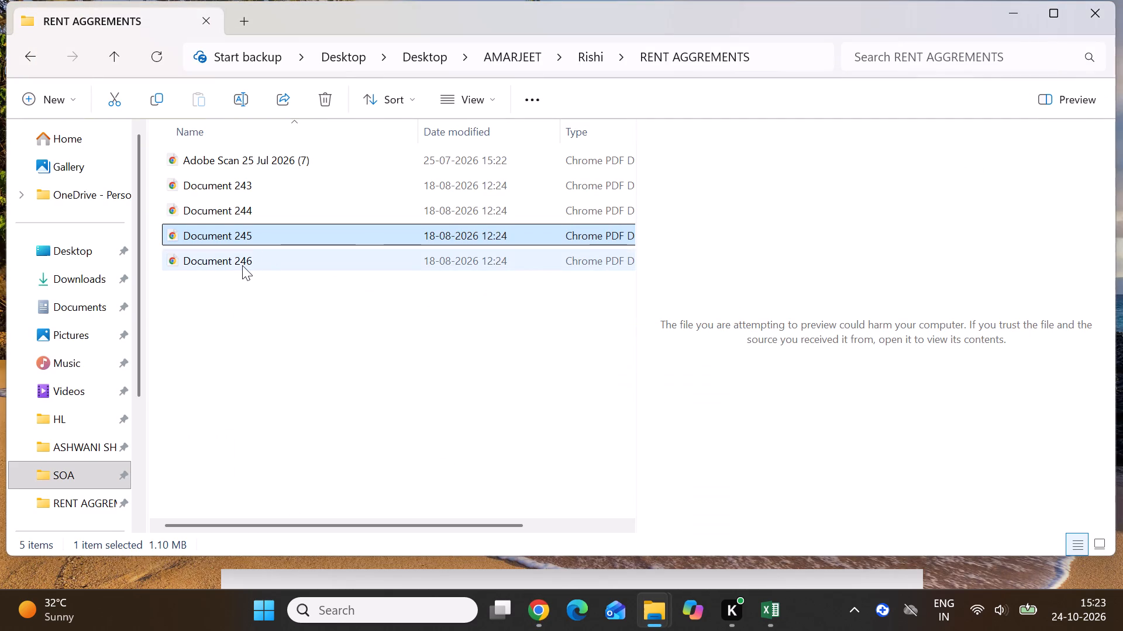
{"action": "double_click", "coordinate": [242, 264]}
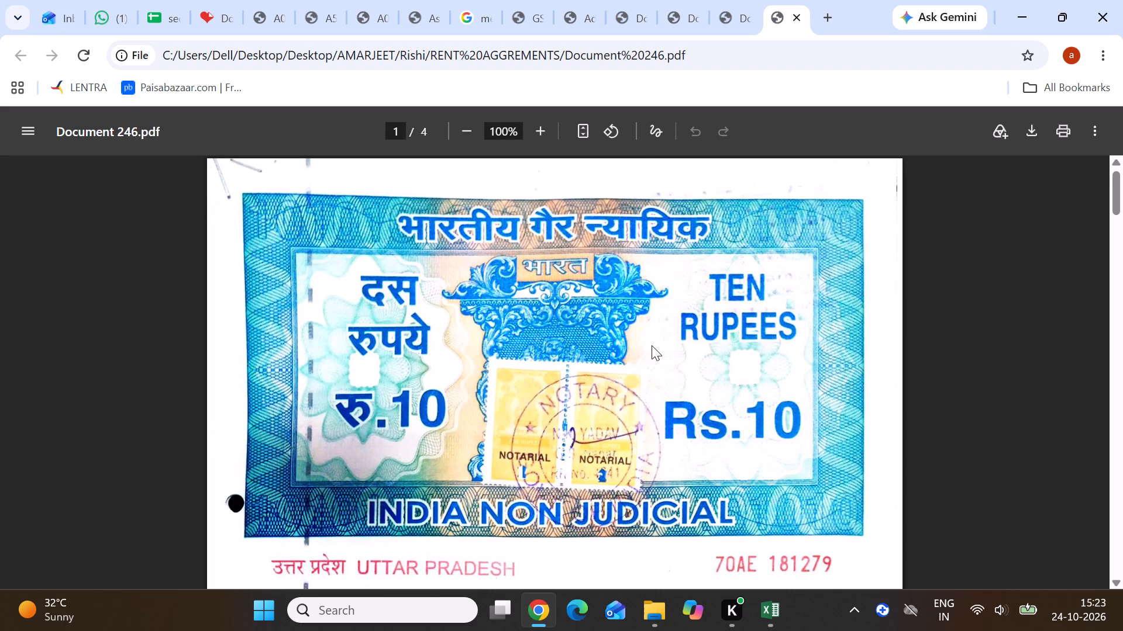
{"action": "scroll", "coordinate": [652, 345], "scroll_direction": "down", "scroll_amount": 4}
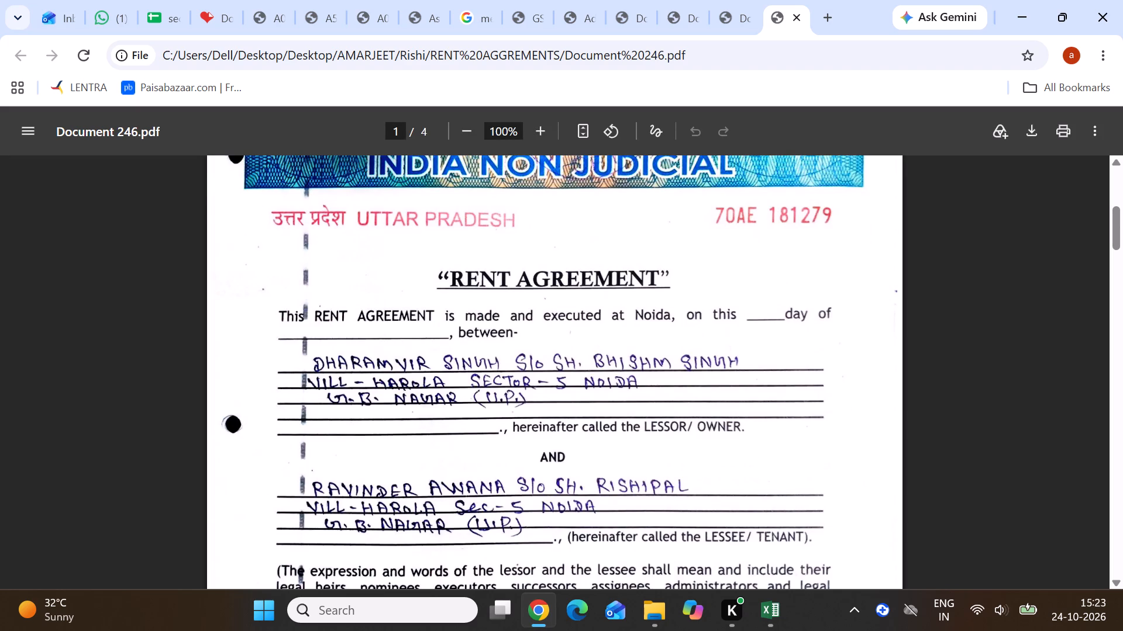
{"action": "left_click_drag", "start_coordinate": [313, 356], "coordinate": [579, 401]}
{"action": "left_click", "coordinate": [584, 421]}
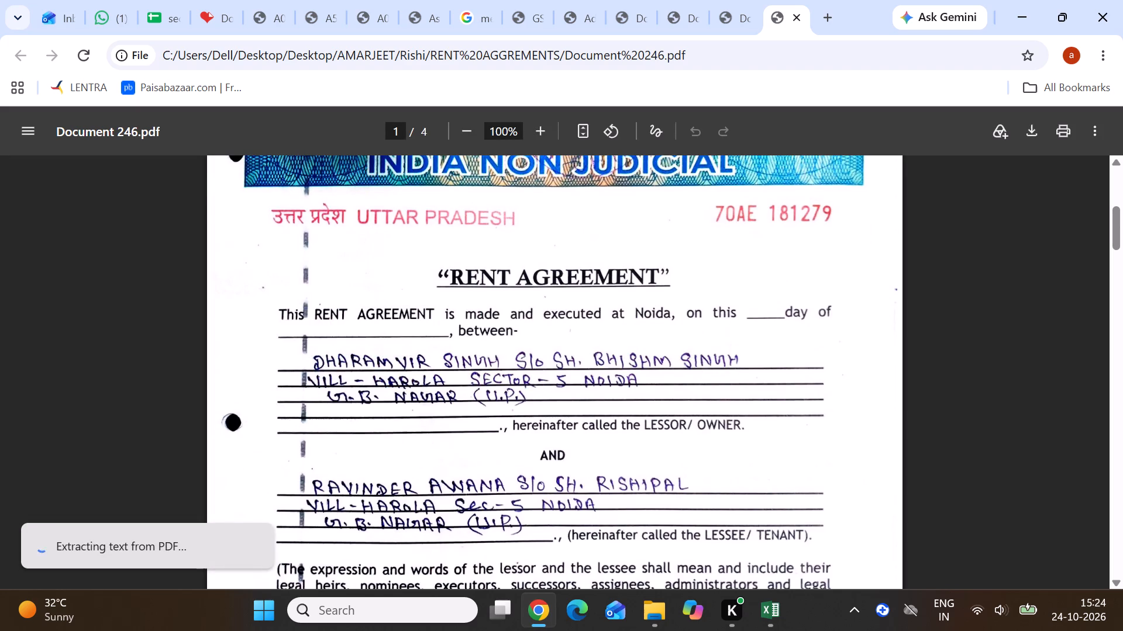
Examine the premises, monthly rent, agreement period and handwritten renewal note on page 2 of Document 246.pdf.
{"action": "scroll", "coordinate": [549, 417], "scroll_direction": "down", "scroll_amount": 6}
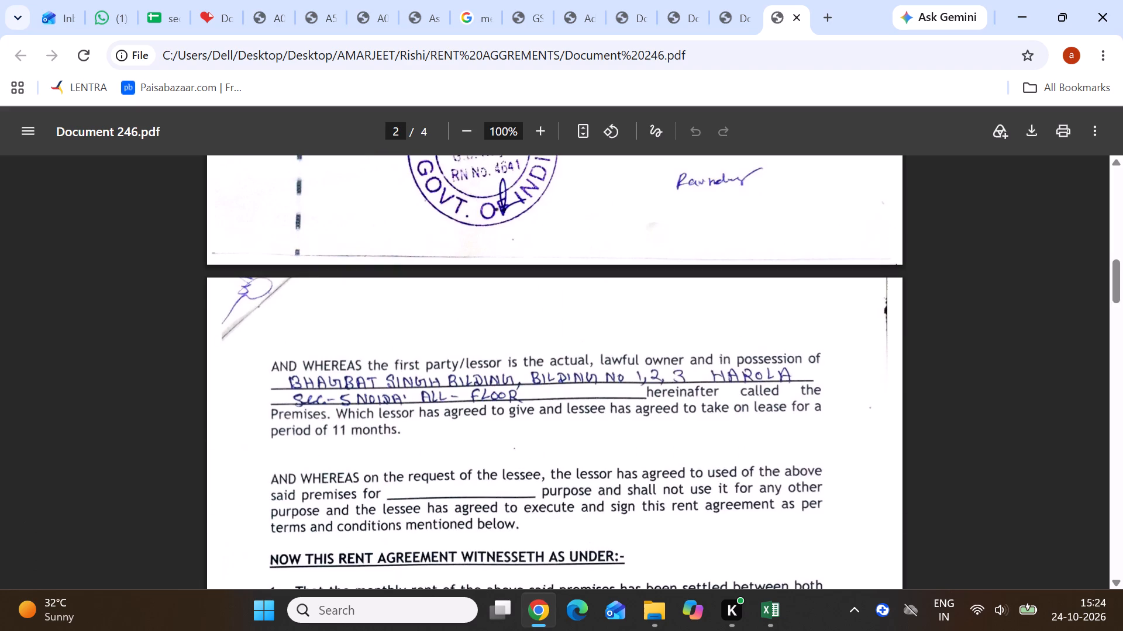
{"action": "scroll", "coordinate": [604, 468], "scroll_direction": "down", "scroll_amount": 9}
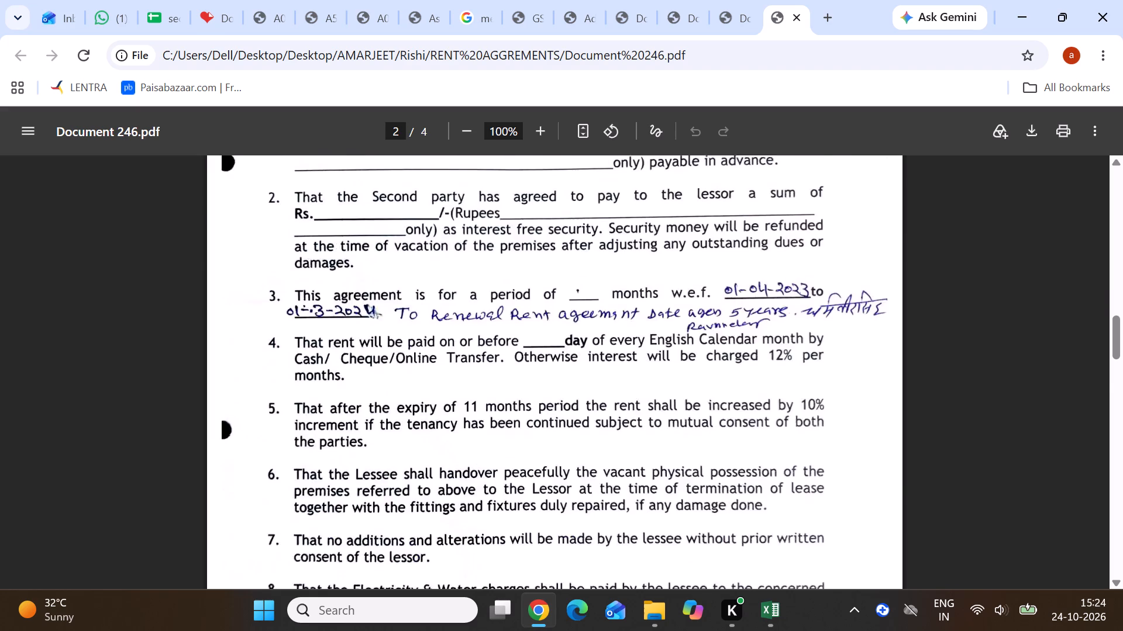
{"action": "scroll", "coordinate": [616, 462], "scroll_direction": "up", "scroll_amount": 5}
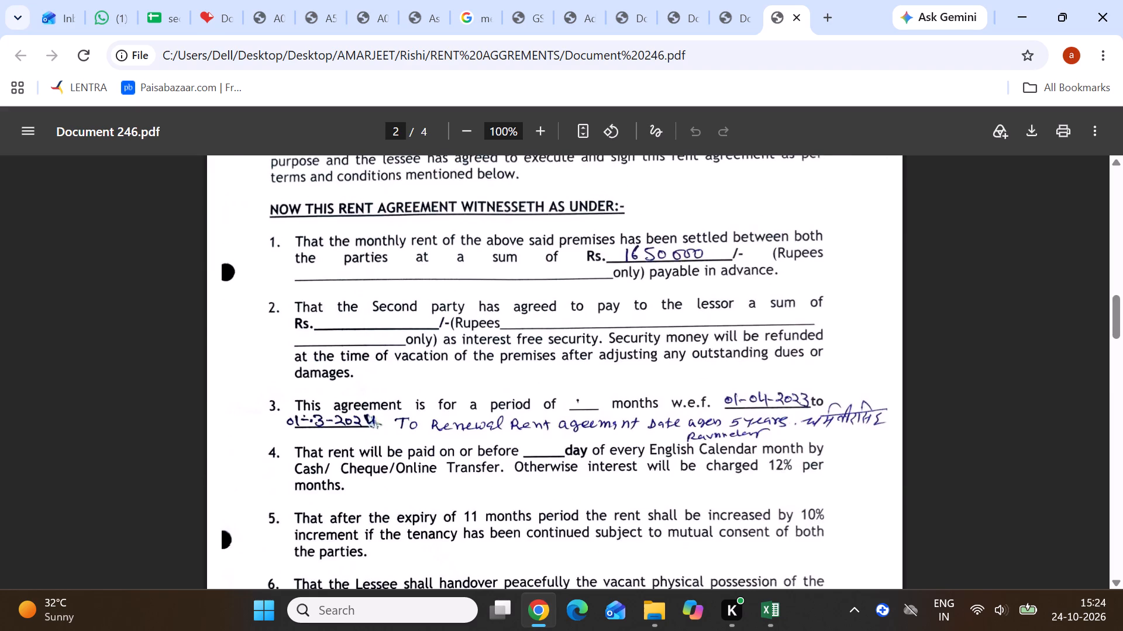
{"action": "left_click_drag", "start_coordinate": [625, 261], "coordinate": [734, 256]}
{"action": "left_click_drag", "start_coordinate": [721, 280], "coordinate": [715, 287]}
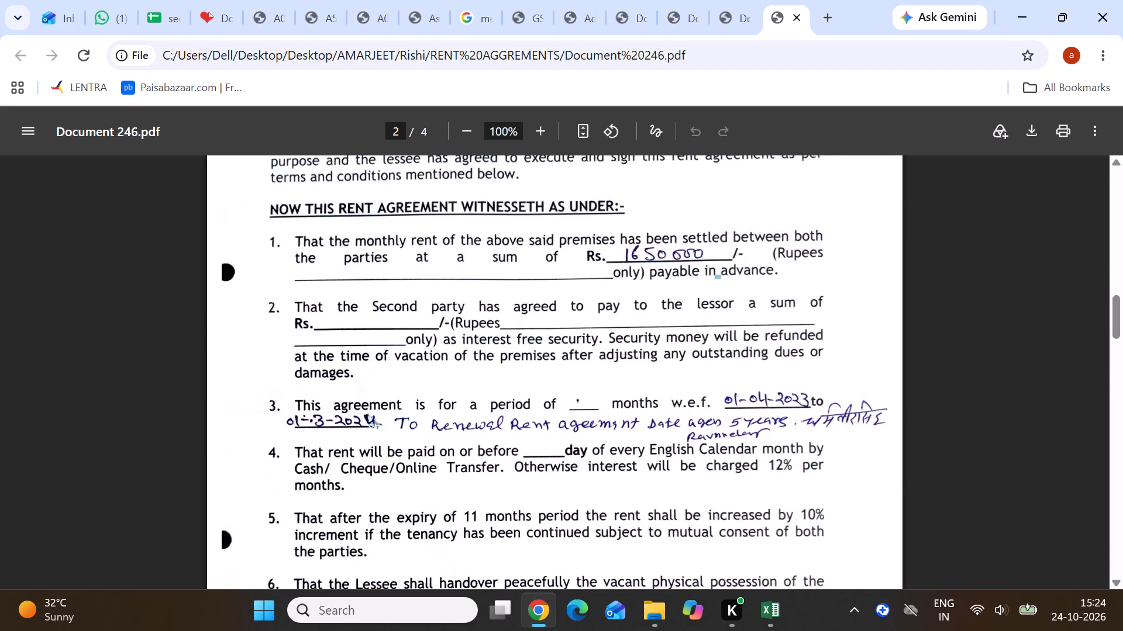
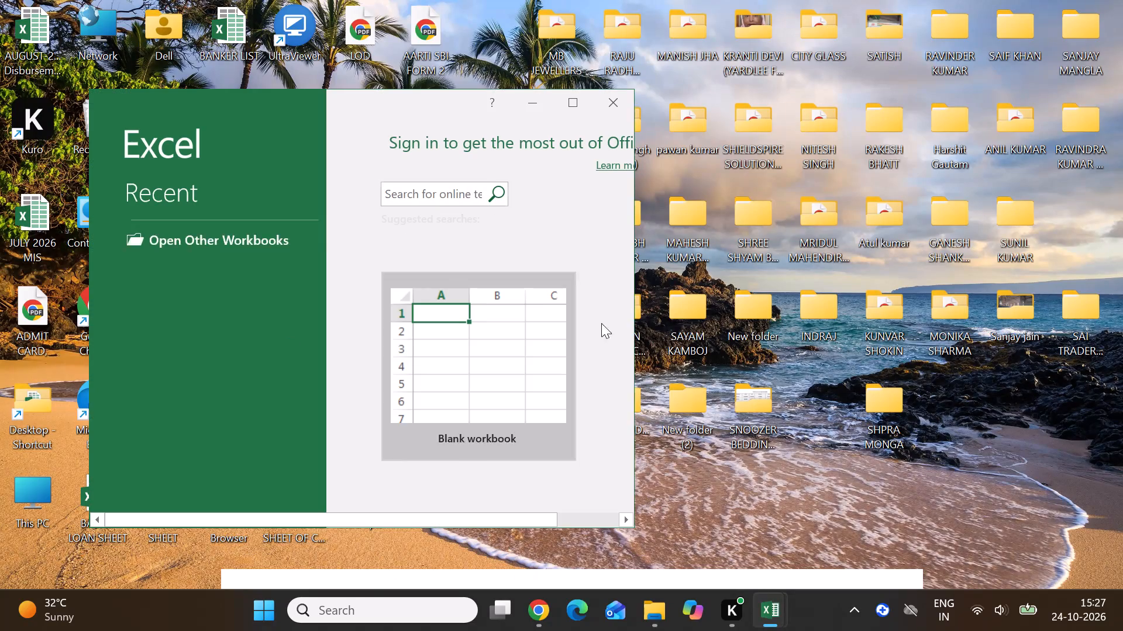
Create a new blank workbook in Excel.
{"action": "left_click_drag", "start_coordinate": [584, 77], "coordinate": [586, 71]}
{"action": "double_click", "coordinate": [571, 106]}
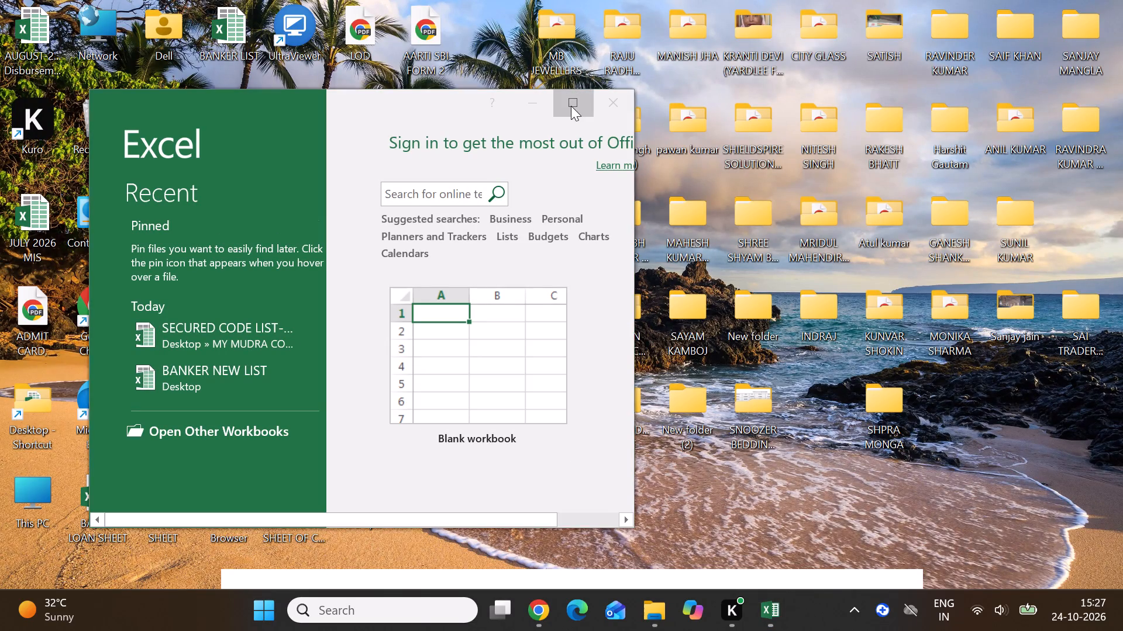
{"action": "left_click", "coordinate": [421, 182]}
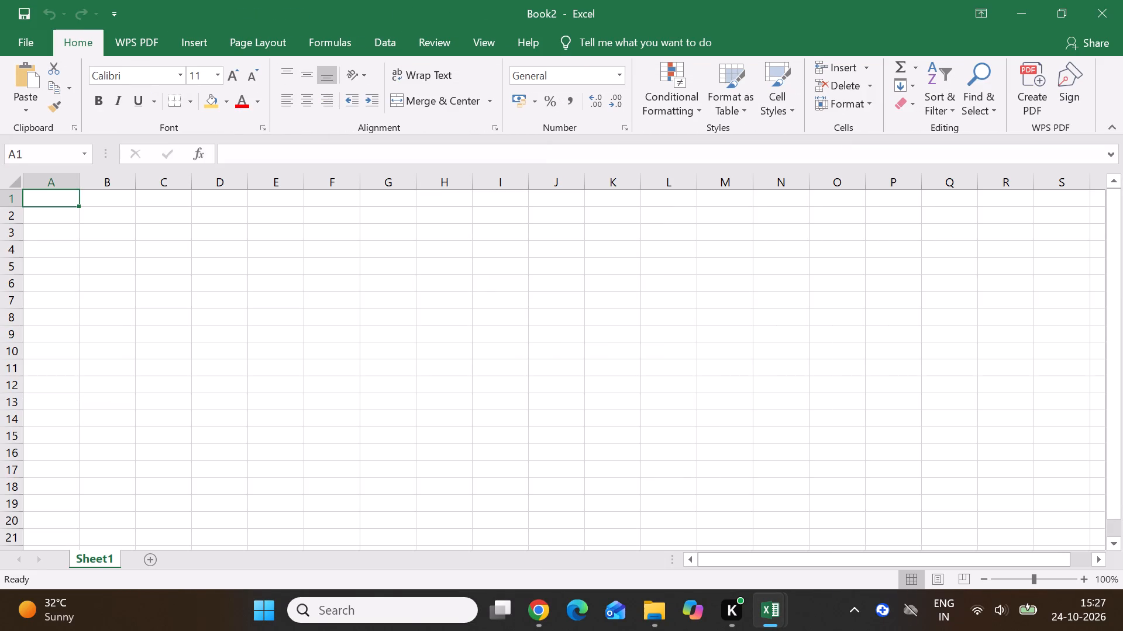
Enter the headings S.NO in A2 and PROPERTY ADDRESS in B2, and widen column B to fit its heading.
{"action": "left_click", "coordinate": [73, 199]}
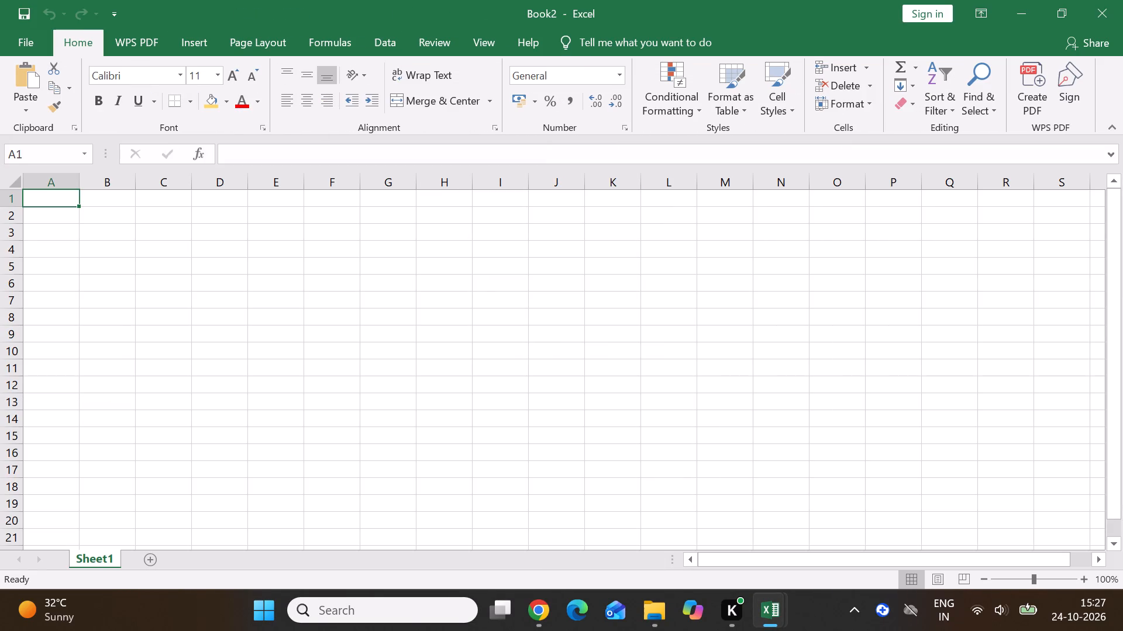
{"action": "left_click", "coordinate": [50, 214]}
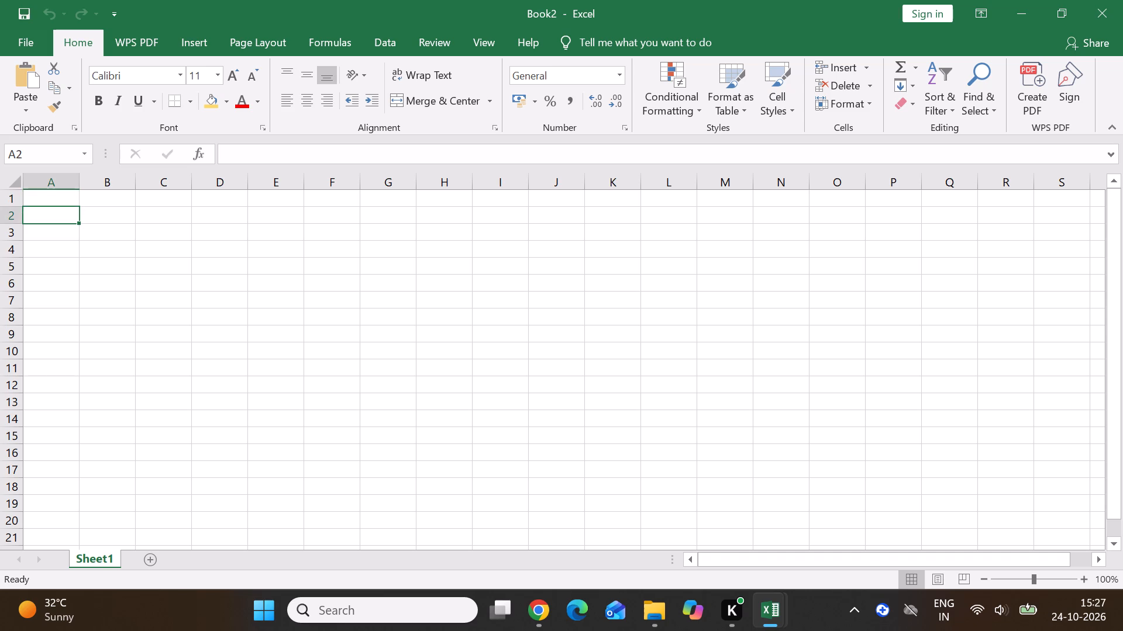
{"action": "key", "text": "s"}
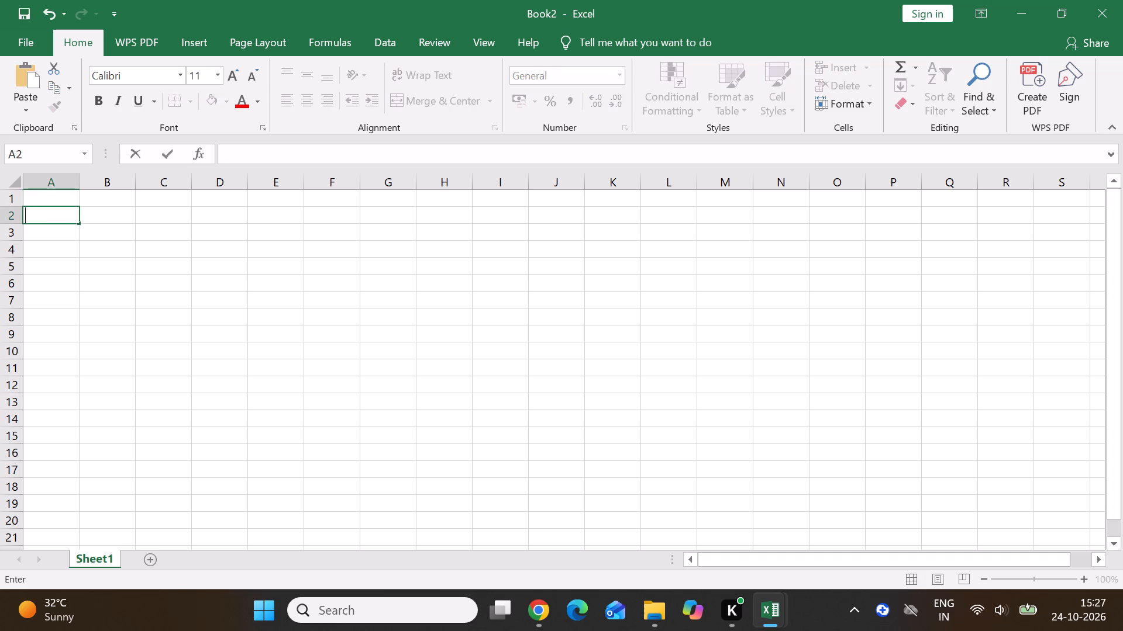
{"action": "type", "text": "S.NO"}
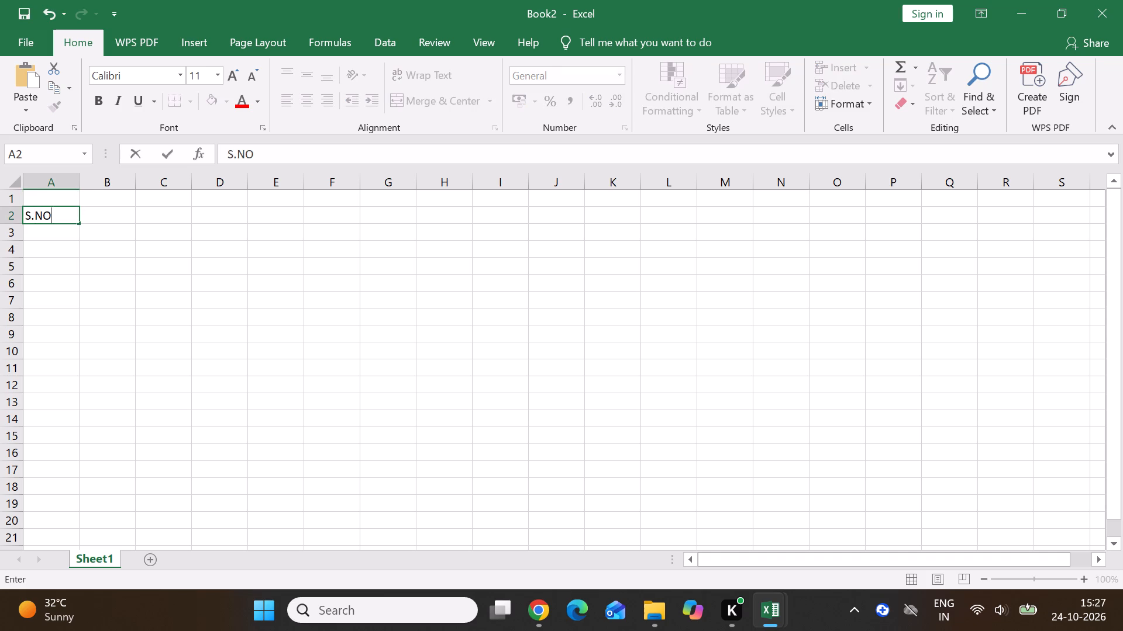
{"action": "left_click", "coordinate": [108, 213]}
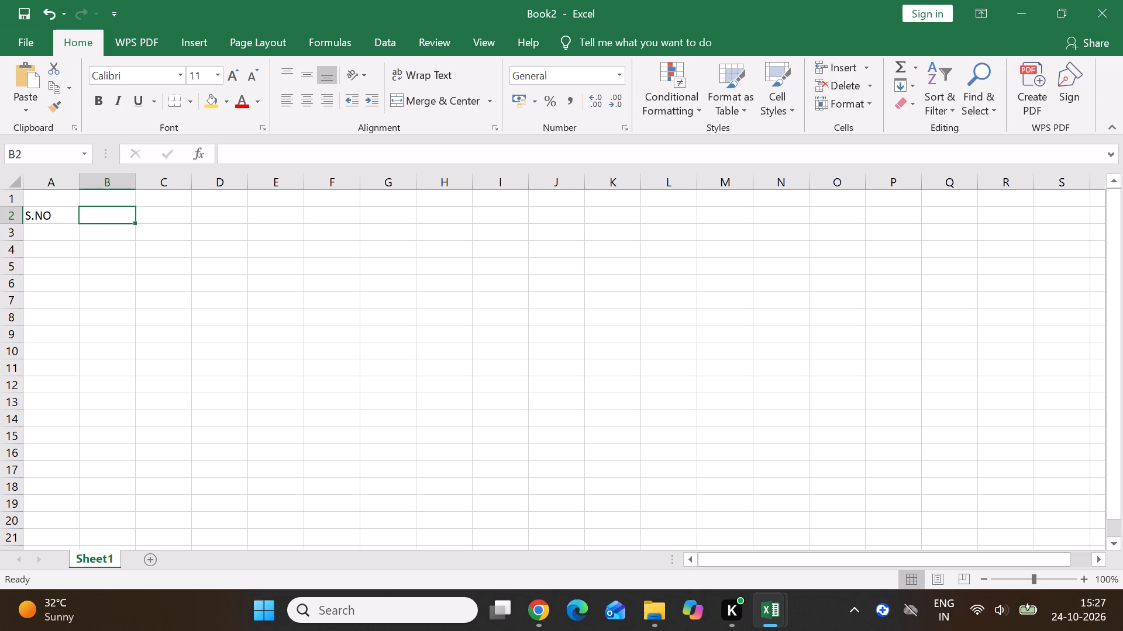
{"action": "type", "text": "PROPERTY ADDRESS"}
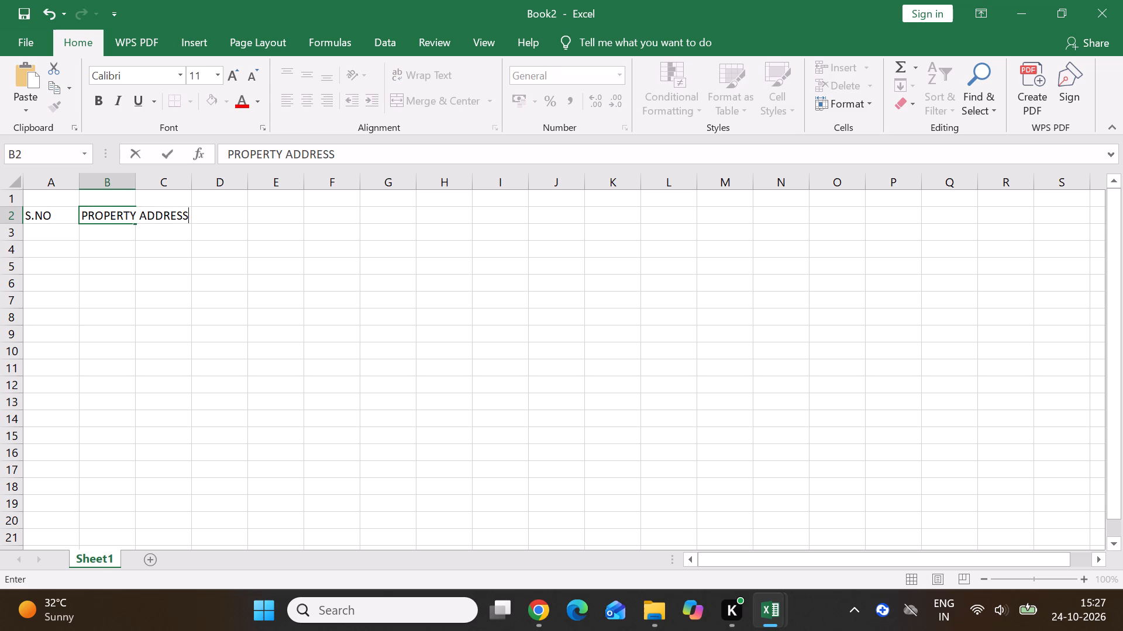
{"action": "left_click", "coordinate": [133, 244]}
{"action": "left_click_drag", "start_coordinate": [136, 177], "coordinate": [272, 177]}
Add the heading PROPERTY OWNER in C2, narrow column B slightly and widen column C to fit.
{"action": "left_click", "coordinate": [294, 213]}
{"action": "type", "text": "PROPERTY OWNER"}
{"action": "scroll", "coordinate": [294, 213], "scroll_direction": "up", "scroll_amount": 1}
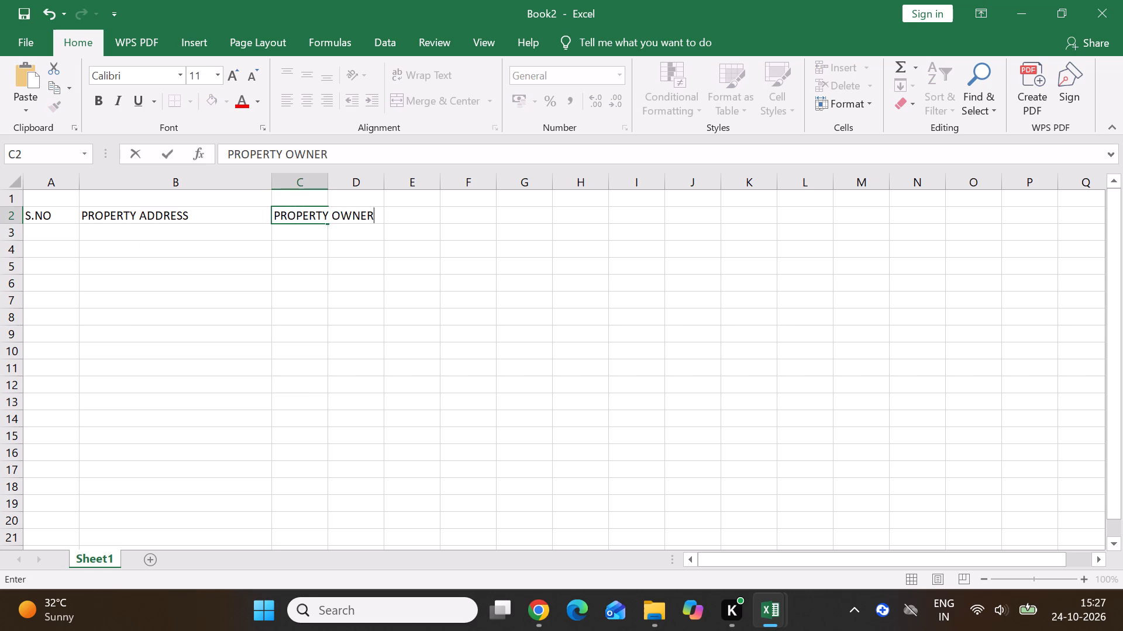
{"action": "left_click", "coordinate": [321, 284]}
{"action": "left_click_drag", "start_coordinate": [271, 181], "coordinate": [252, 184]}
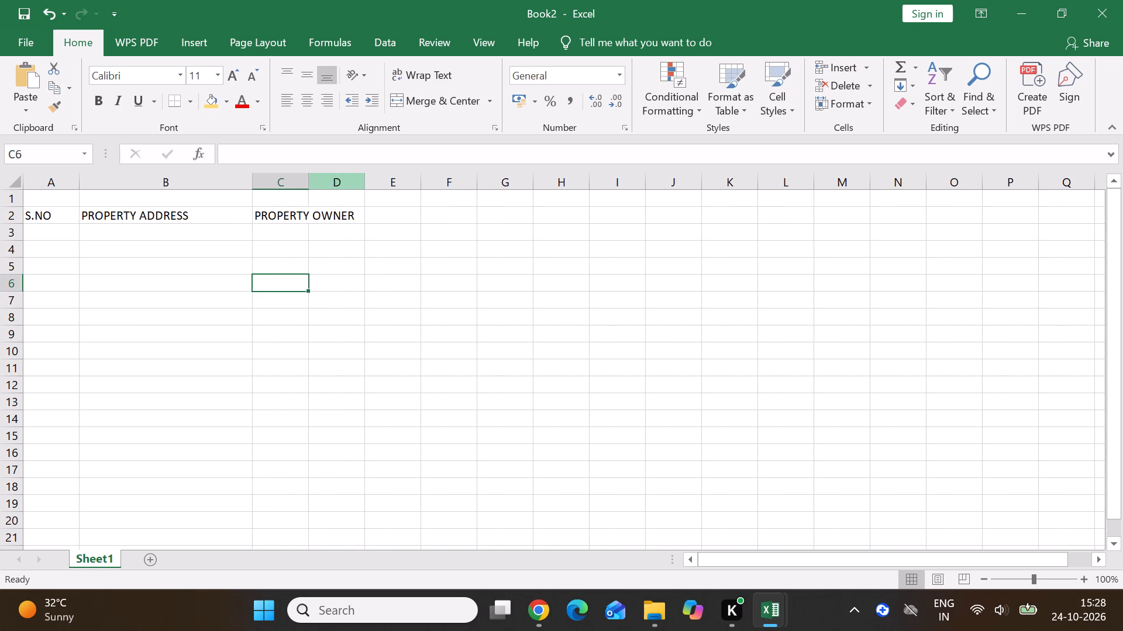
{"action": "left_click_drag", "start_coordinate": [309, 178], "coordinate": [400, 178]}
Add the headings TENANT in D2 and RENT in E2, and widen columns D and E.
{"action": "left_click", "coordinate": [419, 208]}
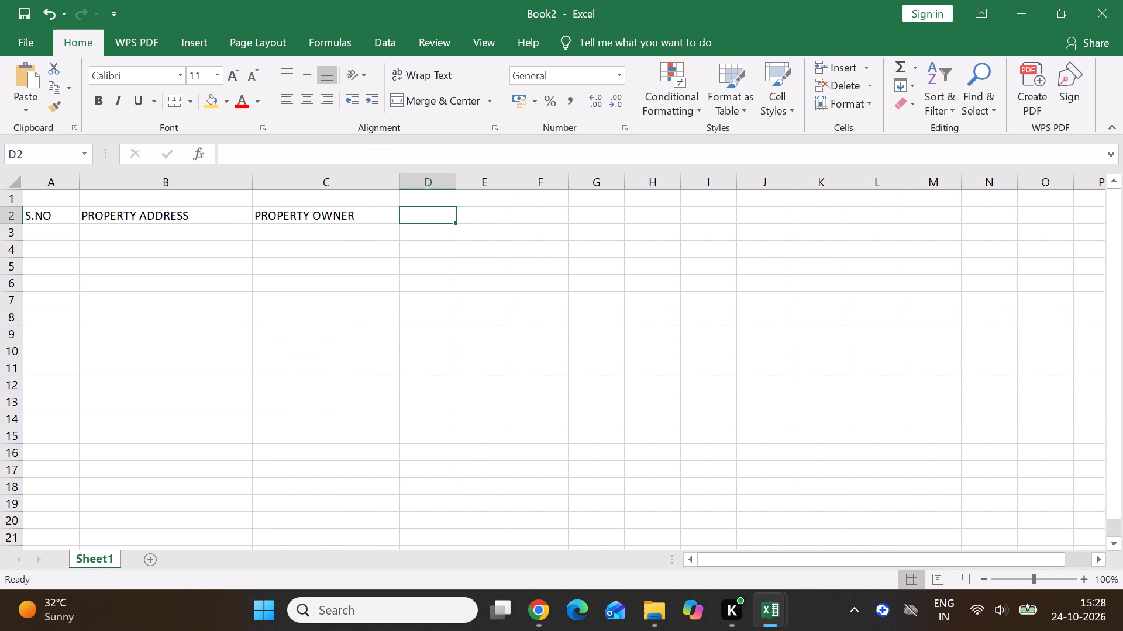
{"action": "type", "text": "TENANT"}
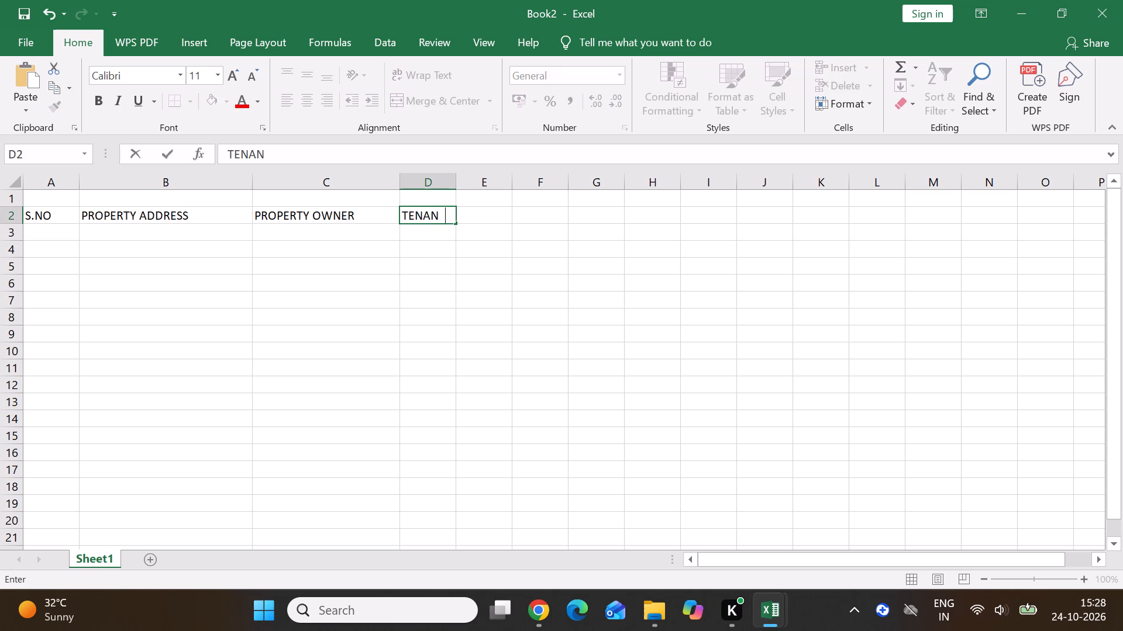
{"action": "left_click", "coordinate": [563, 404]}
{"action": "left_click", "coordinate": [487, 210]}
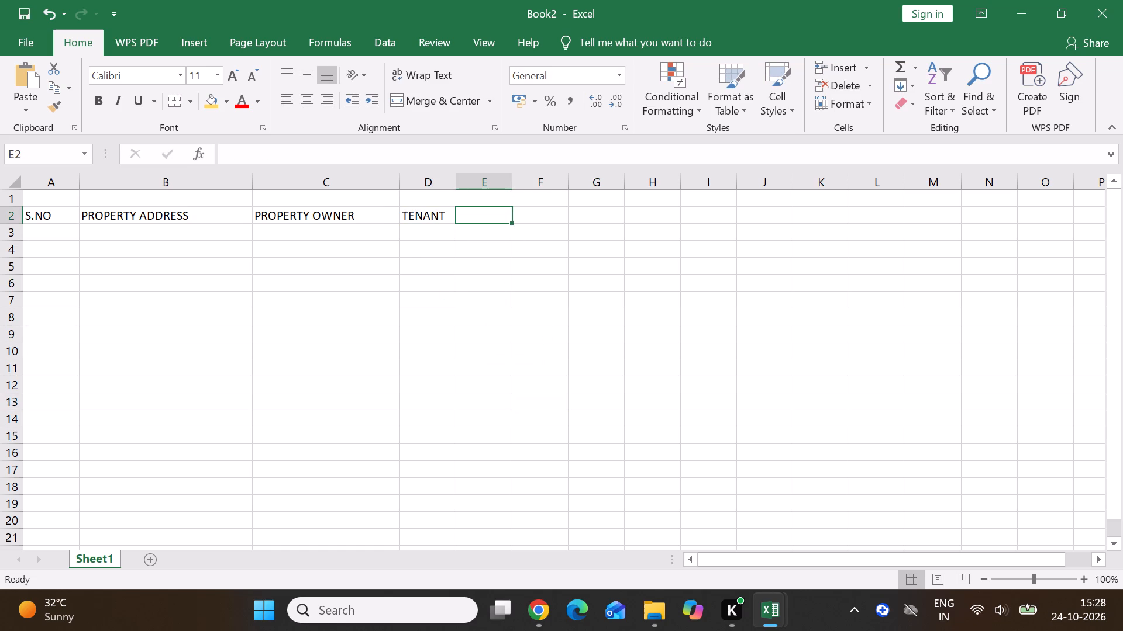
{"action": "type", "text": "RENT"}
{"action": "key", "text": "space"}
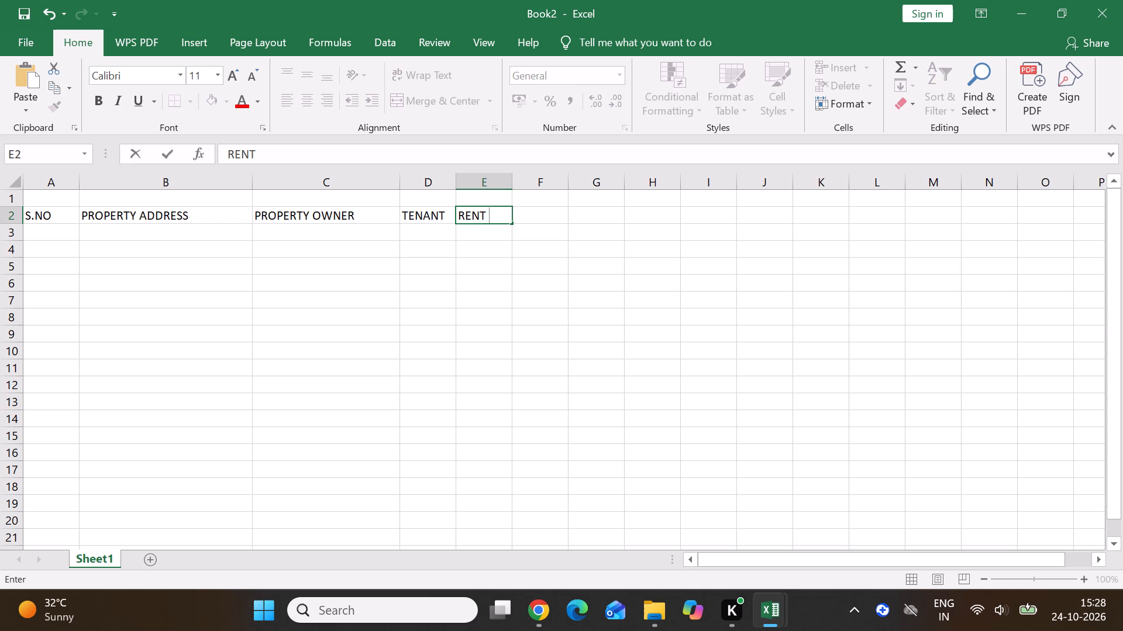
{"action": "left_click", "coordinate": [522, 242]}
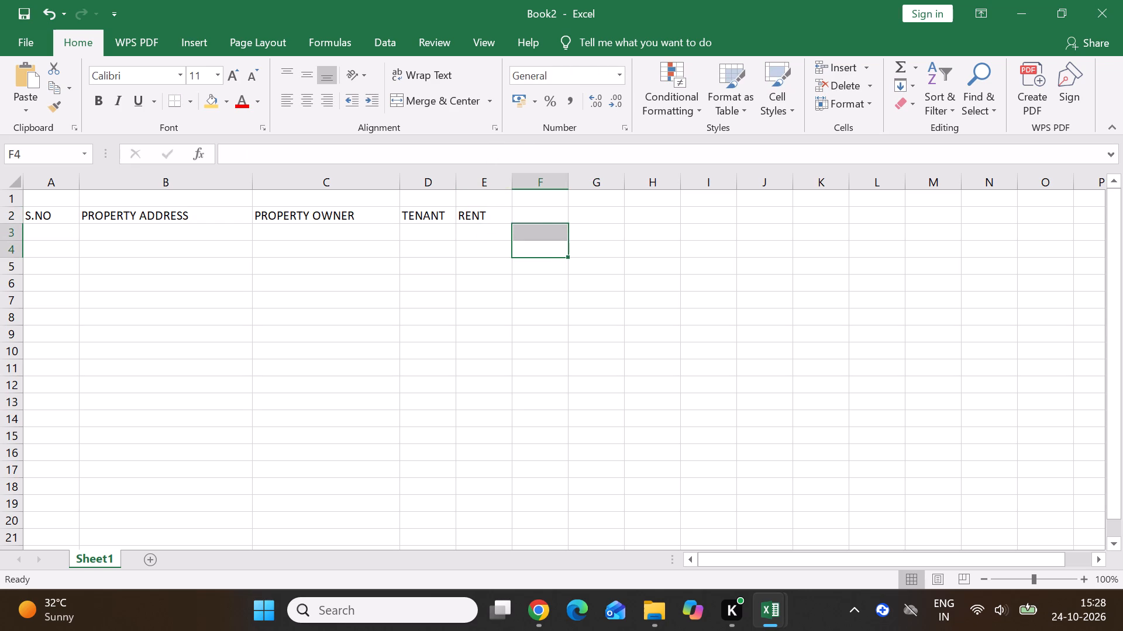
{"action": "left_click_drag", "start_coordinate": [514, 177], "coordinate": [543, 177]}
{"action": "left_click_drag", "start_coordinate": [454, 179], "coordinate": [473, 179]}
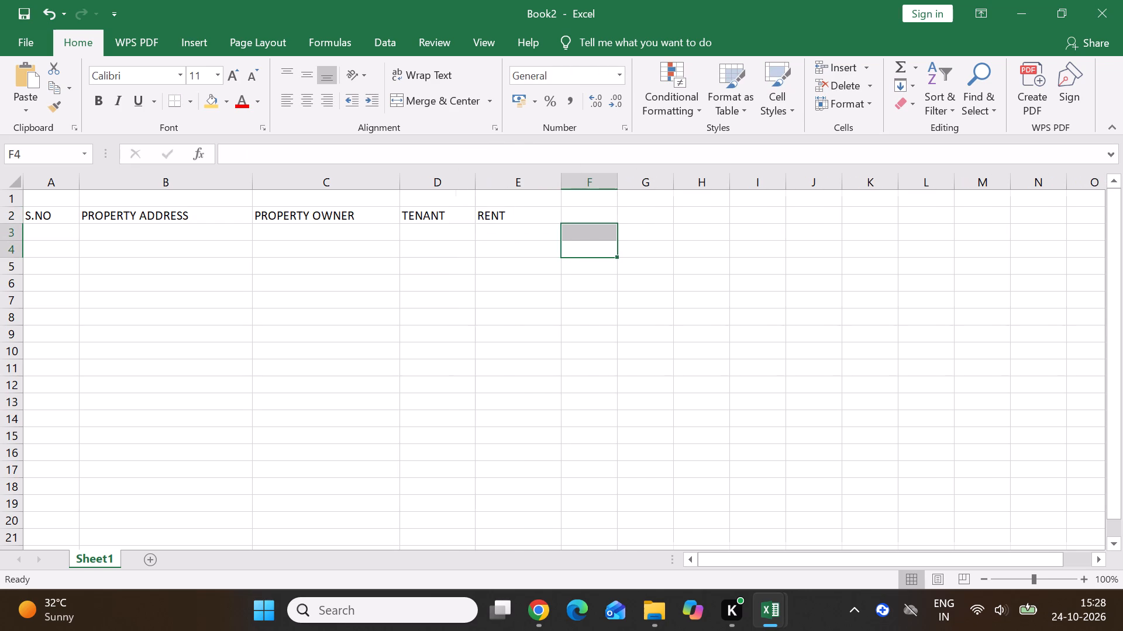
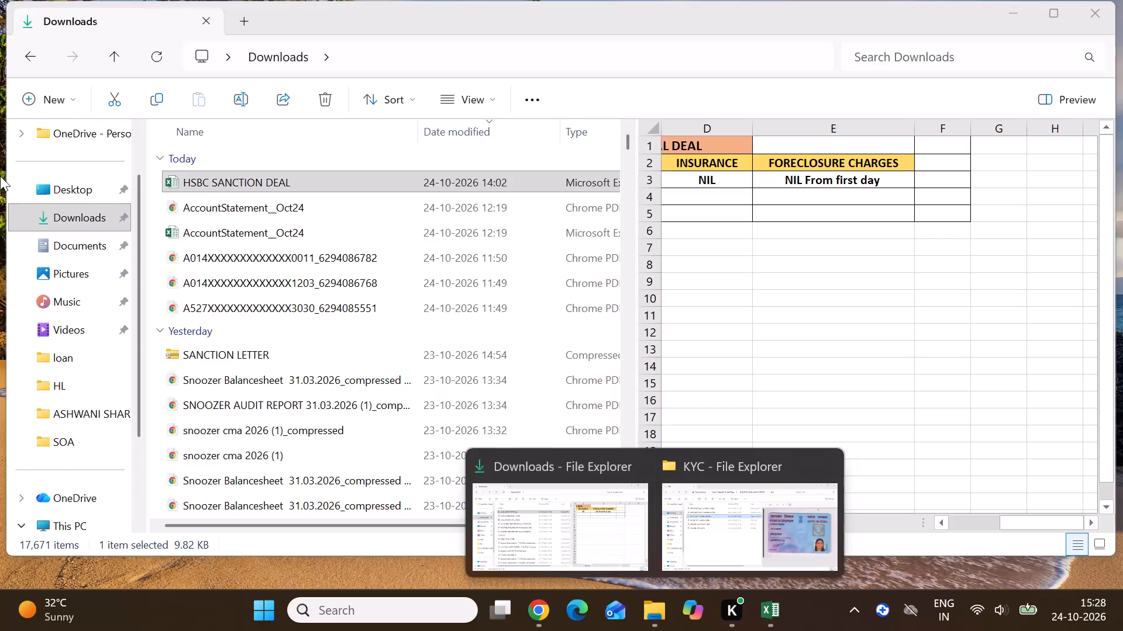
Open the rent agreement Document 243.pdf from the RENT AGGREMENTS folder inside AMARJEET > Rishi in the Desktop folder.
{"action": "double_click", "coordinate": [167, 308]}
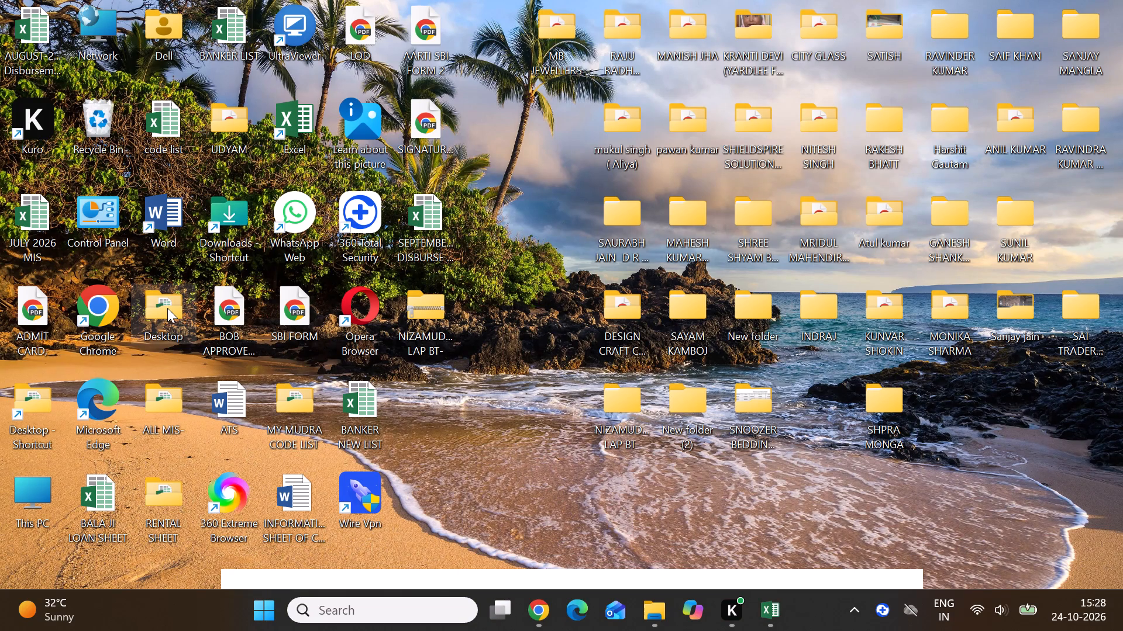
{"action": "double_click", "coordinate": [228, 311]}
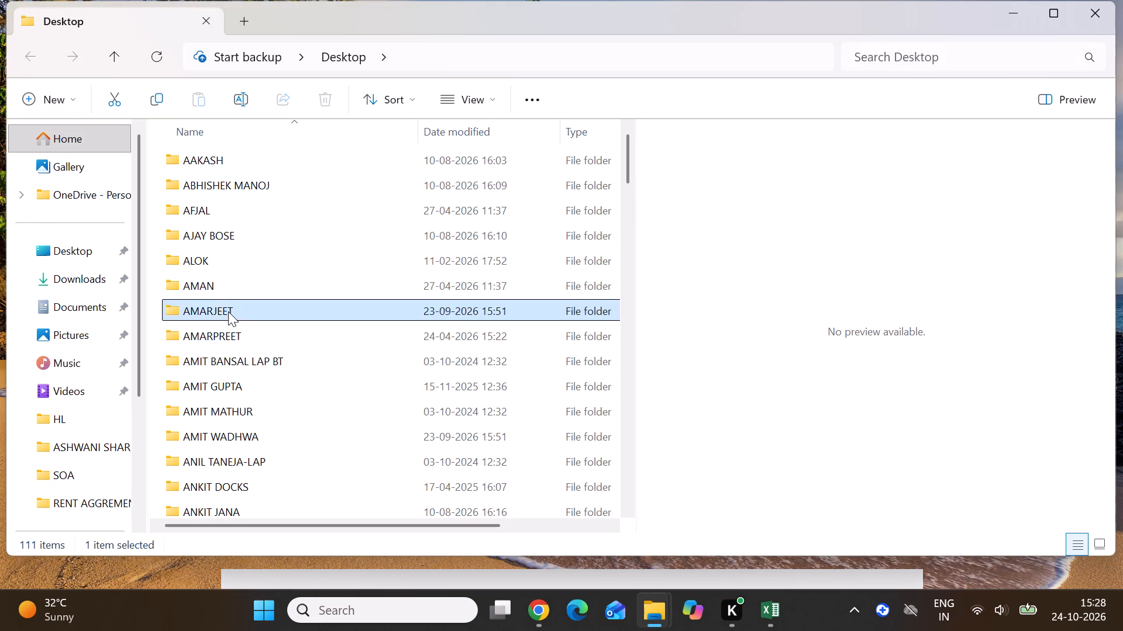
{"action": "double_click", "coordinate": [206, 158]}
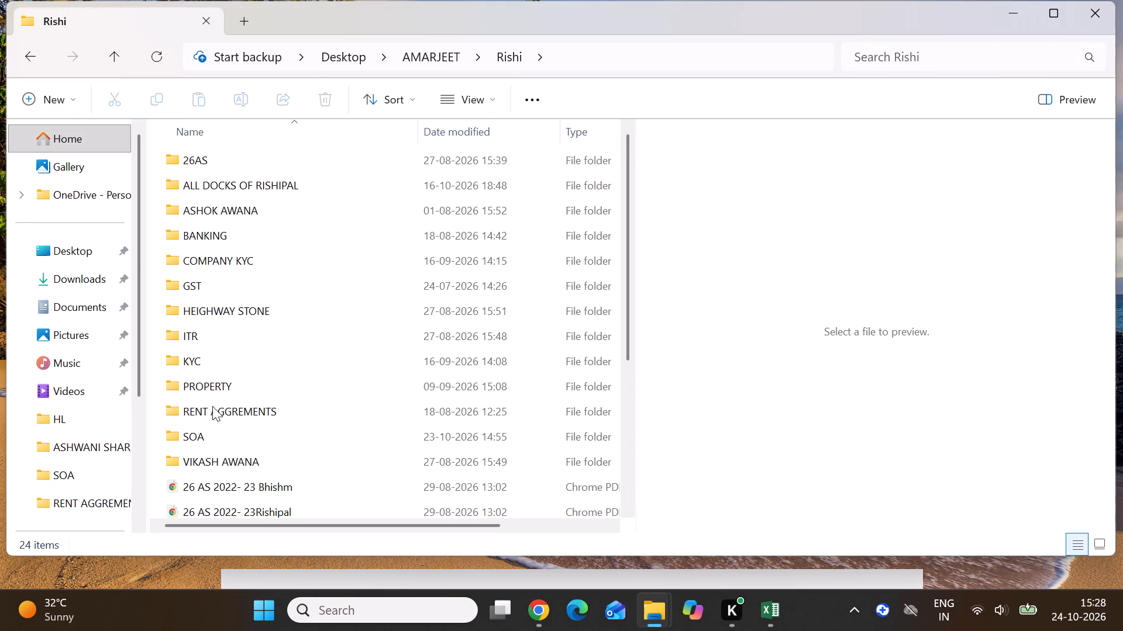
{"action": "double_click", "coordinate": [218, 405]}
{"action": "double_click", "coordinate": [237, 185]}
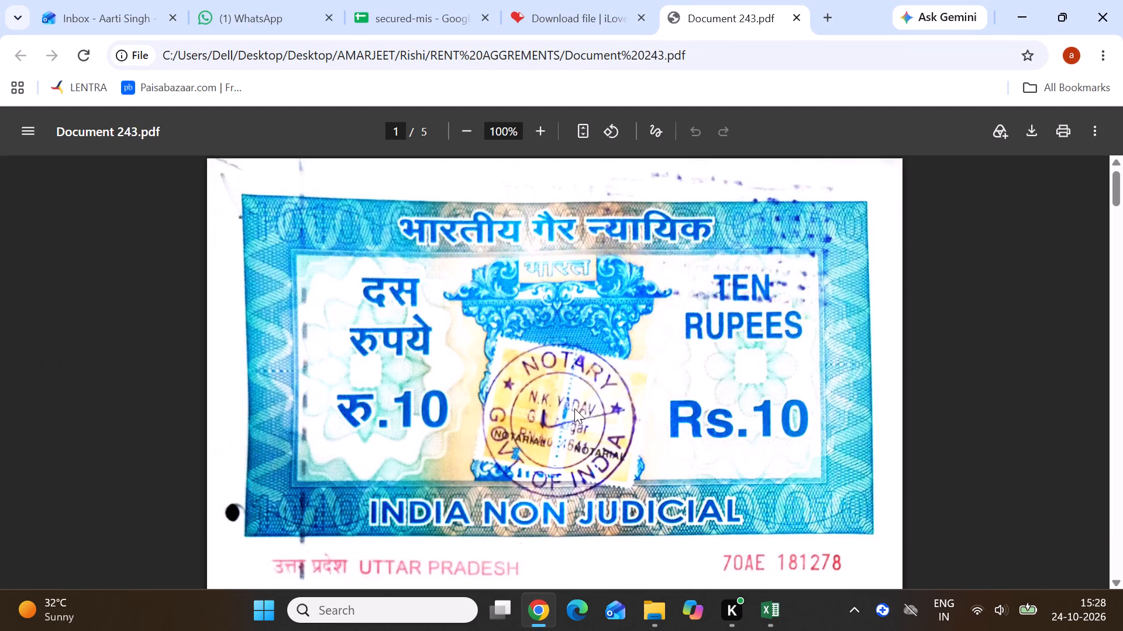
Copy the handwritten lessor name line, including parentage, from the agreement's first page into C3 of Book2, and widen column C to fit.
{"action": "scroll", "coordinate": [580, 411], "scroll_direction": "down", "scroll_amount": 4}
{"action": "left_click_drag", "start_coordinate": [312, 361], "coordinate": [318, 377]}
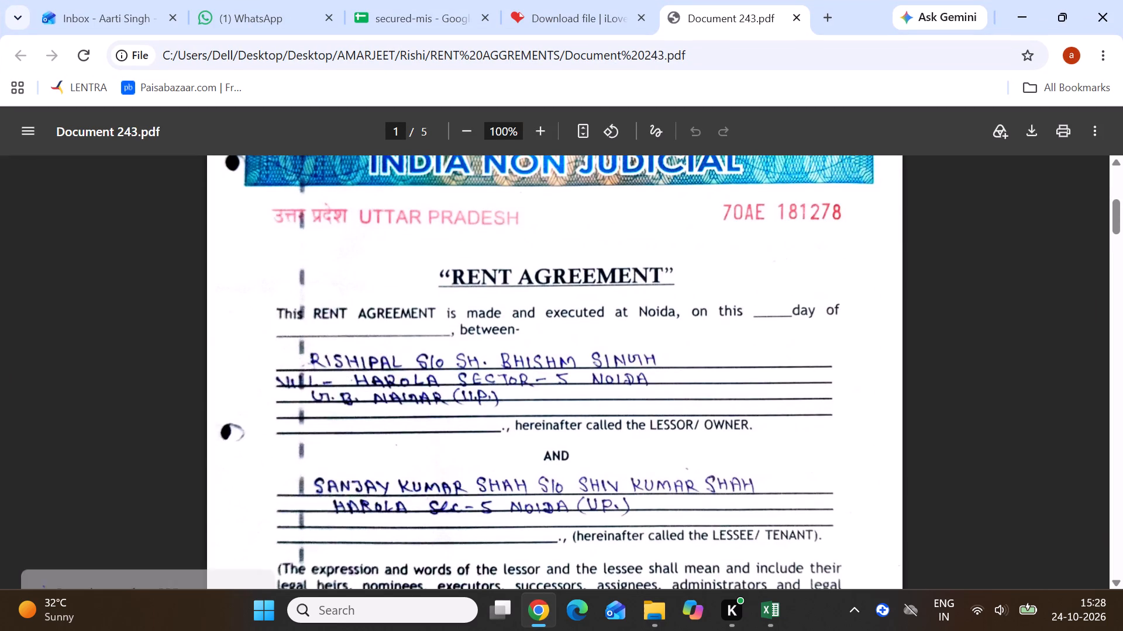
{"action": "left_click_drag", "start_coordinate": [318, 377], "coordinate": [460, 396]}
{"action": "left_click", "coordinate": [590, 396]}
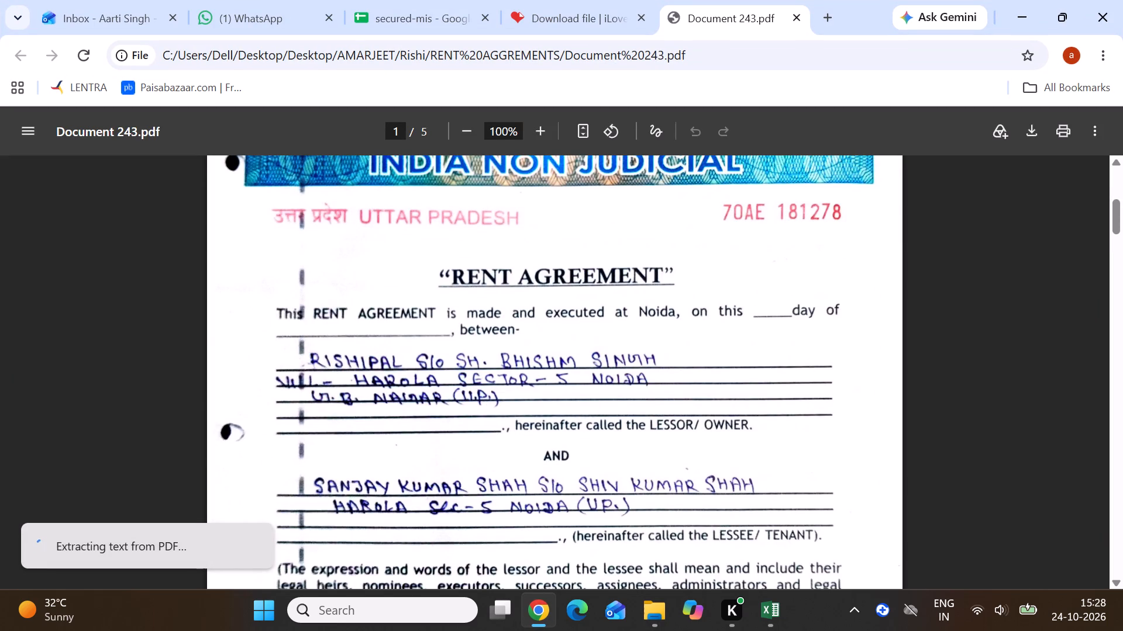
{"action": "left_click_drag", "start_coordinate": [312, 360], "coordinate": [666, 358]}
{"action": "key", "text": "ctrl+c"}
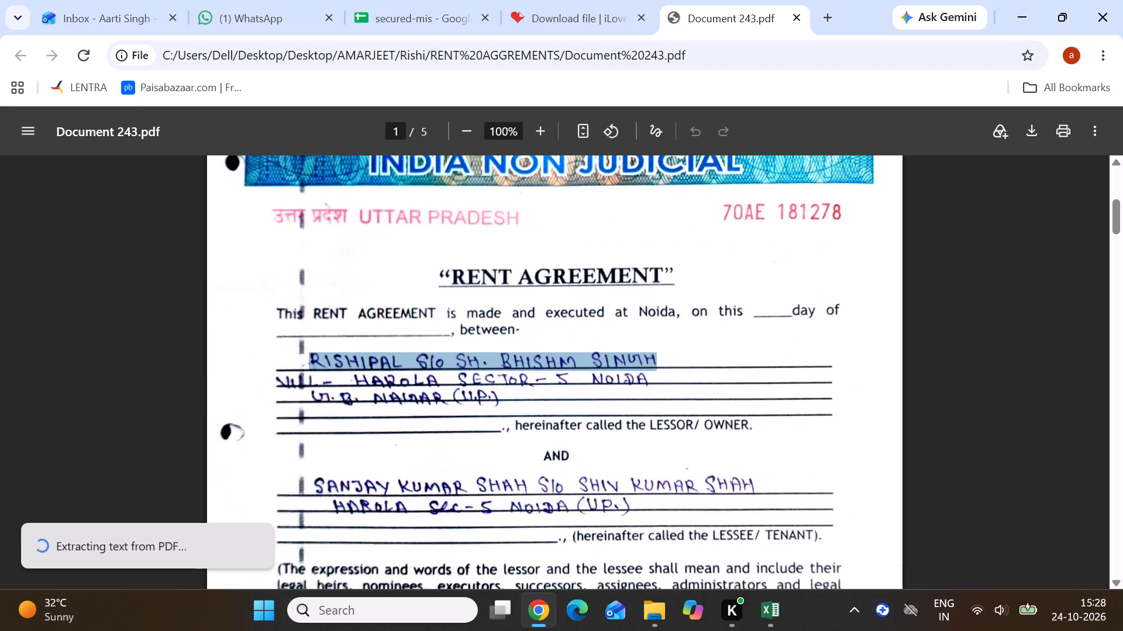
{"action": "left_click", "coordinate": [766, 607]}
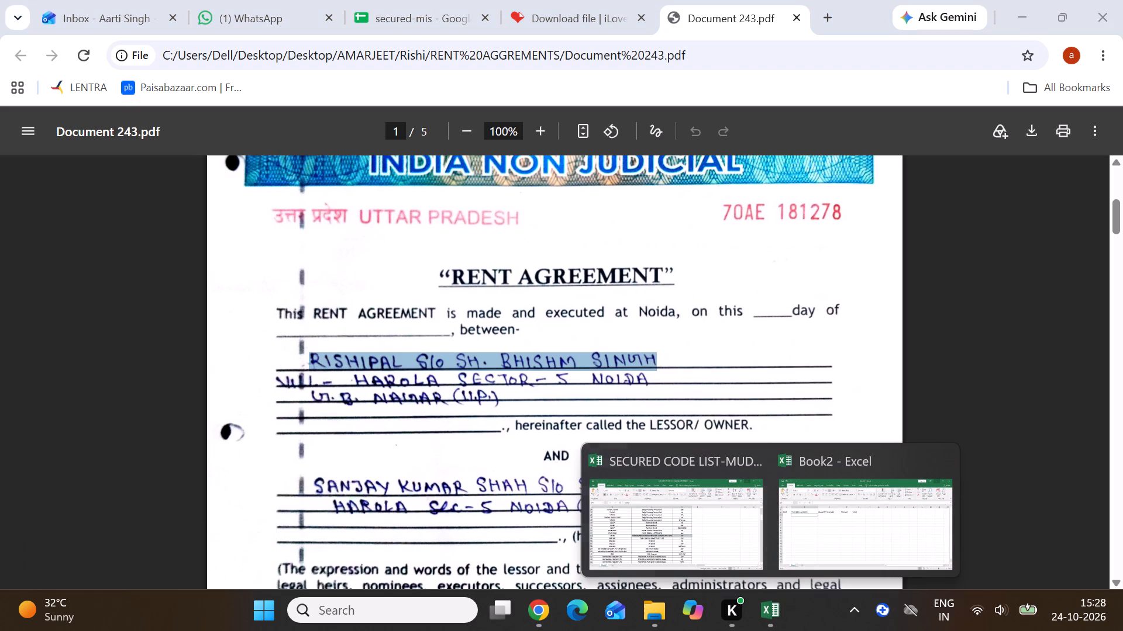
{"action": "left_click", "coordinate": [752, 461]}
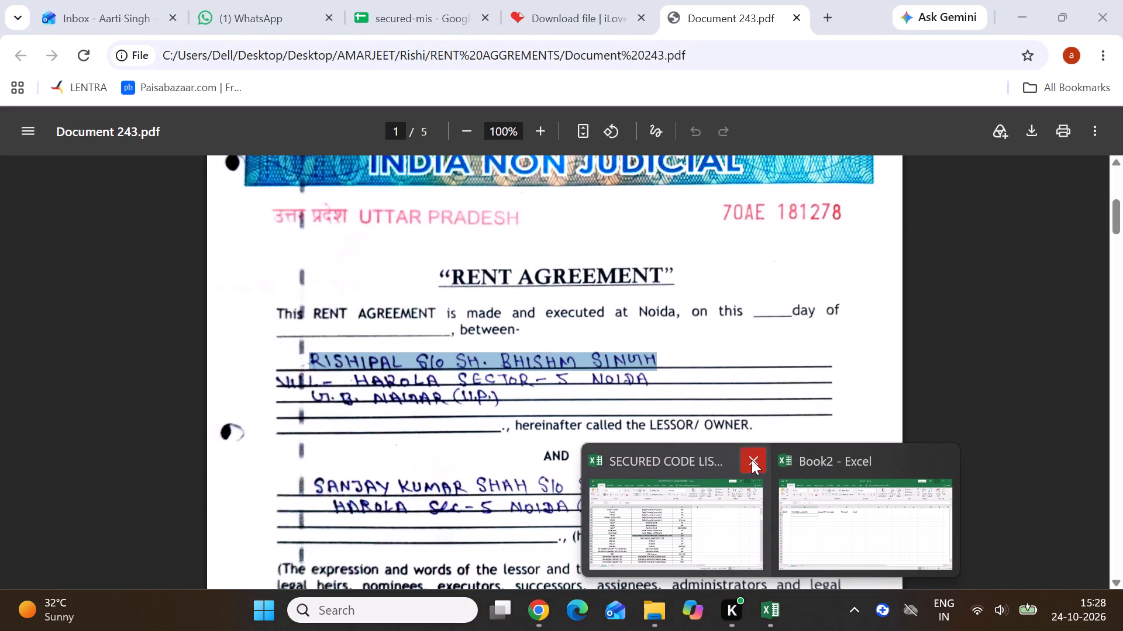
{"action": "left_click", "coordinate": [802, 502]}
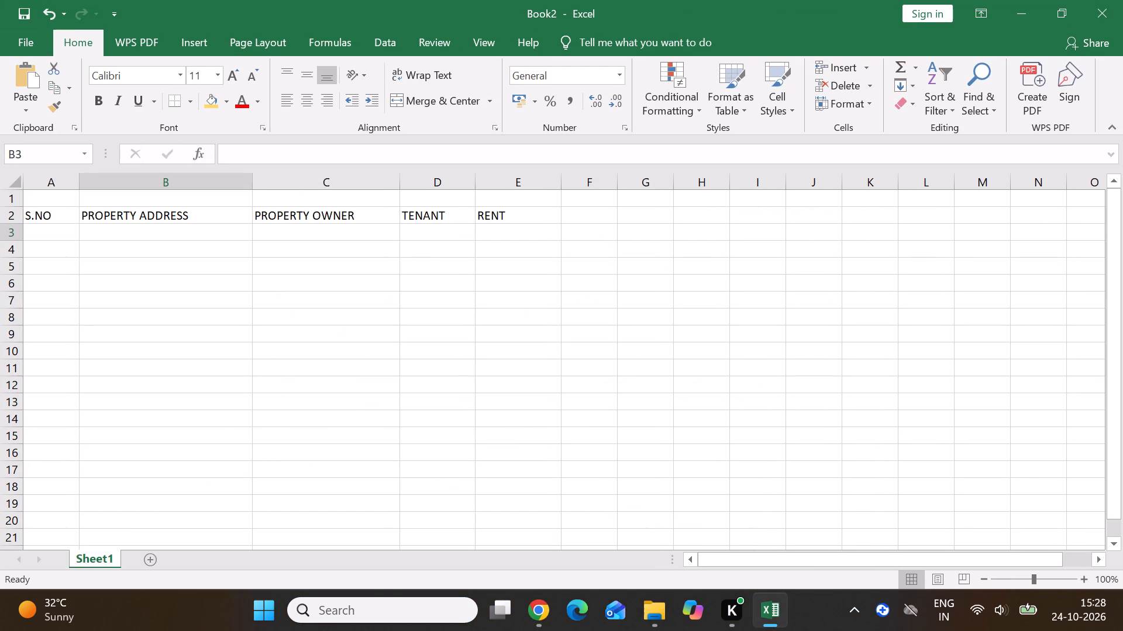
{"action": "left_click", "coordinate": [326, 237]}
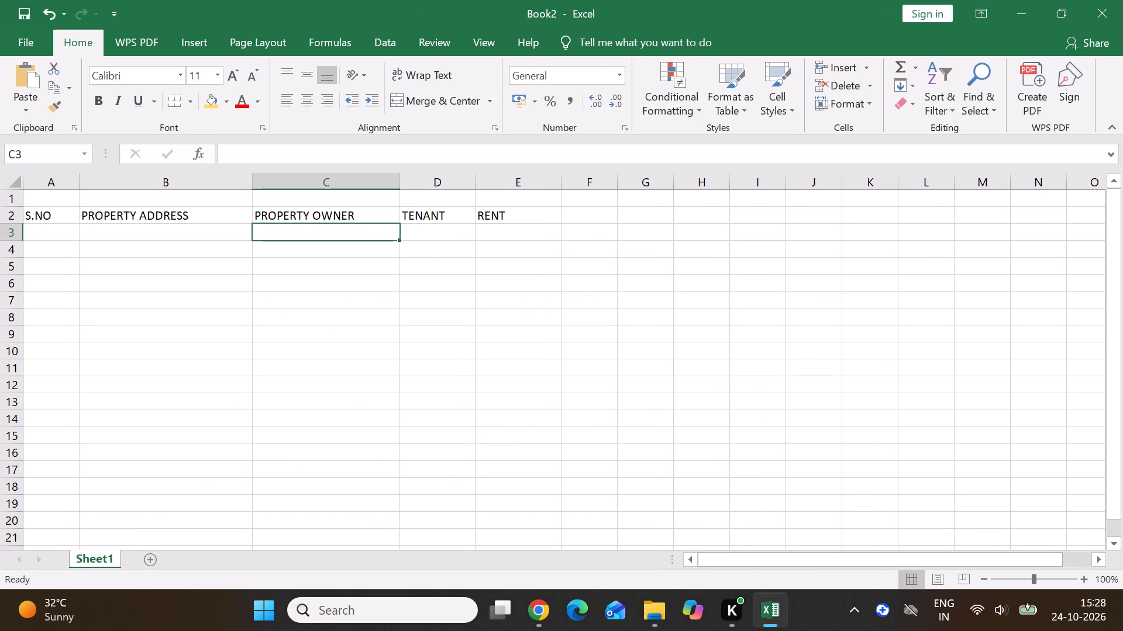
{"action": "key", "text": "ctrl+v"}
{"action": "left_click", "coordinate": [347, 271]}
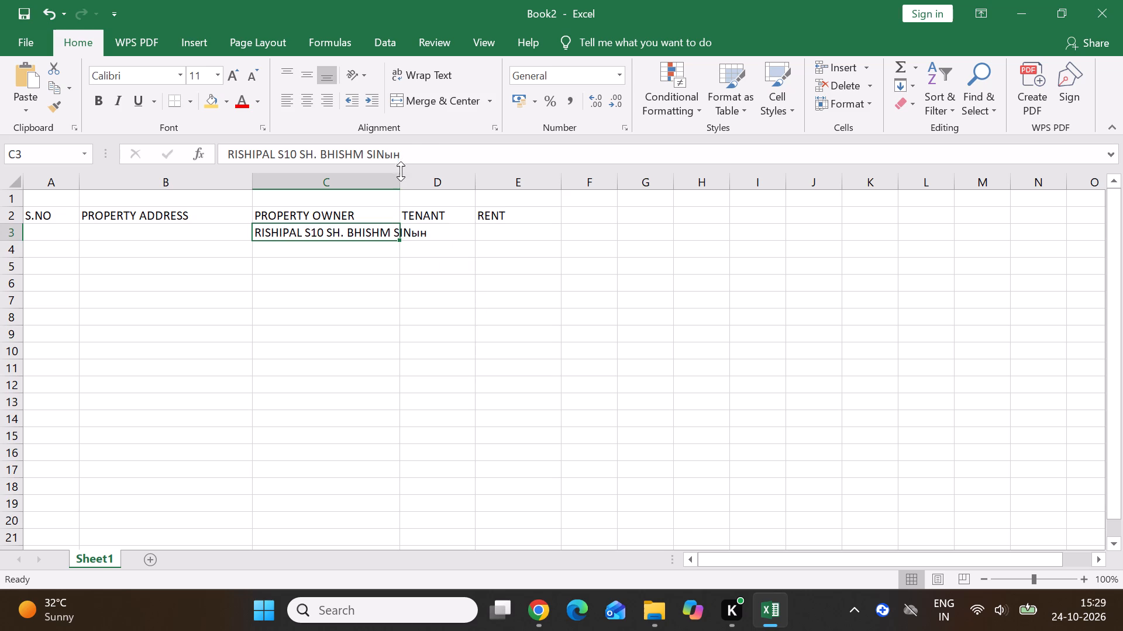
{"action": "left_click_drag", "start_coordinate": [398, 178], "coordinate": [454, 178]}
Correct the garbled last word of the owner's name in C3 to SINGH.
{"action": "double_click", "coordinate": [439, 233]}
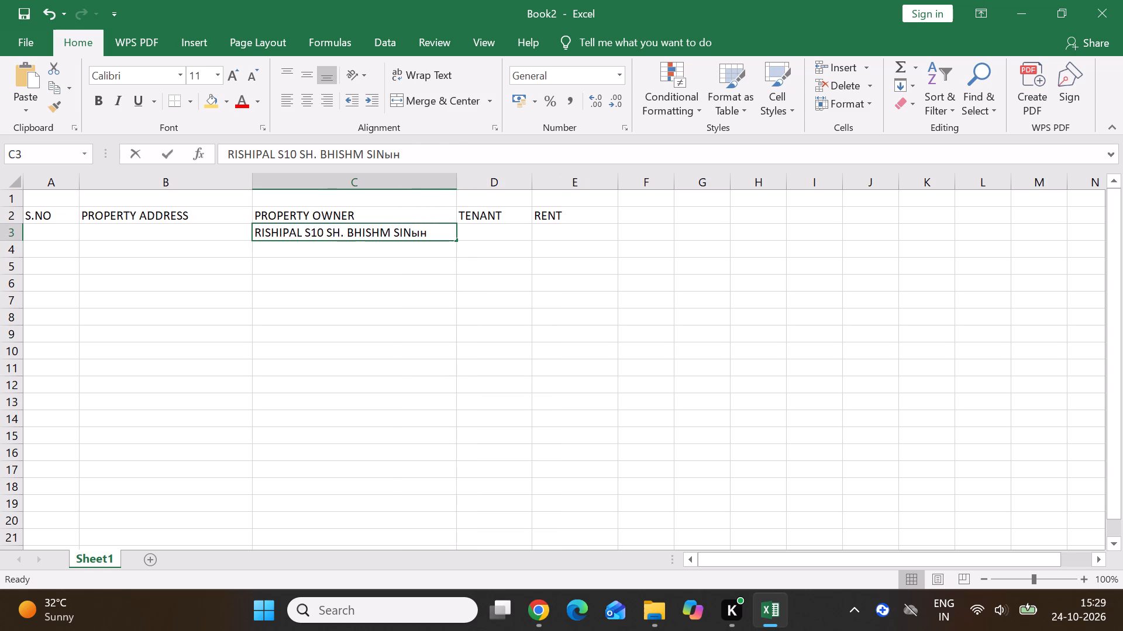
{"action": "key", "text": "BackSpace"}
{"action": "key", "text": "BackSpace"}
{"action": "key", "text": "BackSpace"}
{"action": "key", "text": "i"}
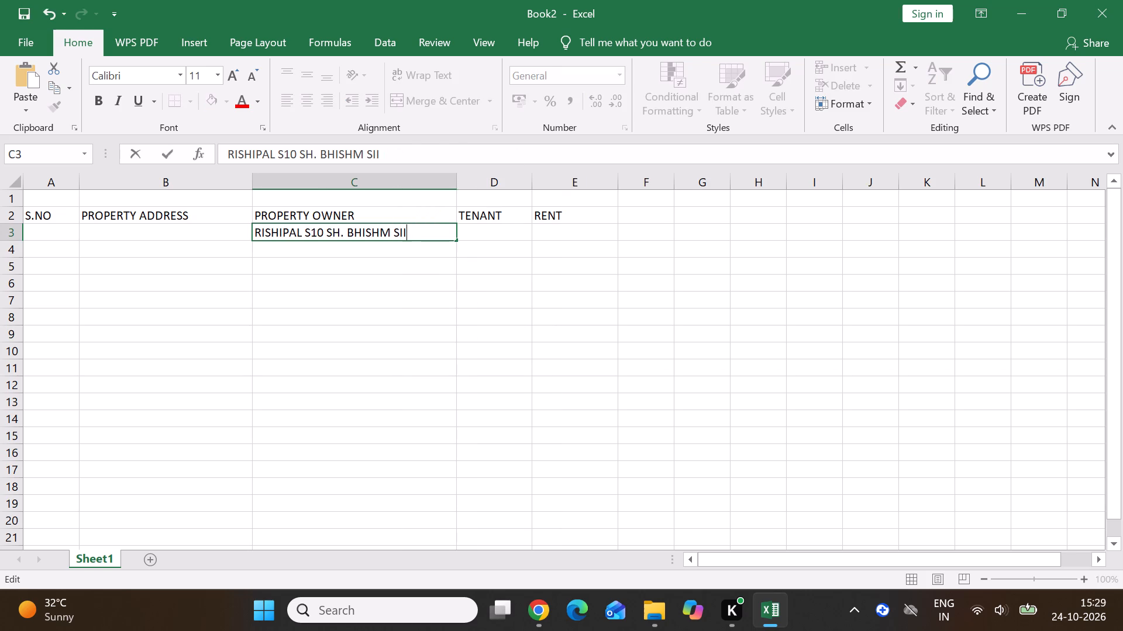
{"action": "key", "text": "BackSpace"}
{"action": "type", "text": "NGH"}
{"action": "left_click", "coordinate": [433, 262]}
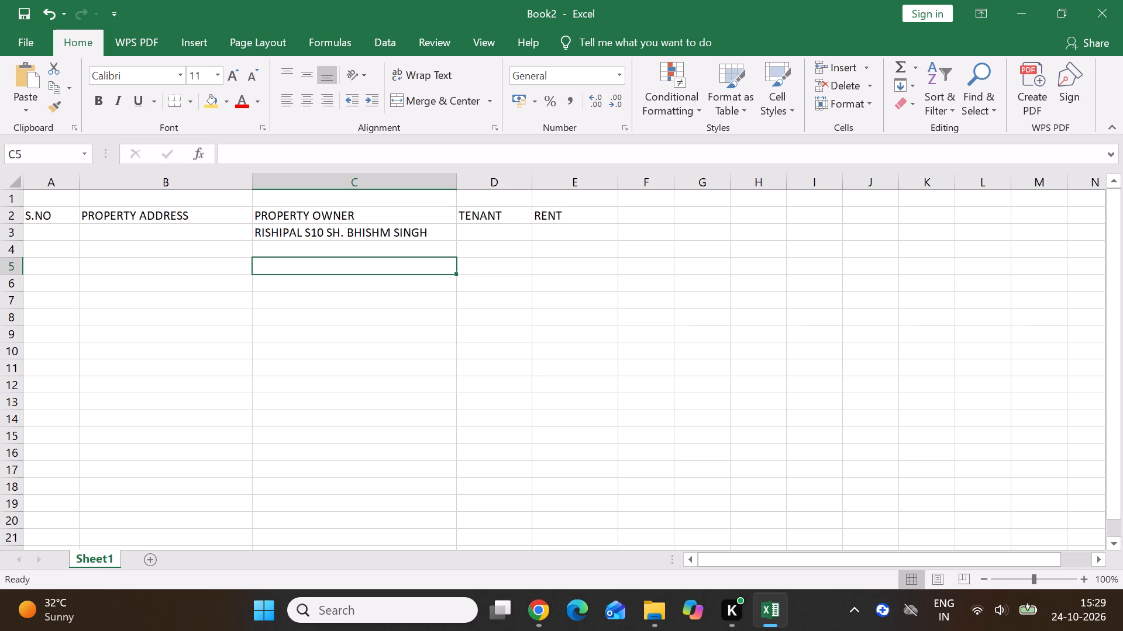
Copy the tenant's name, without parentage, from the agreement's first page into D3 of the Excel sheet and widen column D to fit.
{"action": "left_click", "coordinate": [194, 230]}
{"action": "left_click", "coordinate": [539, 612]}
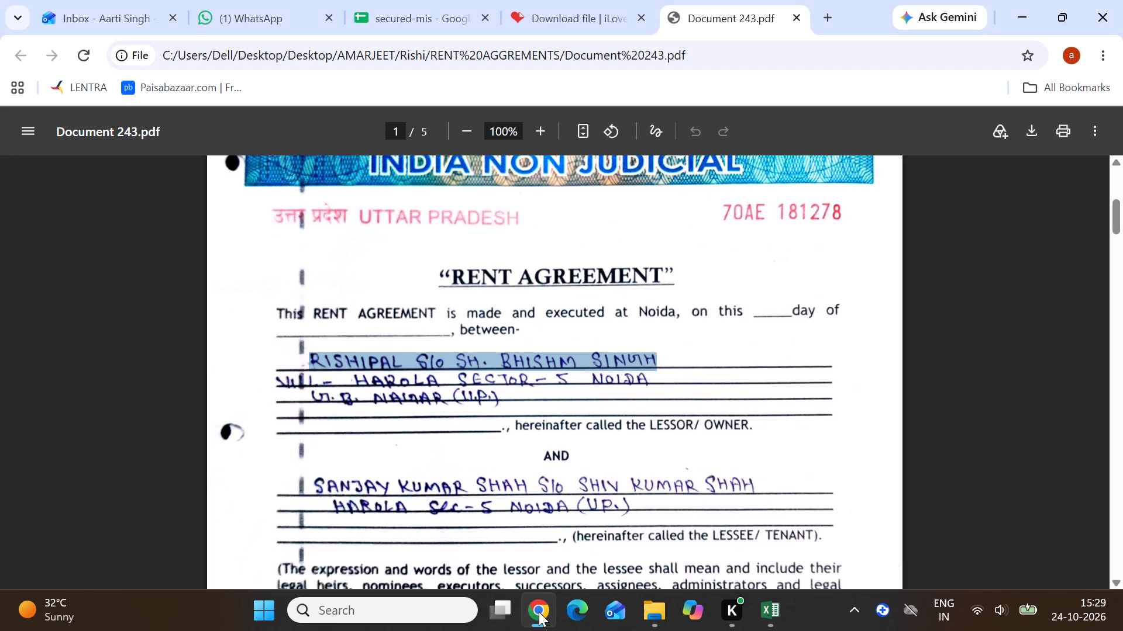
{"action": "left_click_drag", "start_coordinate": [315, 487], "coordinate": [430, 479]}
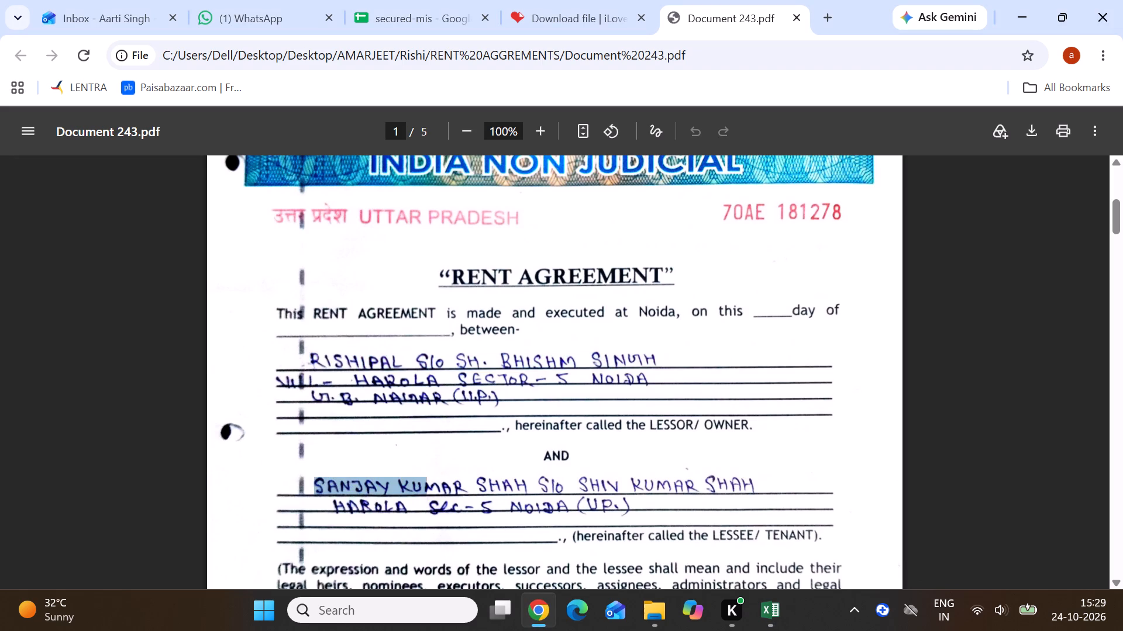
{"action": "left_click_drag", "start_coordinate": [430, 479], "coordinate": [531, 480]}
{"action": "key", "text": "ctrl+c"}
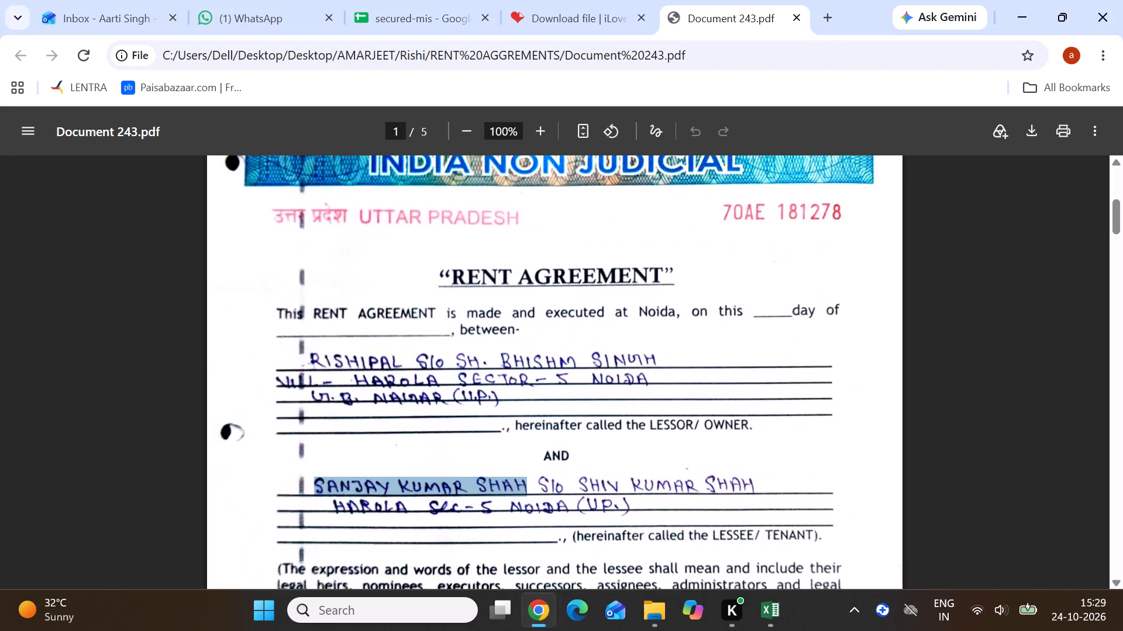
{"action": "left_click", "coordinate": [771, 613]}
{"action": "left_click", "coordinate": [492, 237]}
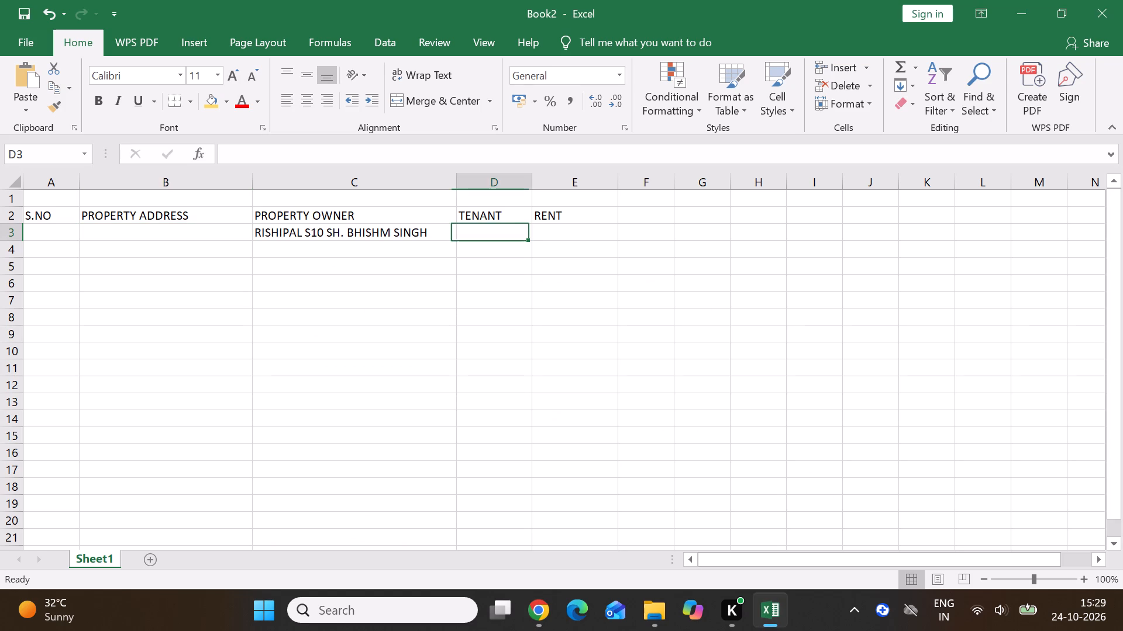
{"action": "key", "text": "ctrl+v"}
{"action": "left_click_drag", "start_coordinate": [456, 295], "coordinate": [463, 285]}
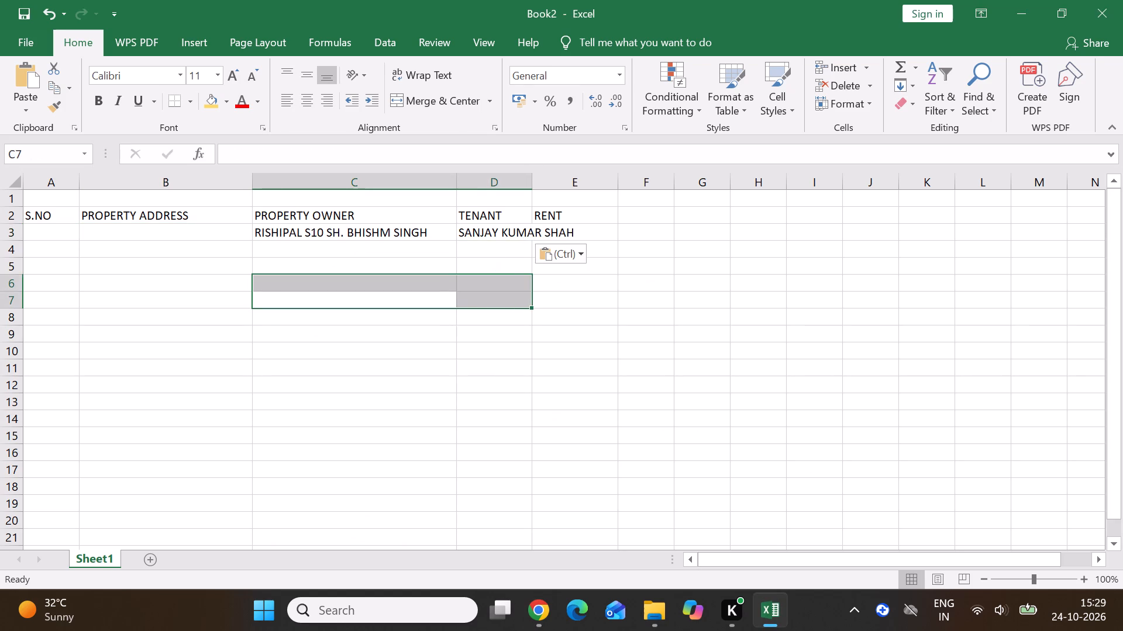
{"action": "left_click_drag", "start_coordinate": [533, 178], "coordinate": [581, 178]}
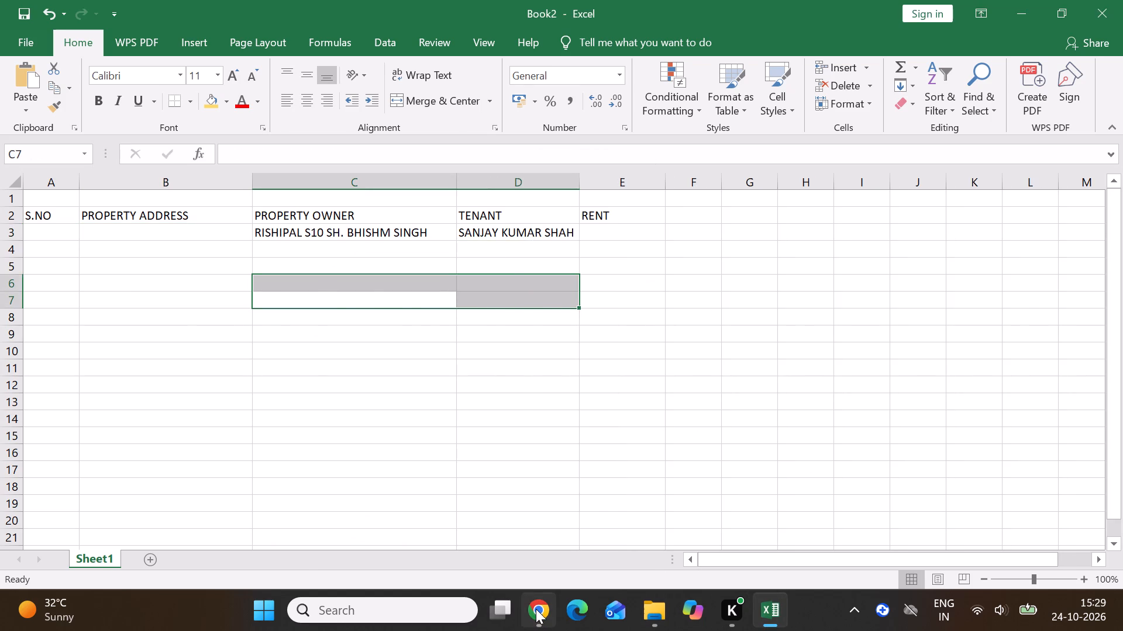
Copy the first handwritten line of the premises address from page 3 of the agreement into B3 and widen column B to fit.
{"action": "left_click", "coordinate": [536, 609]}
{"action": "scroll", "coordinate": [518, 429], "scroll_direction": "down", "scroll_amount": 12}
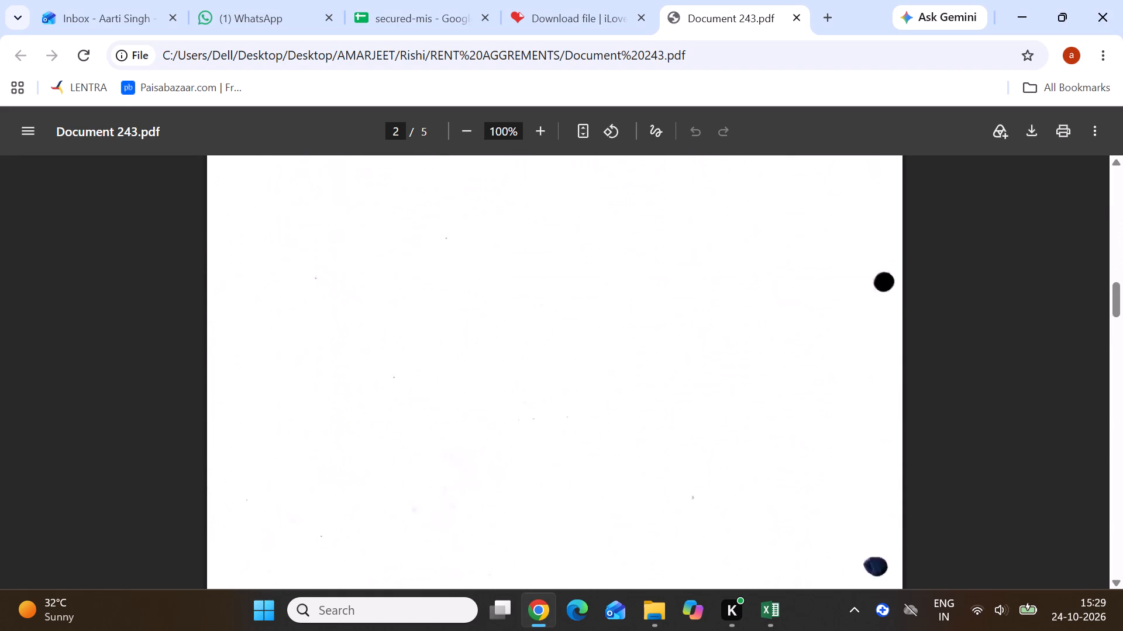
{"action": "scroll", "coordinate": [519, 431], "scroll_direction": "down", "scroll_amount": 5}
{"action": "left_click_drag", "start_coordinate": [288, 397], "coordinate": [371, 398]}
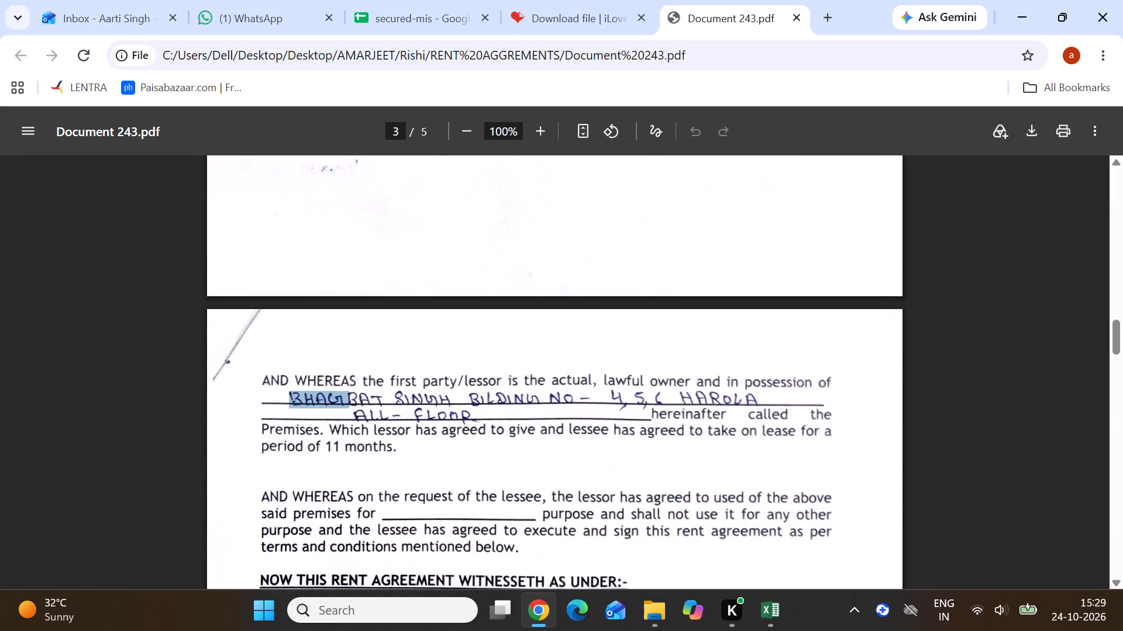
{"action": "left_click_drag", "start_coordinate": [371, 398], "coordinate": [756, 400]}
{"action": "key", "text": "ctrl+c"}
{"action": "middle_click_drag", "start_coordinate": [925, 321], "coordinate": [1122, 156]}
{"action": "scroll", "coordinate": [1122, 0], "scroll_direction": "up", "scroll_amount": 1}
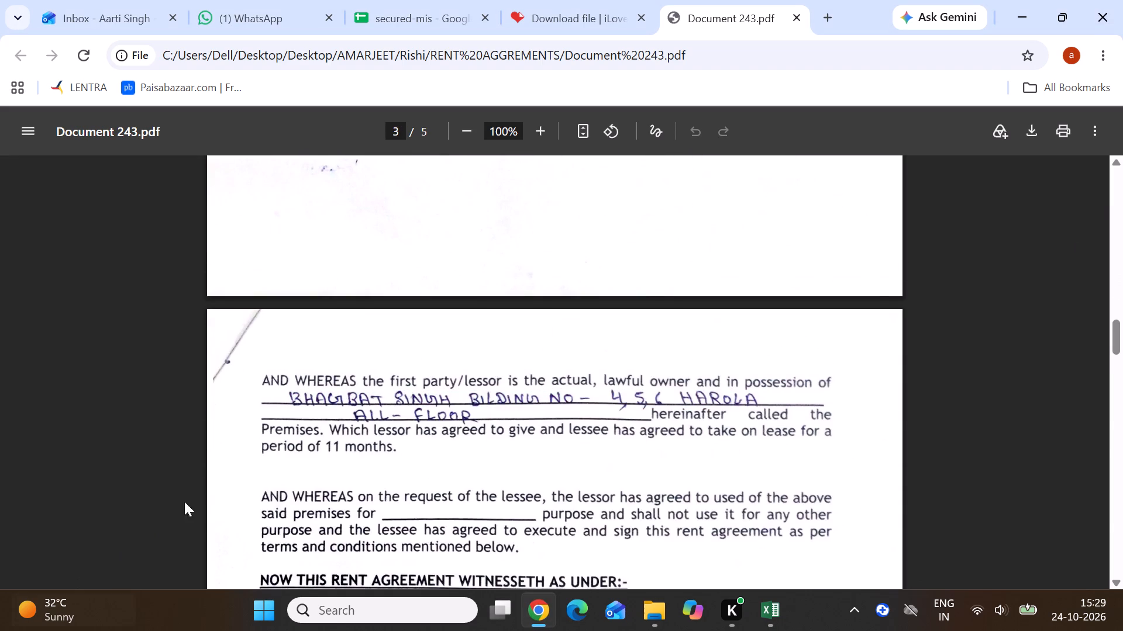
{"action": "left_click_drag", "start_coordinate": [284, 398], "coordinate": [663, 398]}
{"action": "left_click", "coordinate": [652, 410]}
{"action": "left_click_drag", "start_coordinate": [293, 400], "coordinate": [761, 396]}
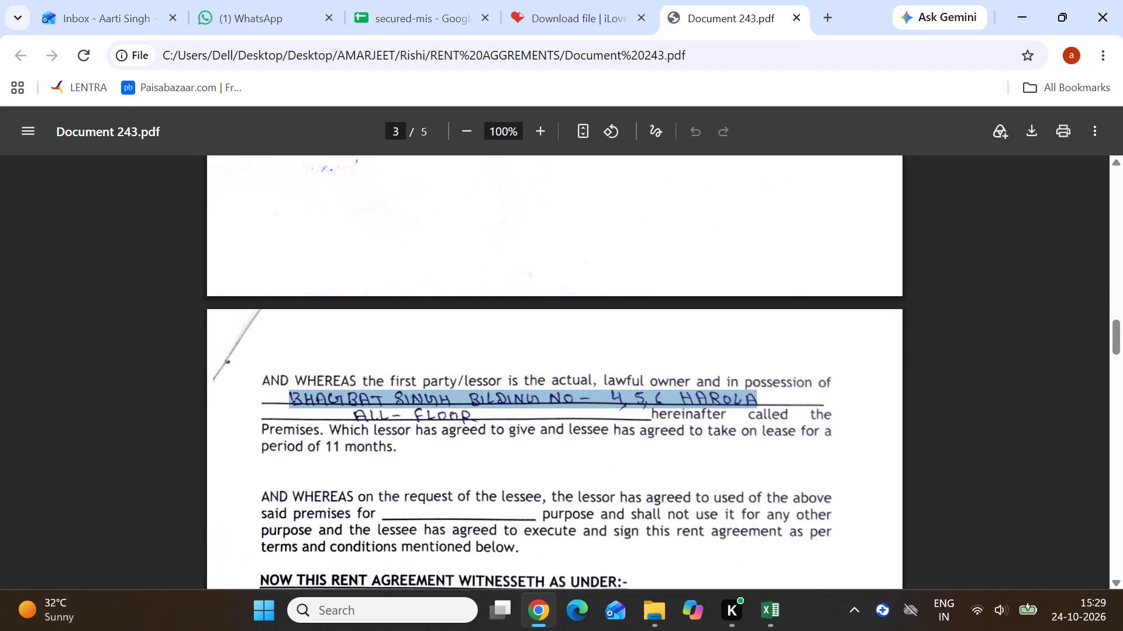
{"action": "key", "text": "ctrl+c"}
{"action": "left_click", "coordinate": [538, 602]}
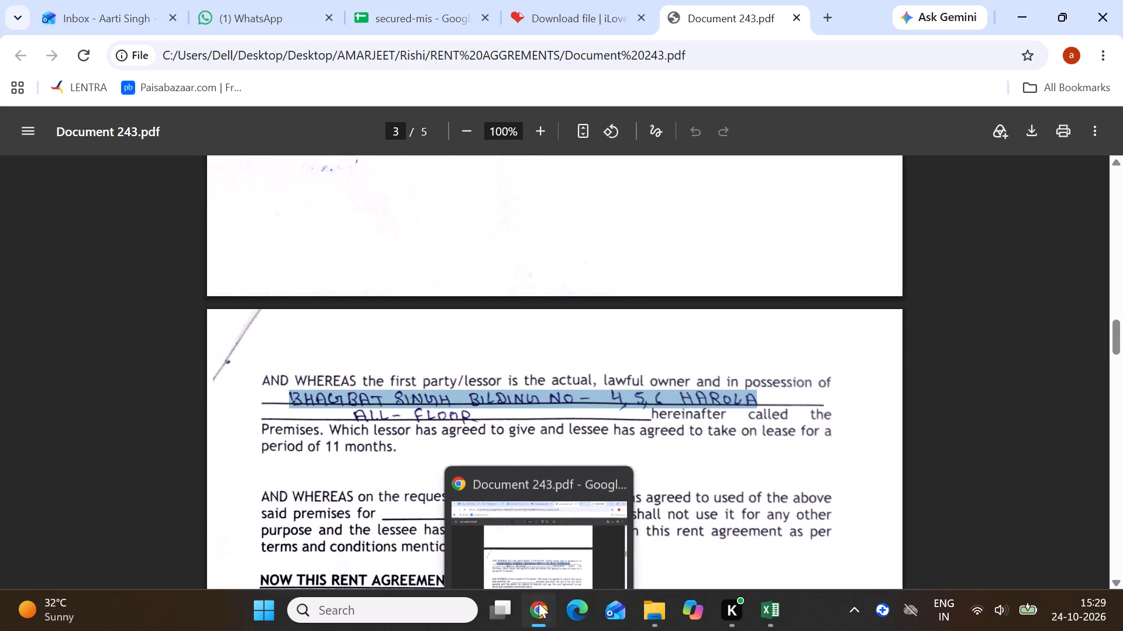
{"action": "left_click", "coordinate": [137, 233]}
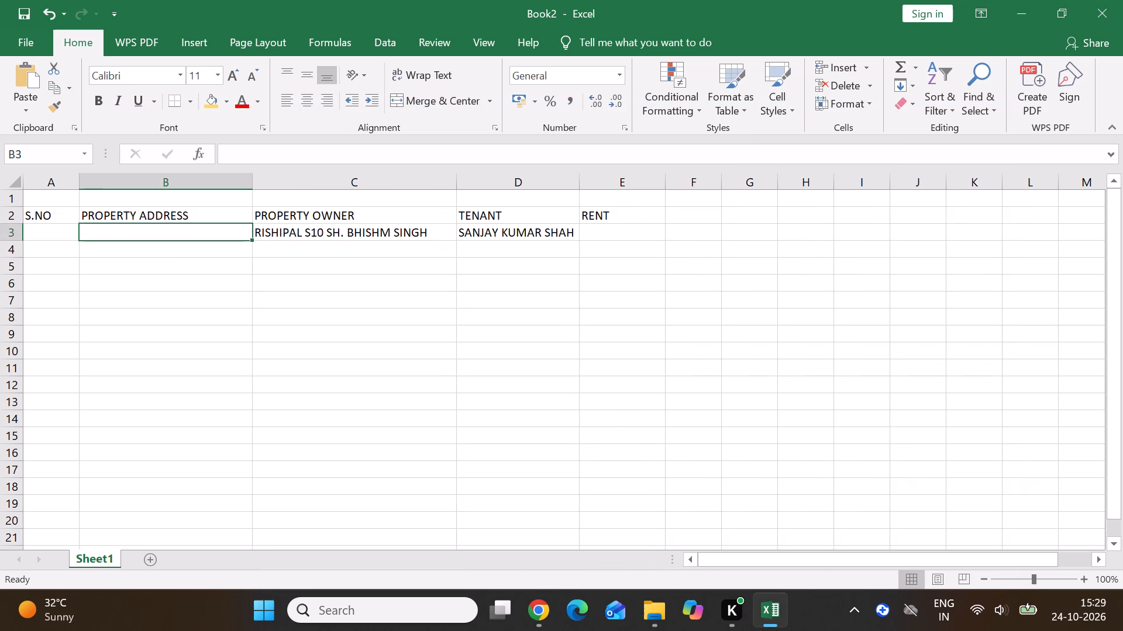
{"action": "key", "text": "ctrl+v"}
{"action": "scroll", "coordinate": [155, 234], "scroll_direction": "up", "scroll_amount": 1}
{"action": "left_click", "coordinate": [221, 286]}
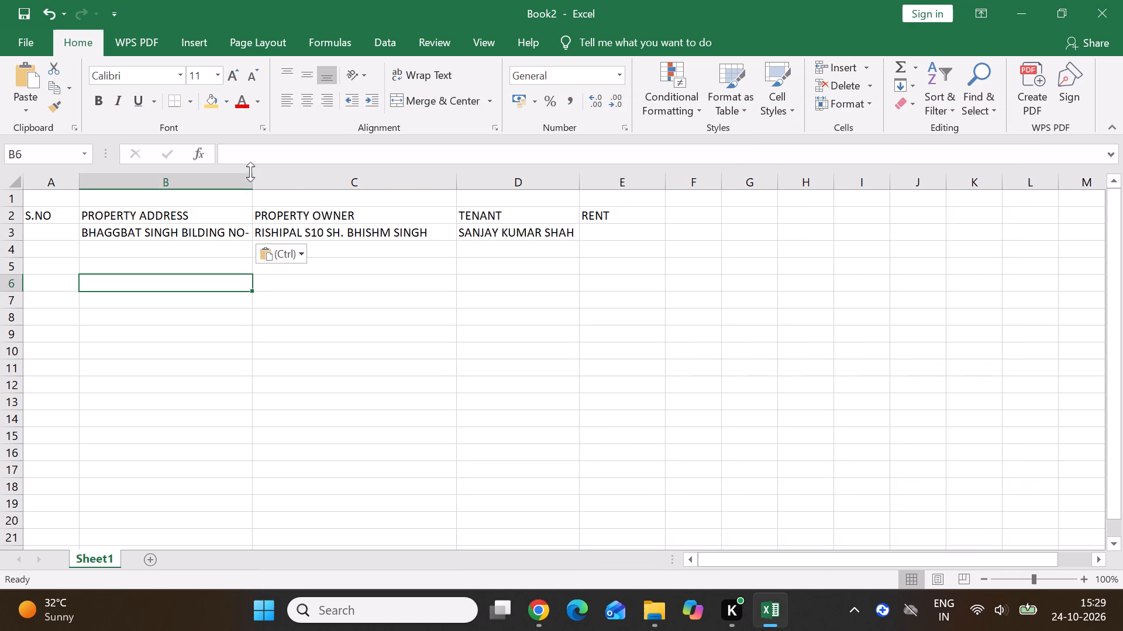
{"action": "left_click_drag", "start_coordinate": [253, 177], "coordinate": [353, 177]}
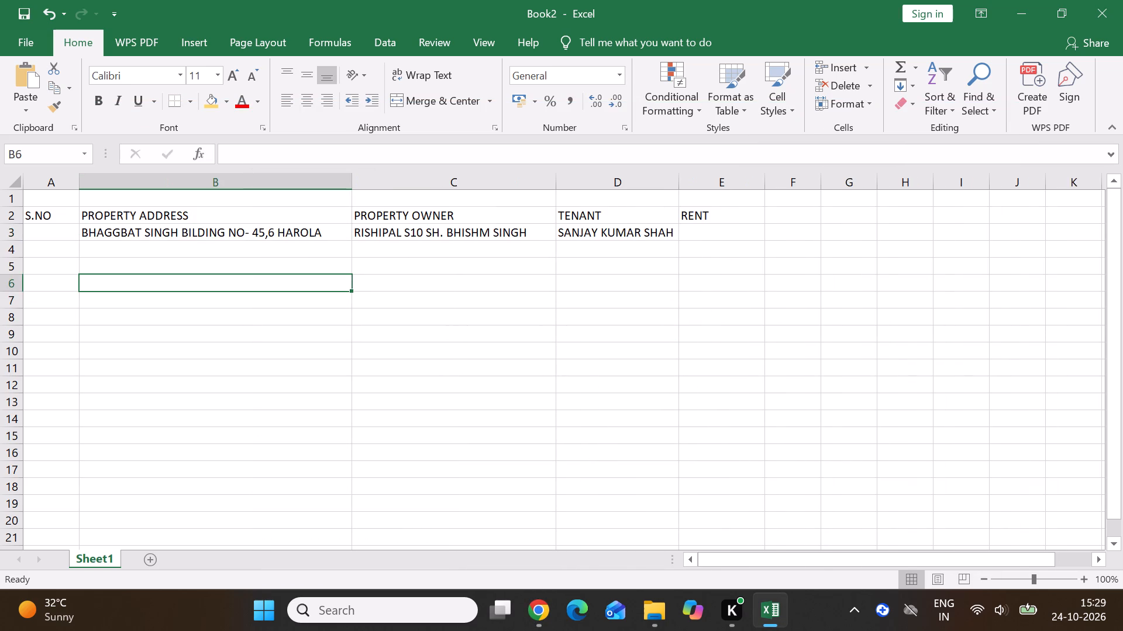
Append "( ALL FLOOR)" to the property address in B3 and widen column B so the full text fits.
{"action": "left_click", "coordinate": [339, 235]}
{"action": "left_click", "coordinate": [536, 609]}
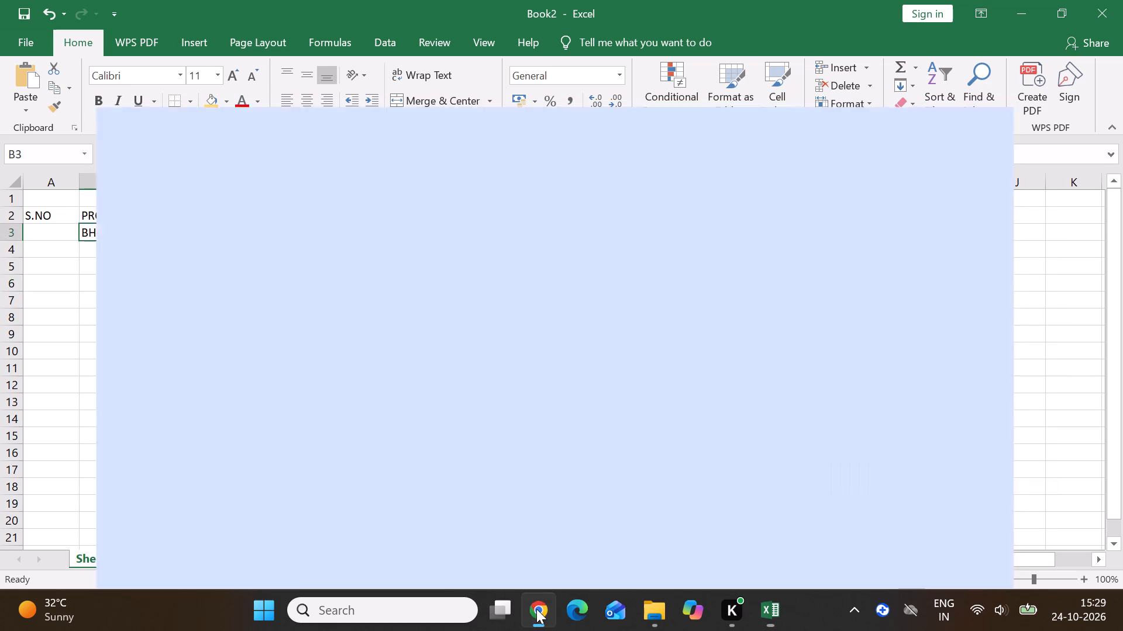
{"action": "left_click", "coordinate": [536, 609]}
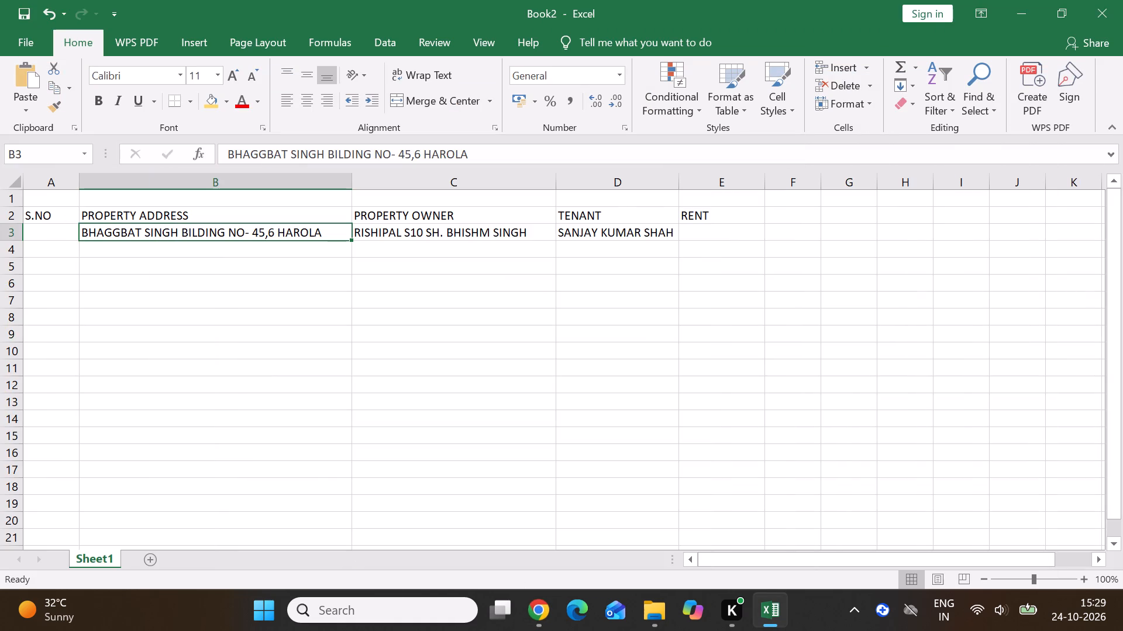
{"action": "left_click", "coordinate": [336, 237]}
{"action": "double_click", "coordinate": [340, 234]}
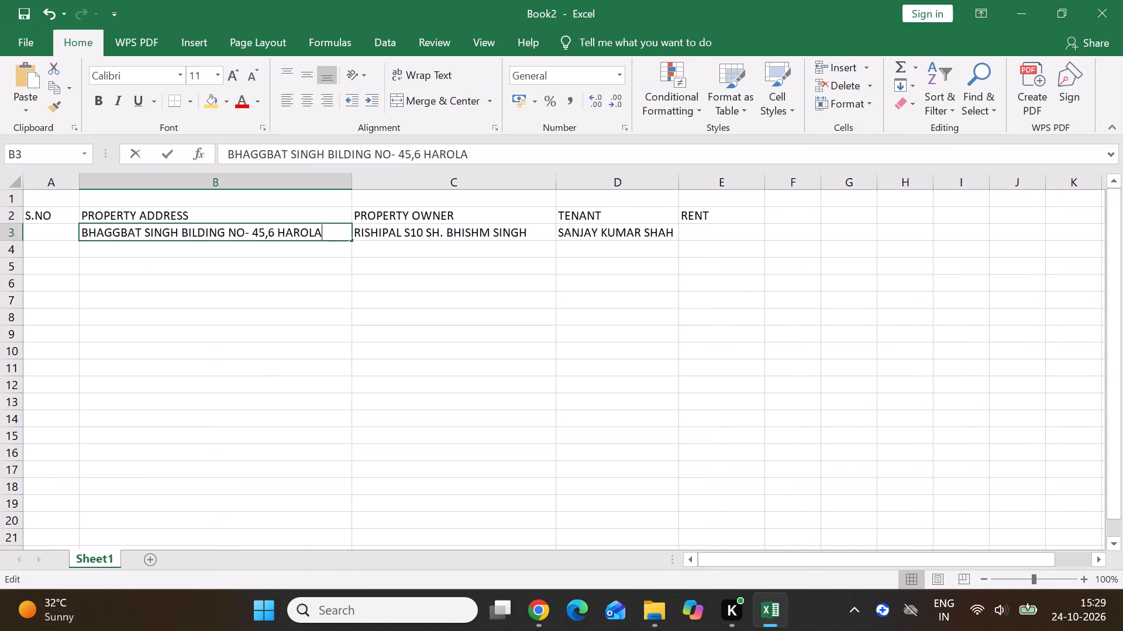
{"action": "type", "text": "( ALL"}
{"action": "key", "text": "space"}
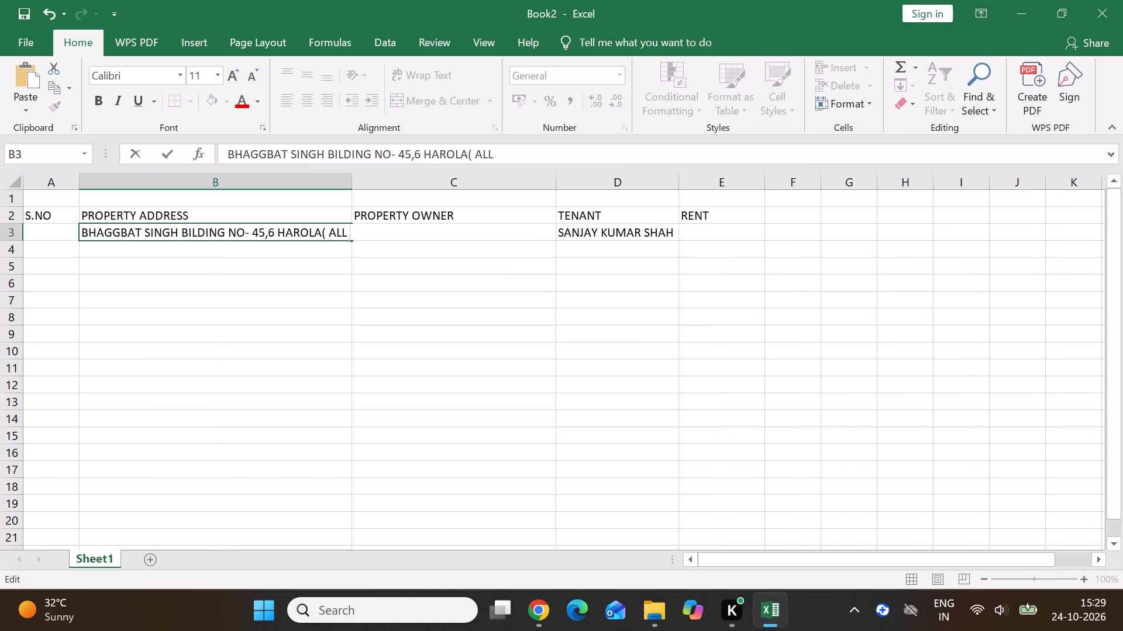
{"action": "type", "text": "FLOOR"}
{"action": "type", "text": ")"}
{"action": "key", "text": "space"}
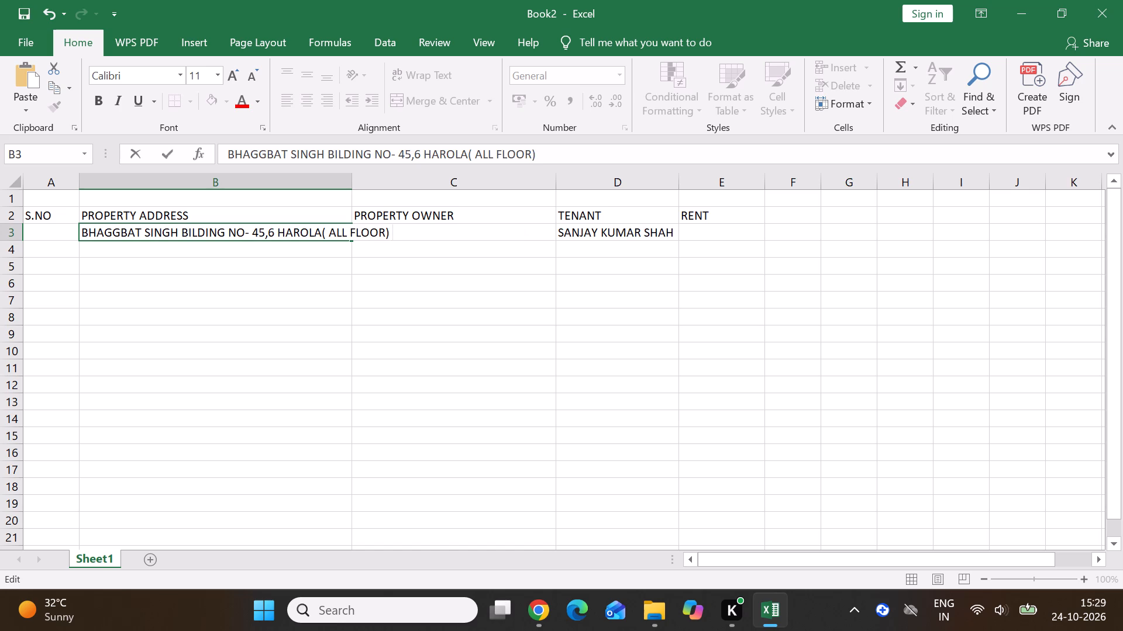
{"action": "left_click", "coordinate": [378, 282]}
{"action": "left_click_drag", "start_coordinate": [352, 180], "coordinate": [390, 176]}
{"action": "left_click", "coordinate": [461, 414]}
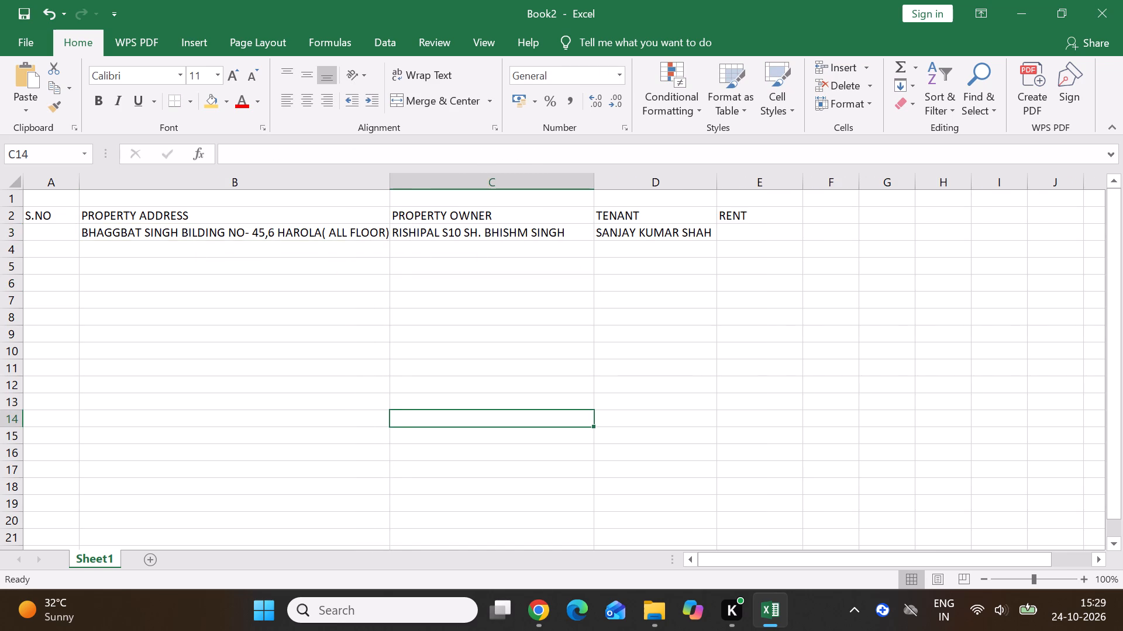
{"action": "left_click_drag", "start_coordinate": [390, 178], "coordinate": [402, 179]}
{"action": "left_click", "coordinate": [415, 293]}
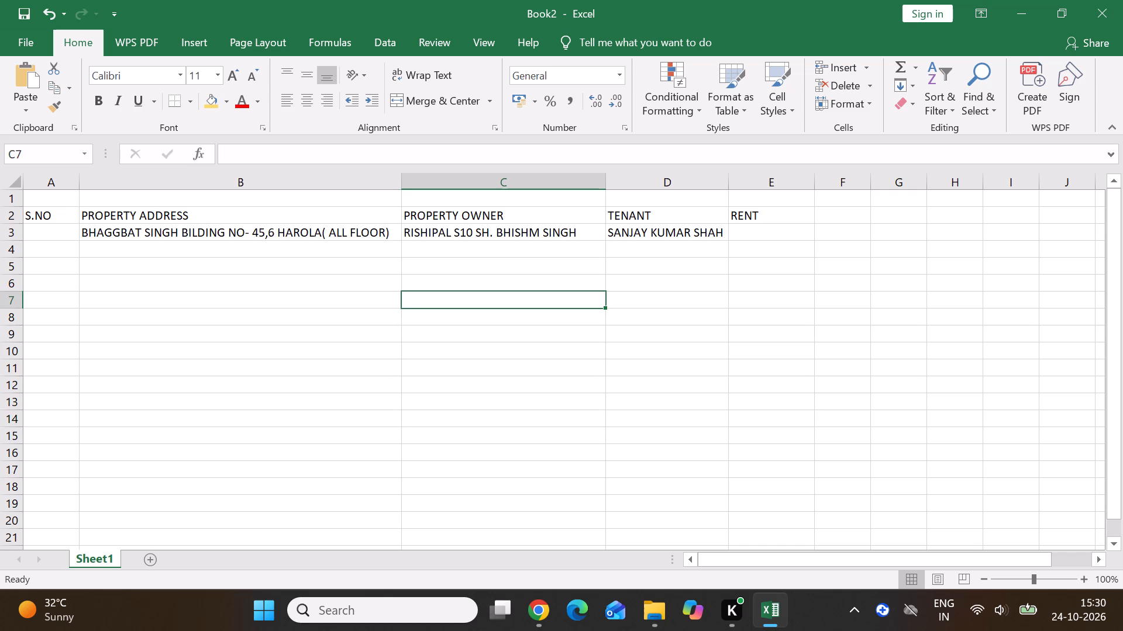
Copy the handwritten monthly rent, 1680000, from page 3 of Document 243 into E3 of the Excel sheet.
{"action": "left_click", "coordinate": [190, 251]}
{"action": "left_click", "coordinate": [540, 610]}
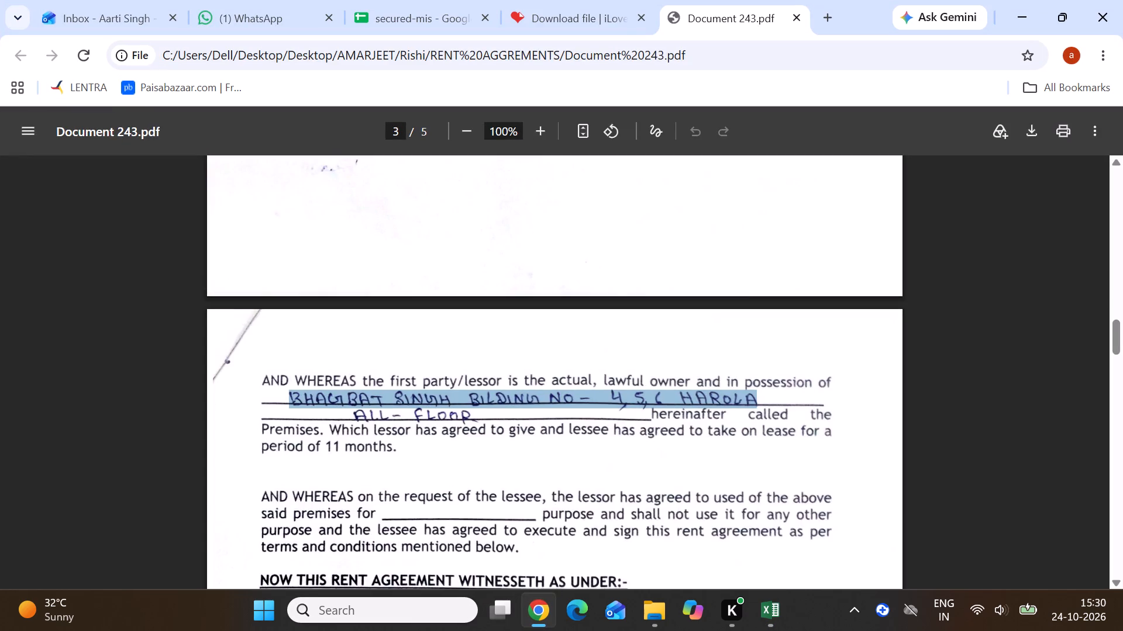
{"action": "scroll", "coordinate": [552, 417], "scroll_direction": "down", "scroll_amount": 10}
{"action": "scroll", "coordinate": [576, 426], "scroll_direction": "up", "scroll_amount": 5}
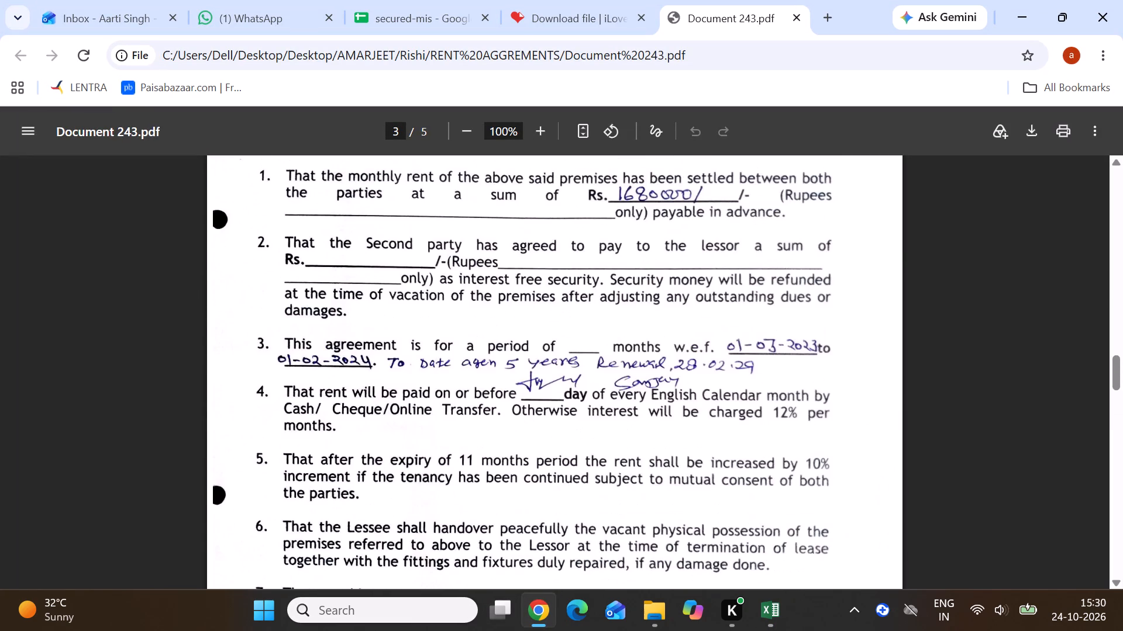
{"action": "left_click_drag", "start_coordinate": [615, 191], "coordinate": [690, 189]}
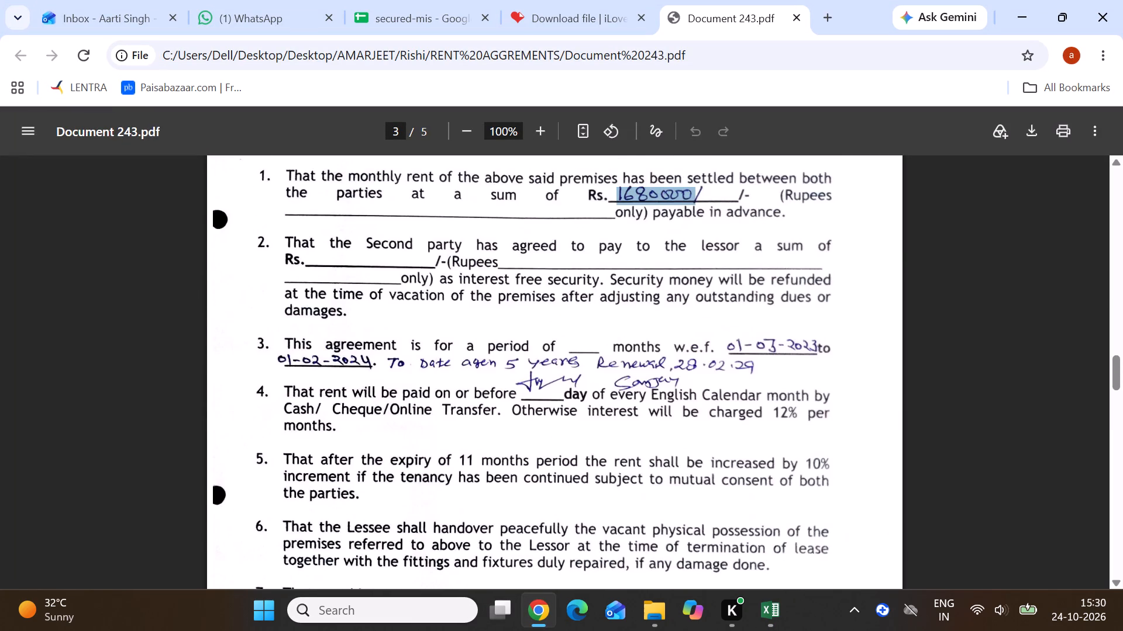
{"action": "key", "text": "ctrl+c"}
{"action": "scroll", "coordinate": [693, 194], "scroll_direction": "up", "scroll_amount": 1}
{"action": "left_click", "coordinate": [1027, 18]}
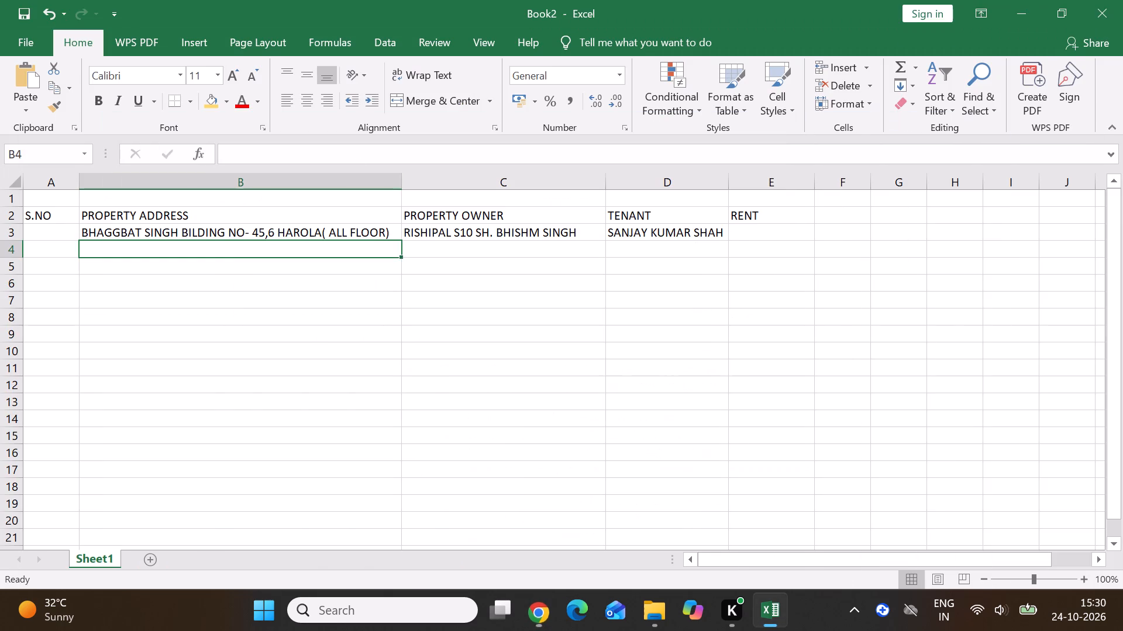
{"action": "left_click", "coordinate": [769, 230]}
{"action": "key", "text": "ctrl+v"}
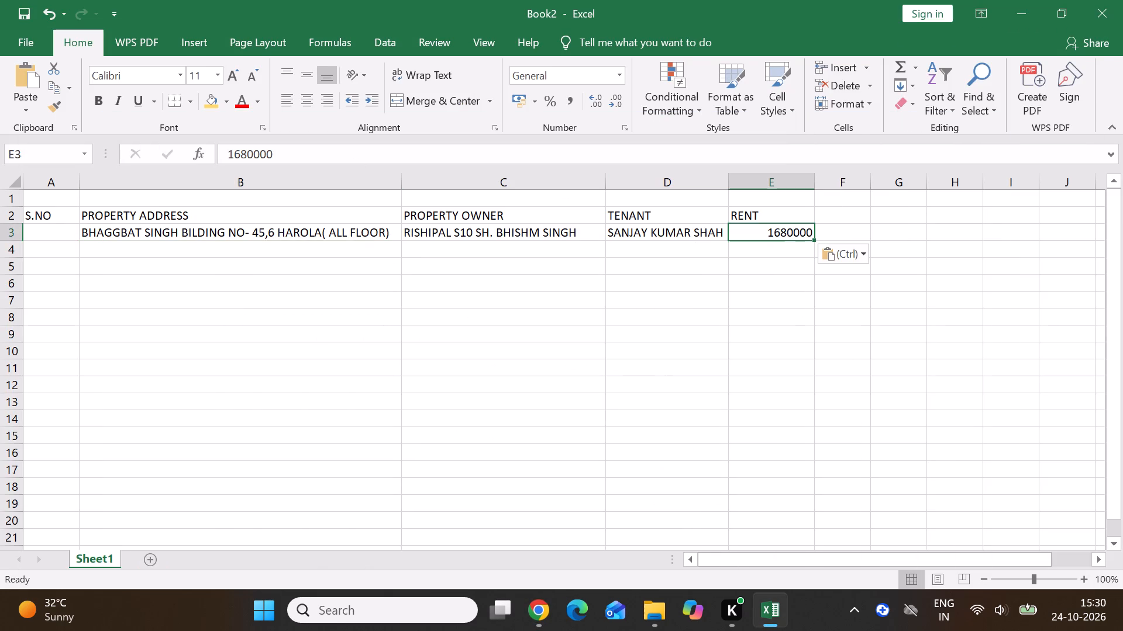
{"action": "left_click", "coordinate": [733, 305]}
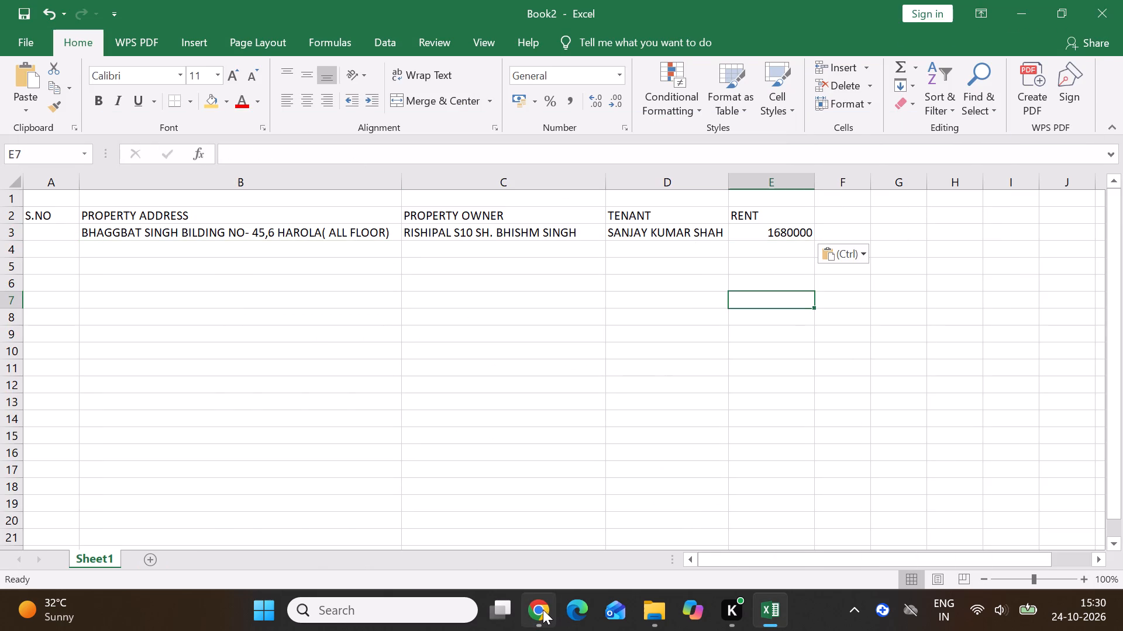
Skim the remaining pages of Document 243, and open Document 244 from the RENT AGGREMENTS folder.
{"action": "left_click", "coordinate": [540, 609]}
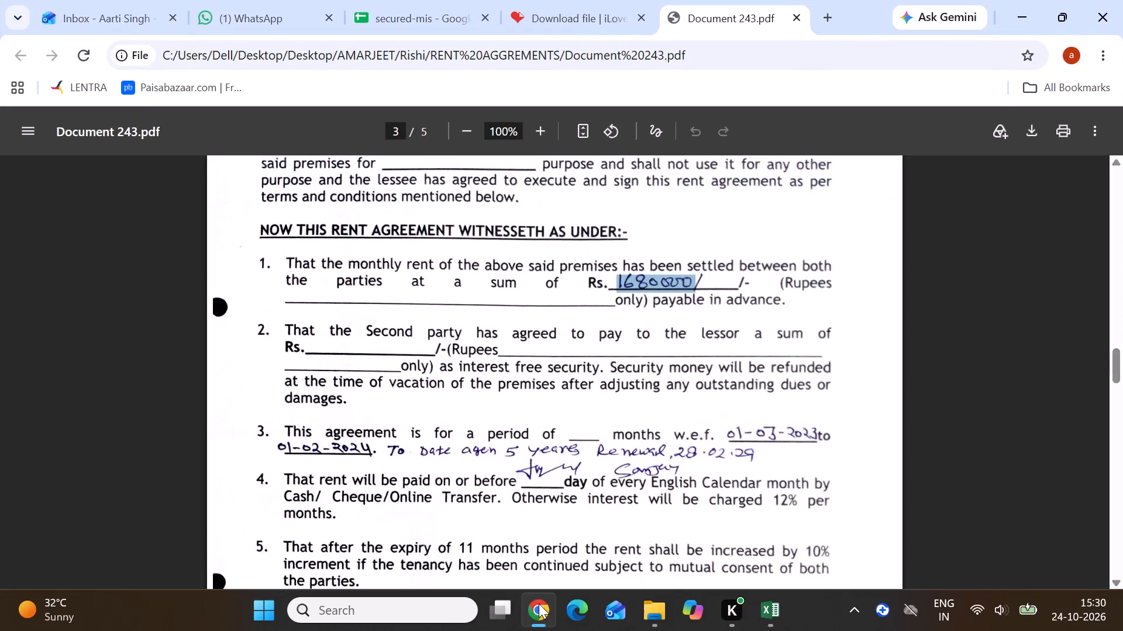
{"action": "scroll", "coordinate": [639, 535], "scroll_direction": "down", "scroll_amount": 20}
{"action": "scroll", "coordinate": [639, 535], "scroll_direction": "down", "scroll_amount": 7}
{"action": "scroll", "coordinate": [664, 423], "scroll_direction": "up", "scroll_amount": 6}
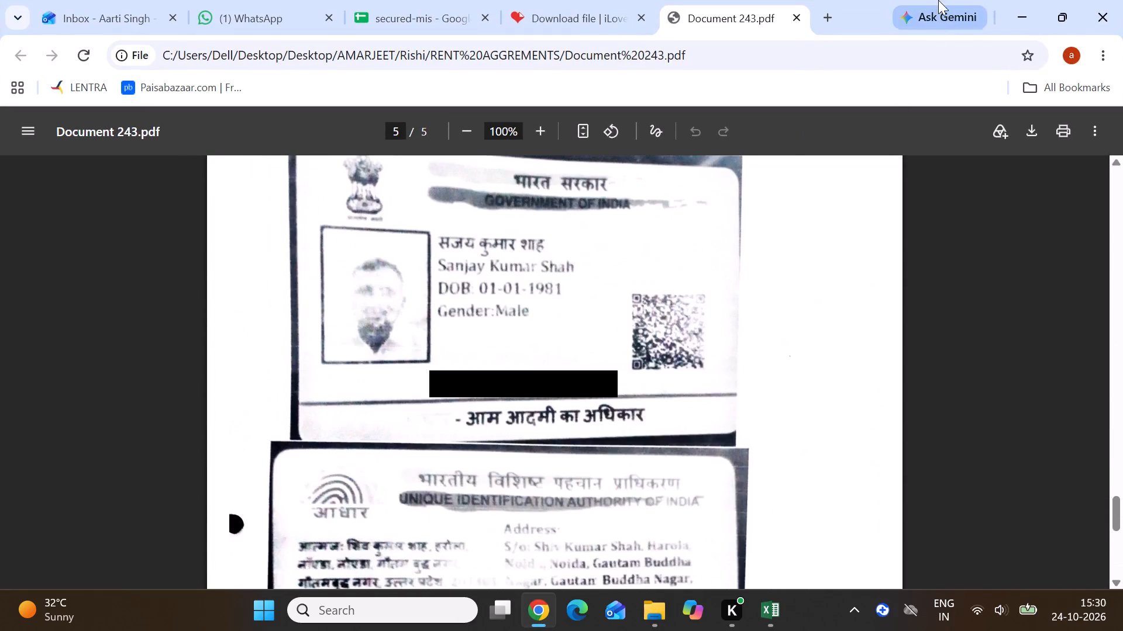
{"action": "left_click", "coordinate": [1015, 16]}
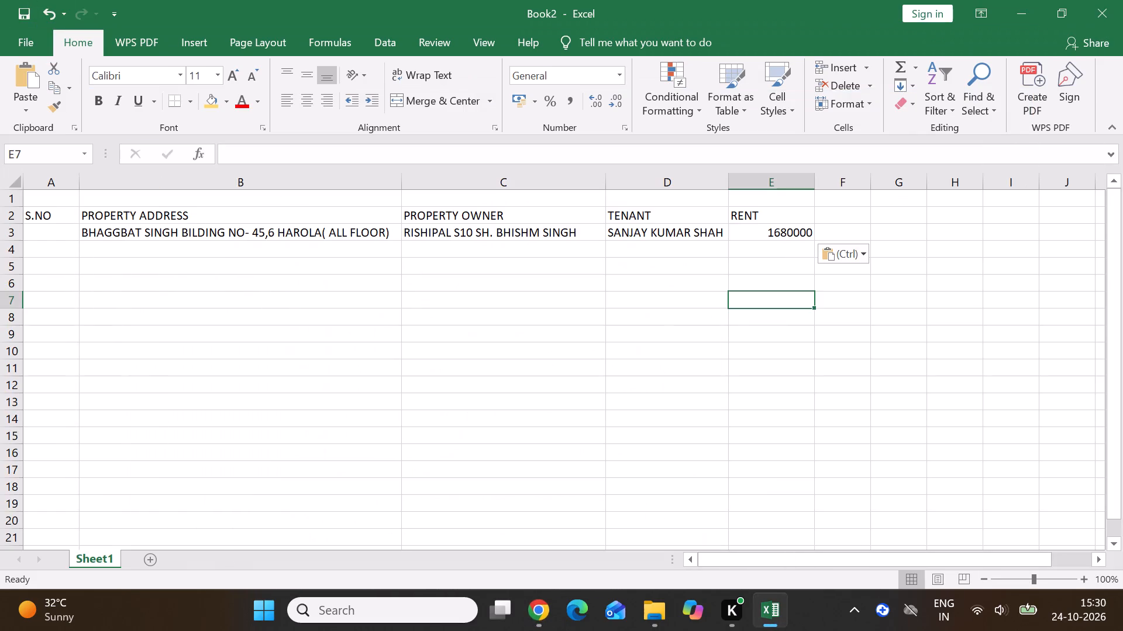
{"action": "left_click", "coordinate": [1028, 14]}
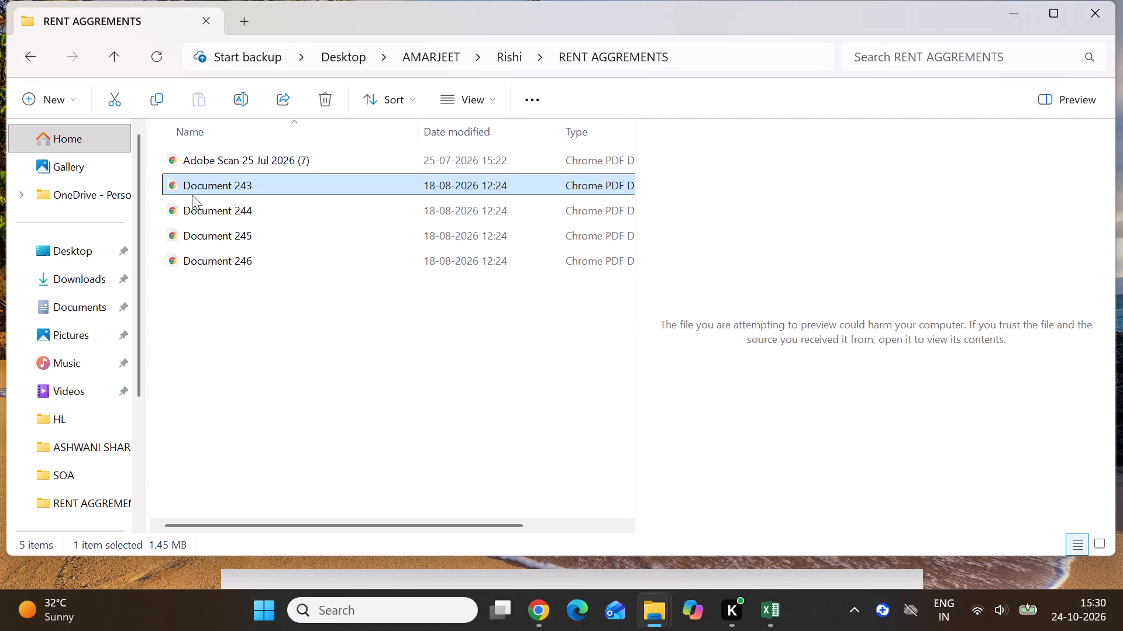
{"action": "double_click", "coordinate": [207, 216]}
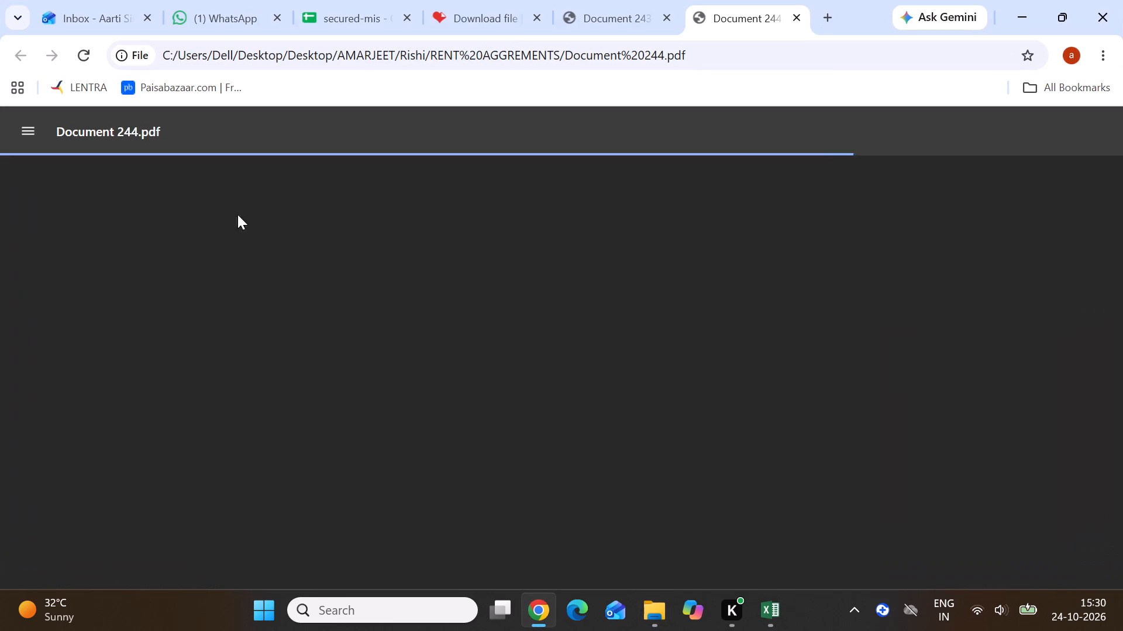
Copy the lessor's name with its title, without parentage, from the first page of Document 244 into C4 of the Excel sheet.
{"action": "scroll", "coordinate": [436, 491], "scroll_direction": "down", "scroll_amount": 4}
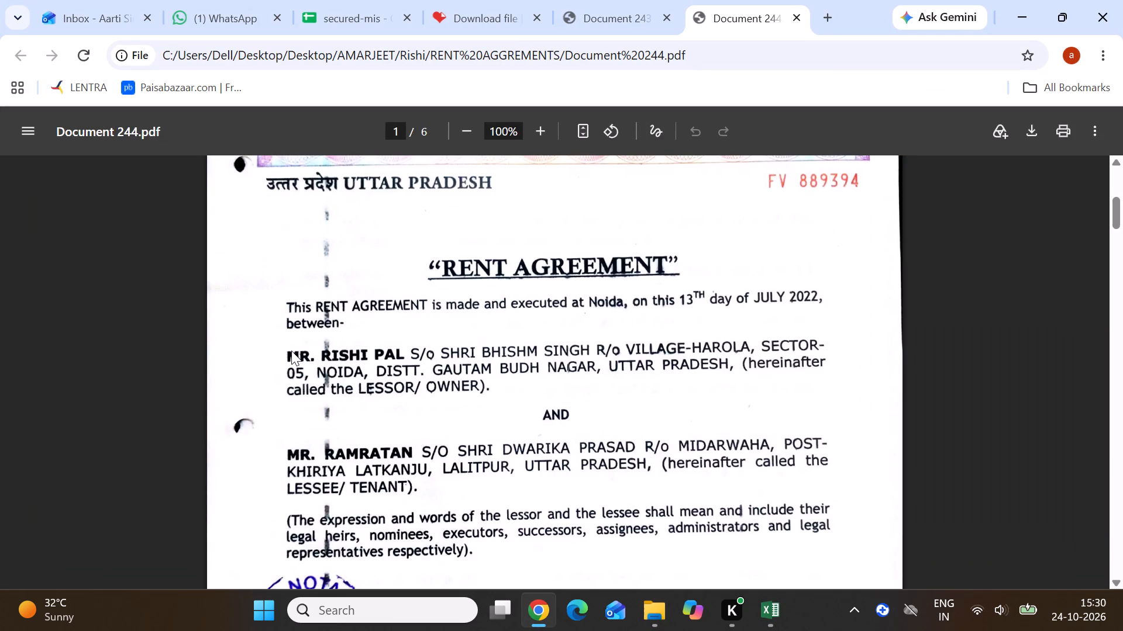
{"action": "left_click_drag", "start_coordinate": [283, 355], "coordinate": [409, 356]}
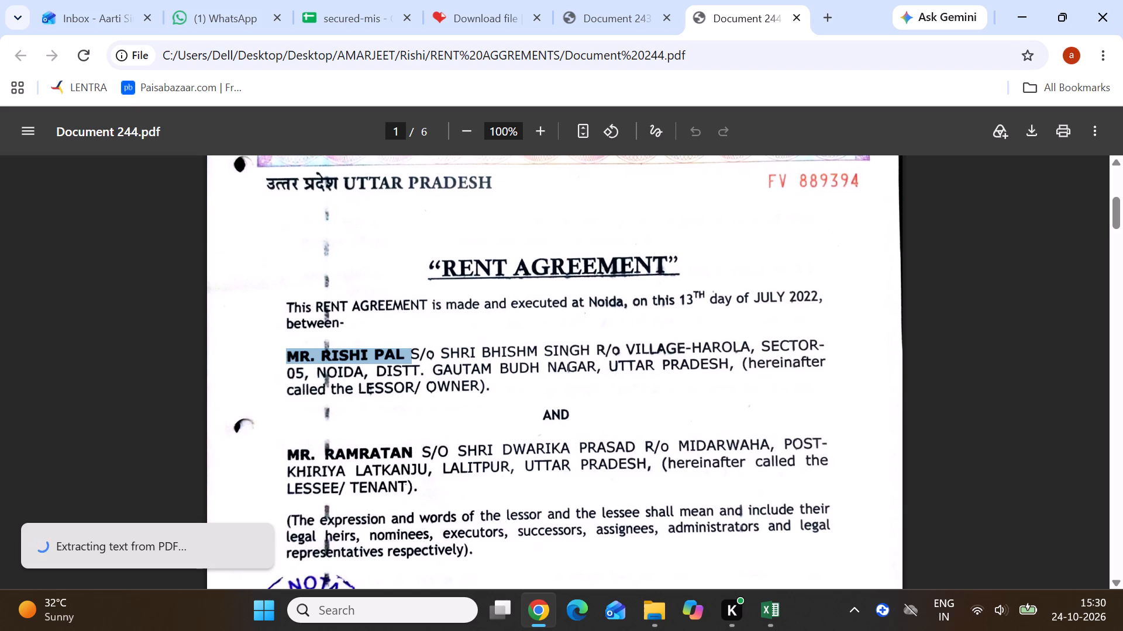
{"action": "key", "text": "ctrl+c"}
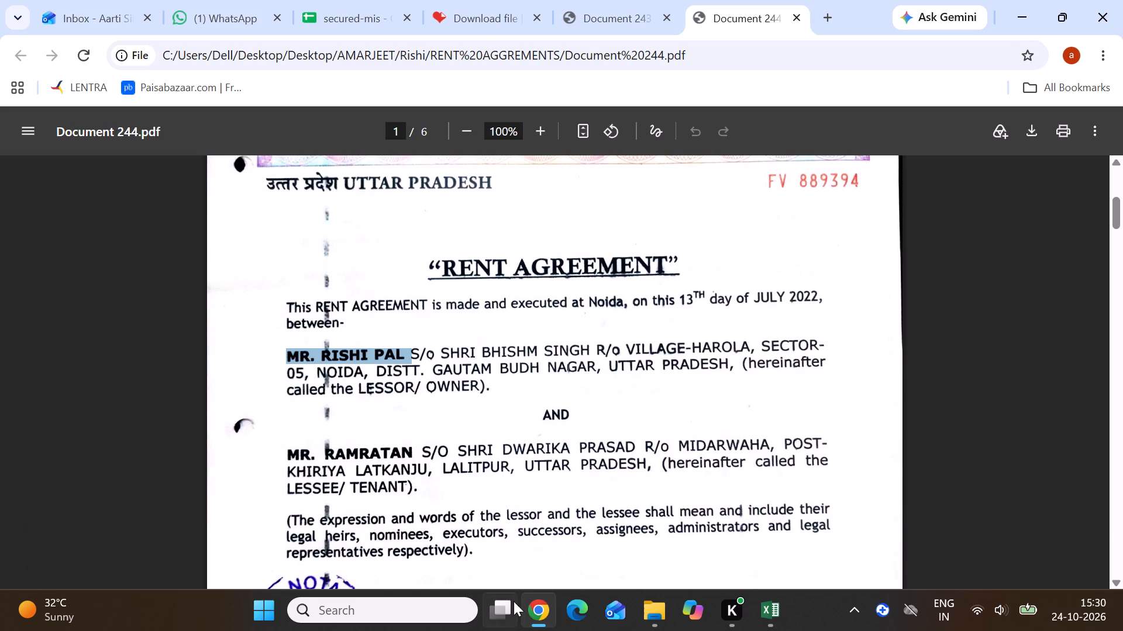
{"action": "left_click", "coordinate": [540, 608]}
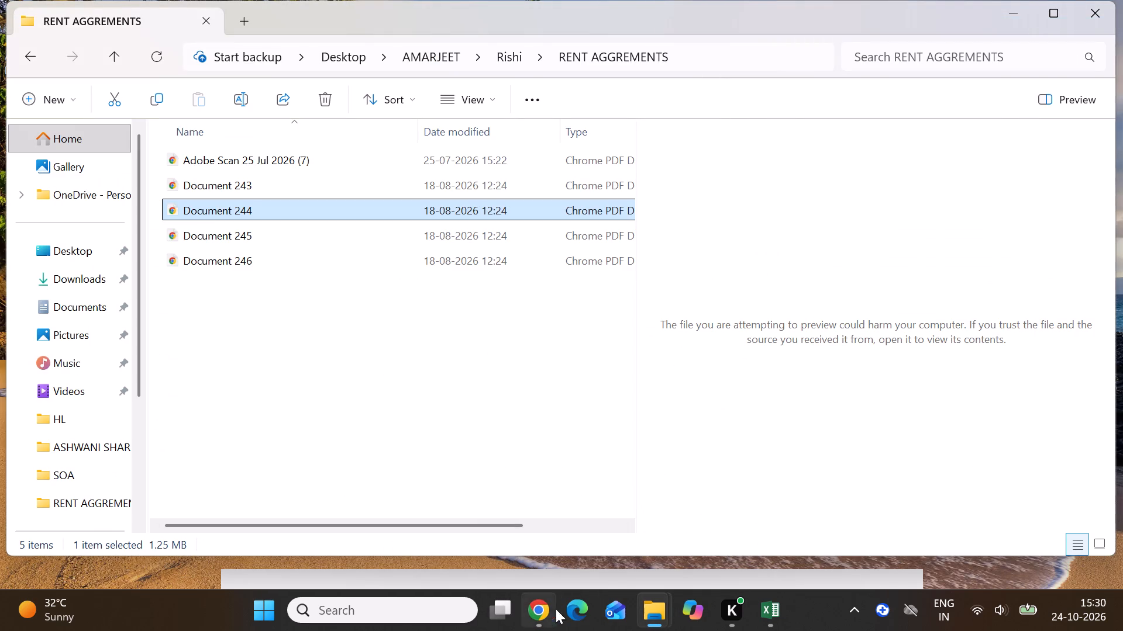
{"action": "left_click", "coordinate": [763, 612]}
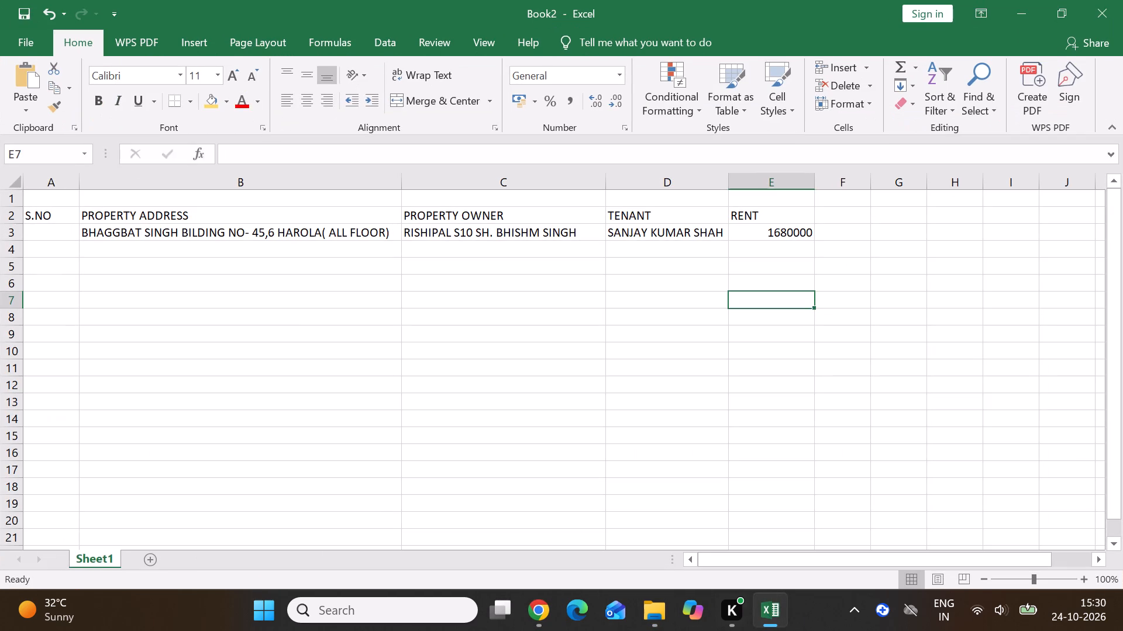
{"action": "left_click", "coordinate": [649, 255]}
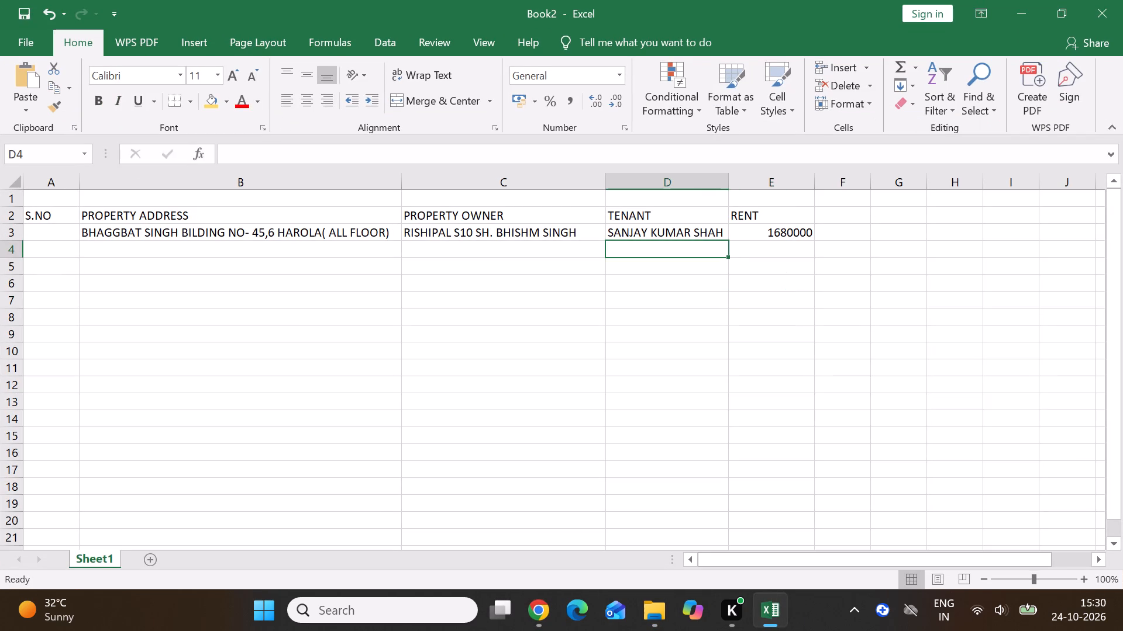
{"action": "left_click", "coordinate": [501, 245]}
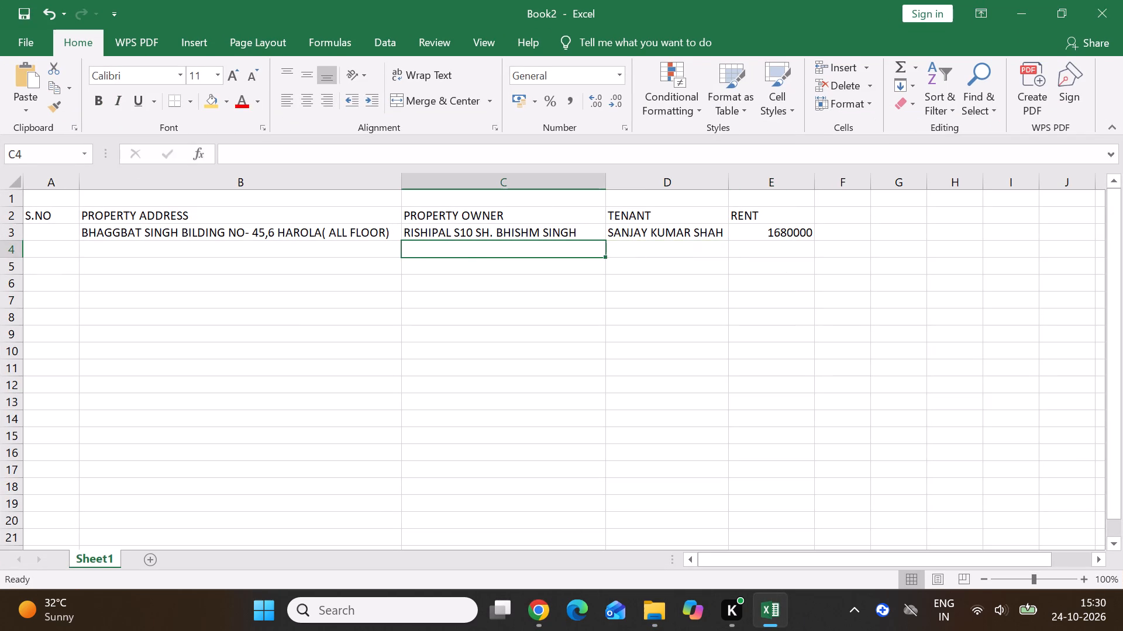
{"action": "key", "text": "ctrl+v"}
{"action": "left_click", "coordinate": [500, 283]}
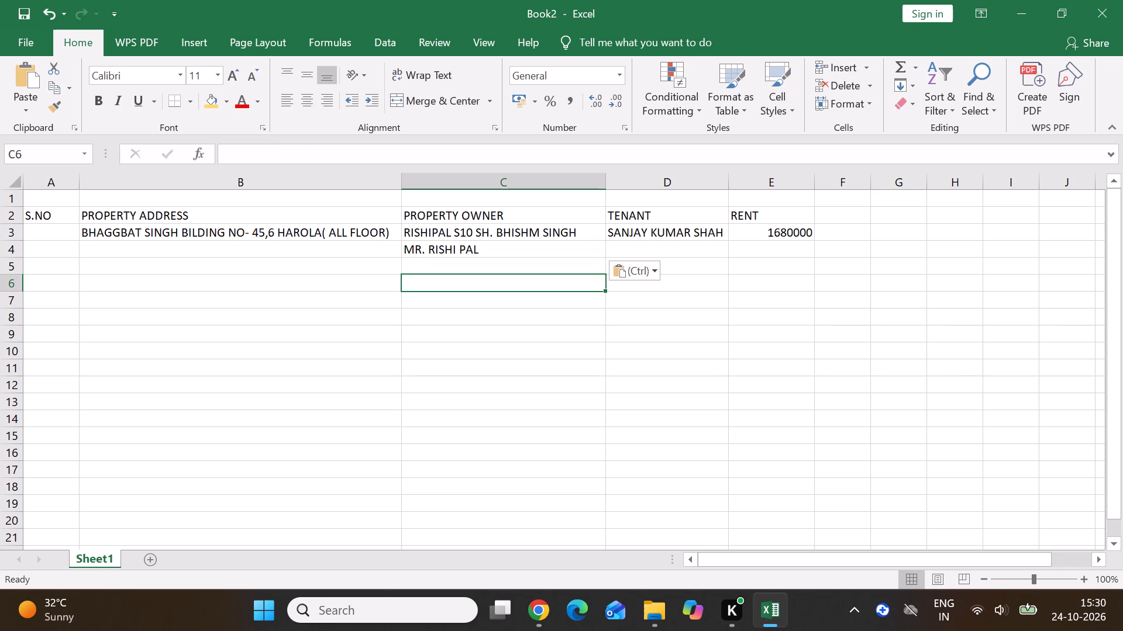
Replace the owner entry in C3 with the same copied lessor name, without parentage.
{"action": "left_click", "coordinate": [497, 235]}
{"action": "key", "text": "ctrl+v"}
{"action": "left_click", "coordinate": [494, 304]}
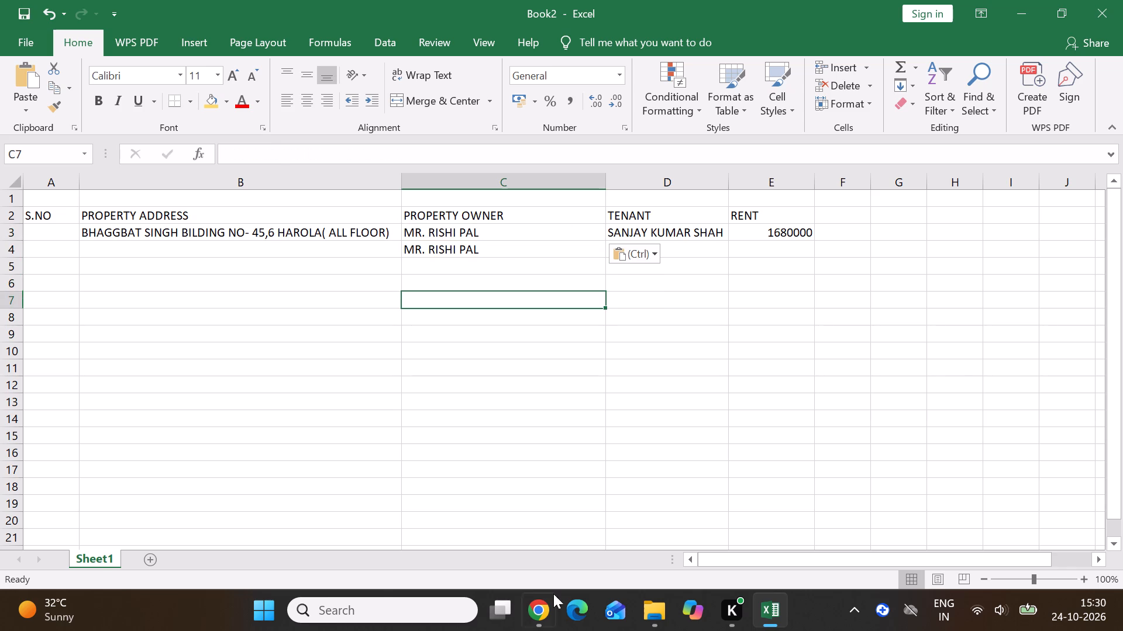
Copy the tenant's name with its title, without parentage, from the first page of Document 244 into D4.
{"action": "left_click", "coordinate": [540, 604]}
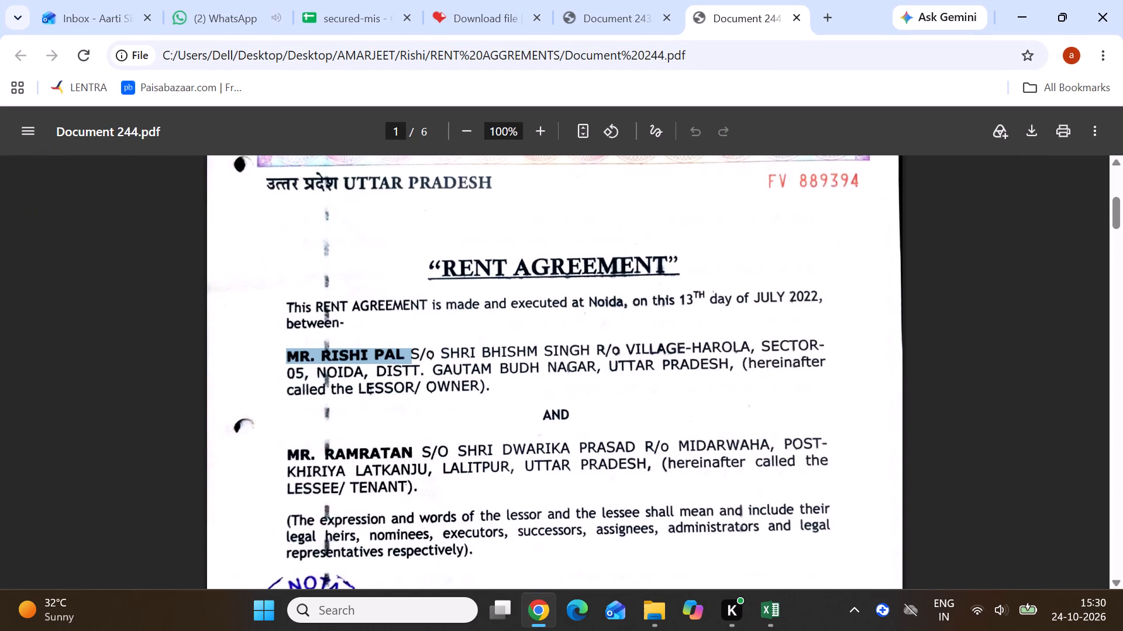
{"action": "left_click_drag", "start_coordinate": [284, 452], "coordinate": [411, 450]}
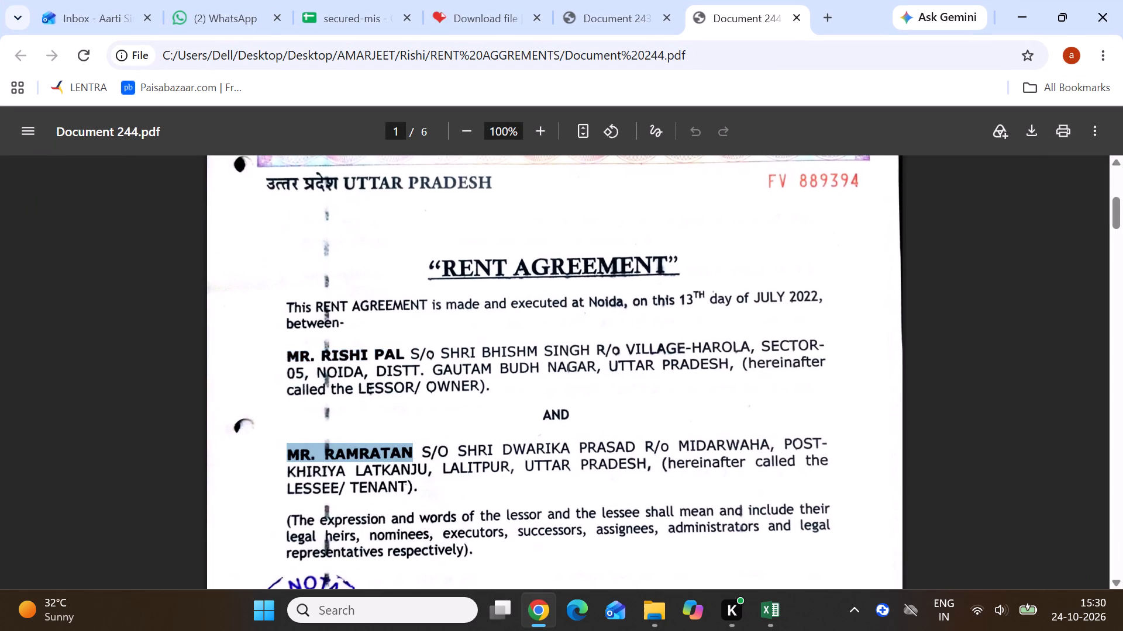
{"action": "key", "text": "ctrl+c"}
{"action": "left_click", "coordinate": [532, 614]}
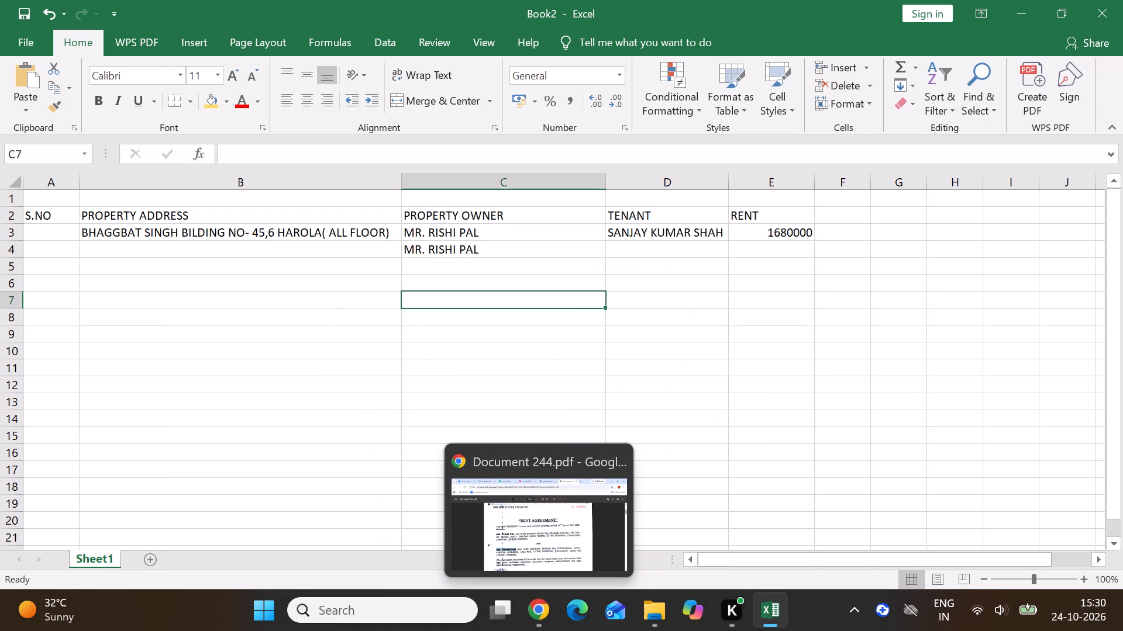
{"action": "left_click", "coordinate": [663, 251]}
{"action": "key", "text": "ctrl+v"}
{"action": "scroll", "coordinate": [695, 255], "scroll_direction": "up", "scroll_amount": 1}
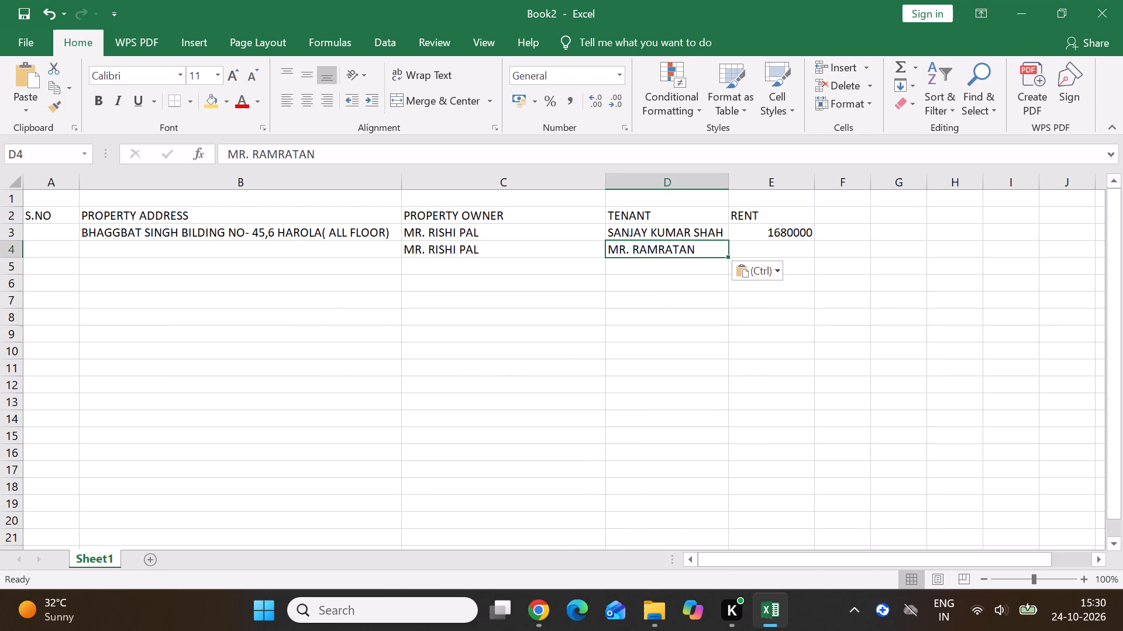
{"action": "left_click", "coordinate": [705, 334]}
Copy the property address on page 3 of Document 244, from "PROPERTY NO." through "NOIDA,", into B4 of the Excel sheet.
{"action": "left_click", "coordinate": [542, 607]}
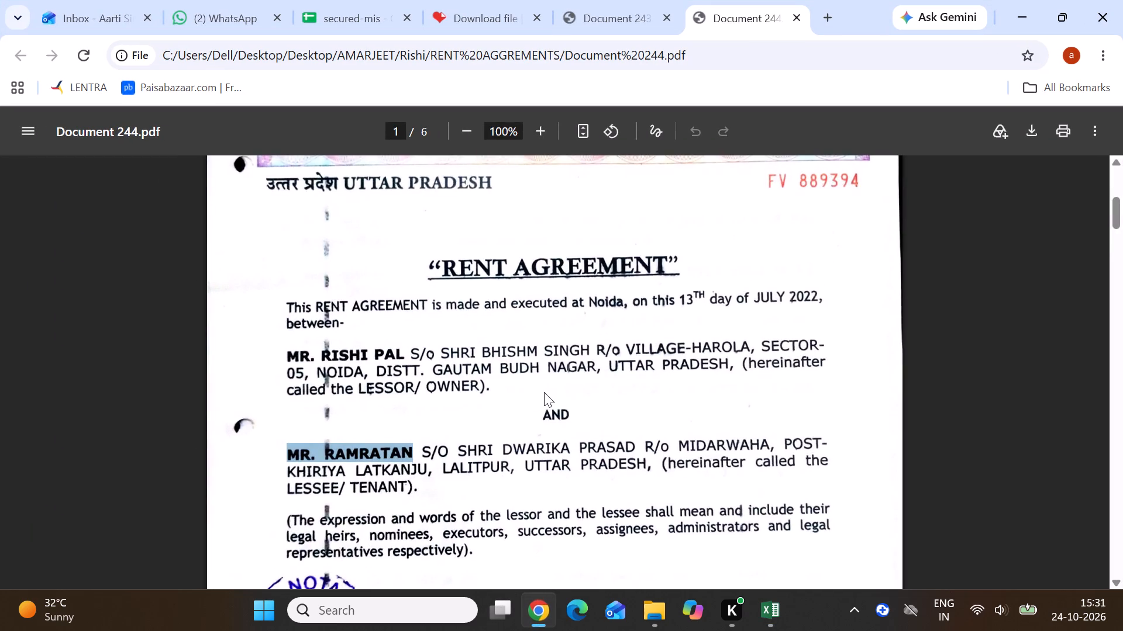
{"action": "scroll", "coordinate": [544, 392], "scroll_direction": "down", "scroll_amount": 19}
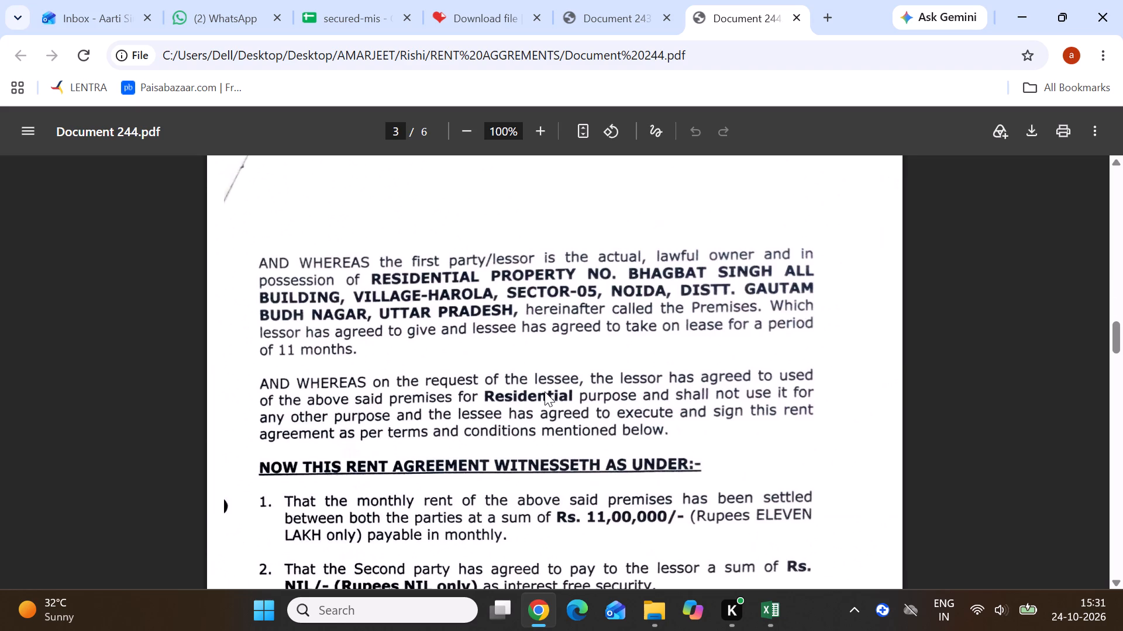
{"action": "left_click", "coordinate": [493, 278]}
{"action": "left_click_drag", "start_coordinate": [494, 272], "coordinate": [501, 300]}
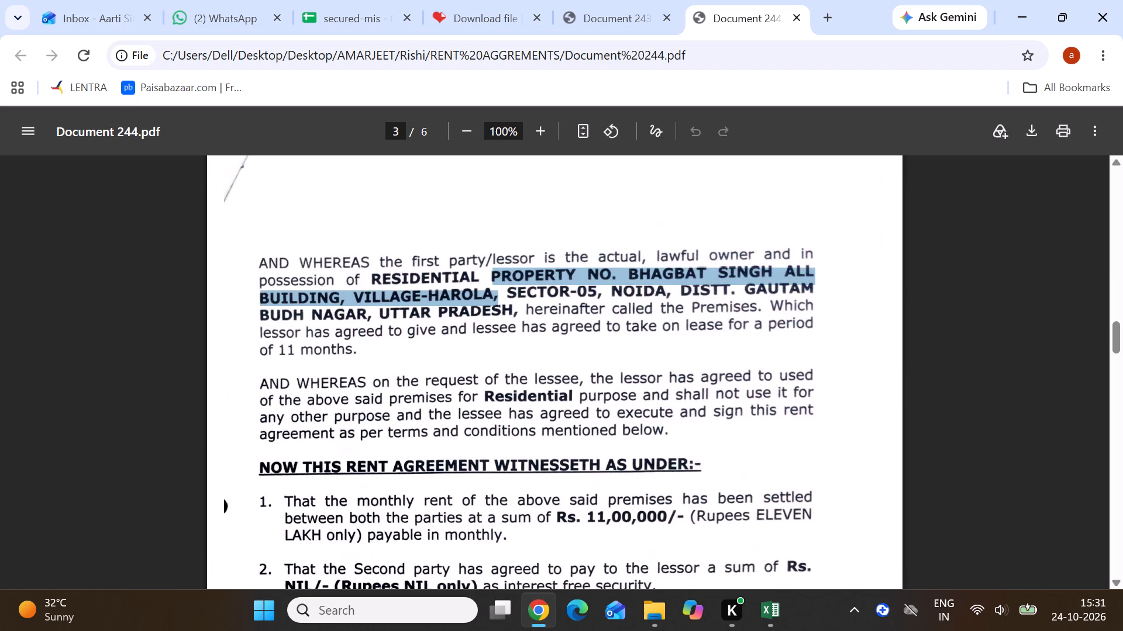
{"action": "left_click_drag", "start_coordinate": [501, 300], "coordinate": [816, 285]}
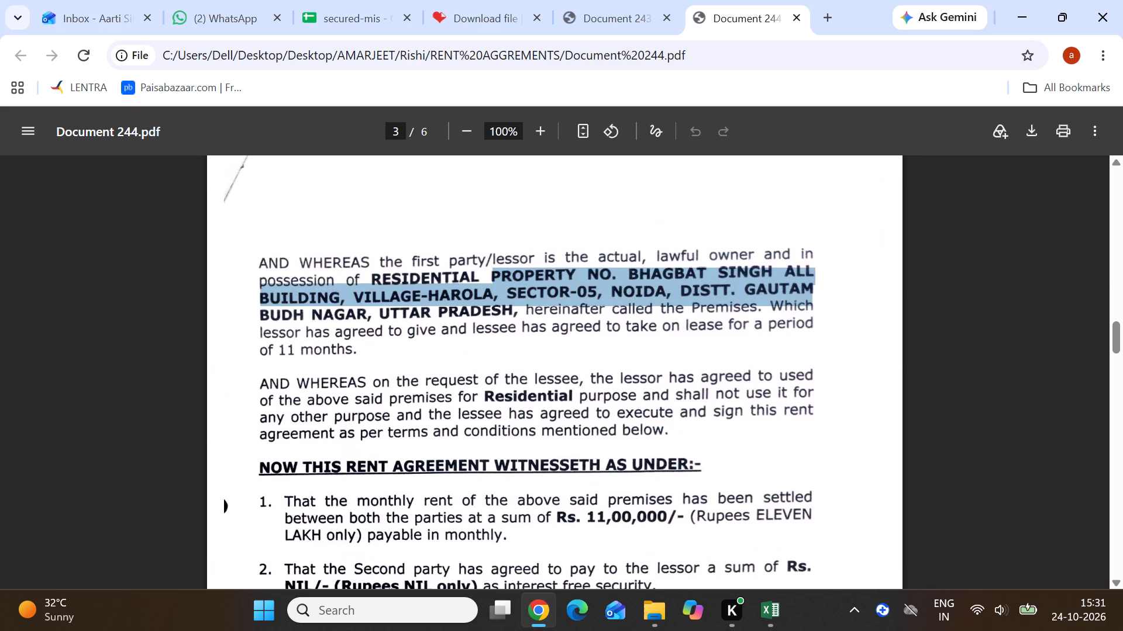
{"action": "left_click_drag", "start_coordinate": [816, 285], "coordinate": [672, 286]}
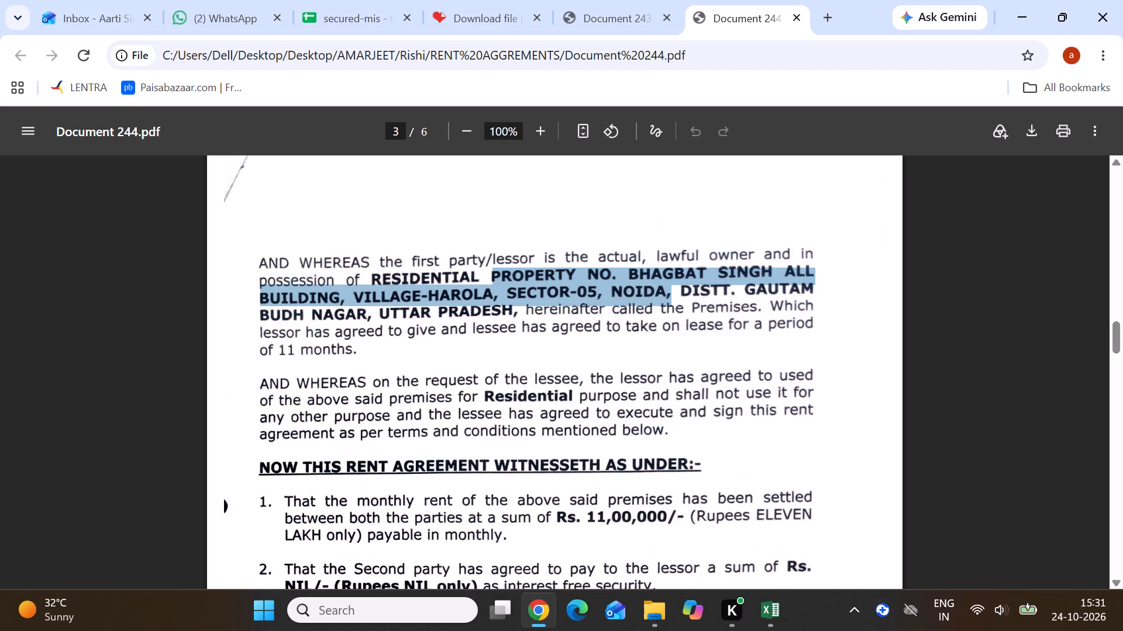
{"action": "left_click_drag", "start_coordinate": [672, 286], "coordinate": [671, 286]}
{"action": "key", "text": "ctrl+c"}
{"action": "left_click", "coordinate": [531, 609]}
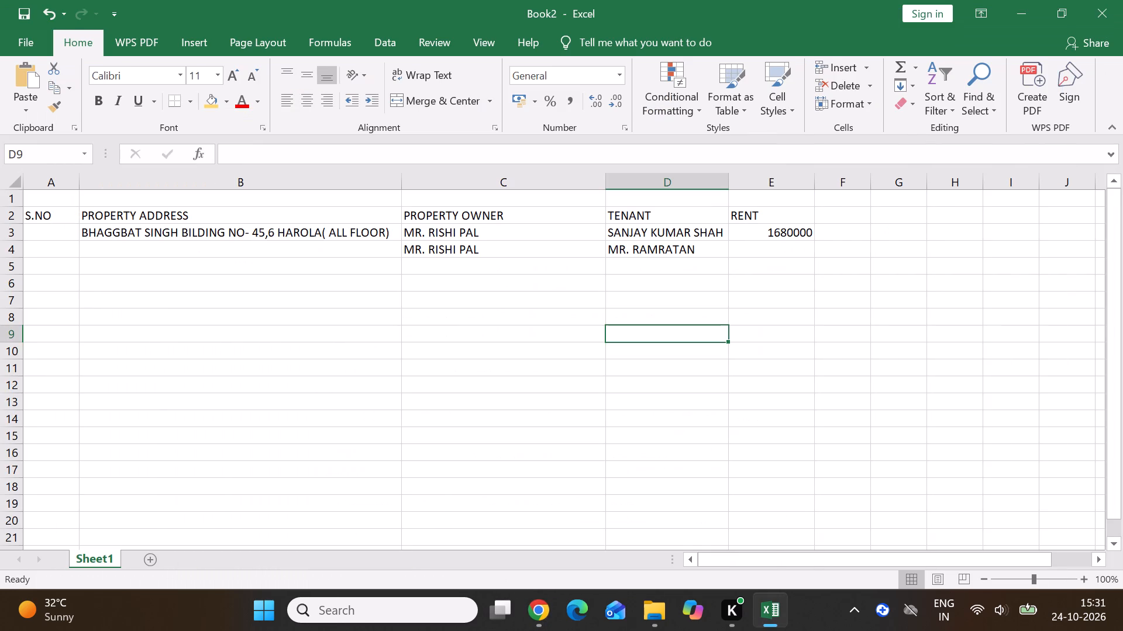
{"action": "left_click", "coordinate": [275, 250]}
{"action": "key", "text": "ctrl+v"}
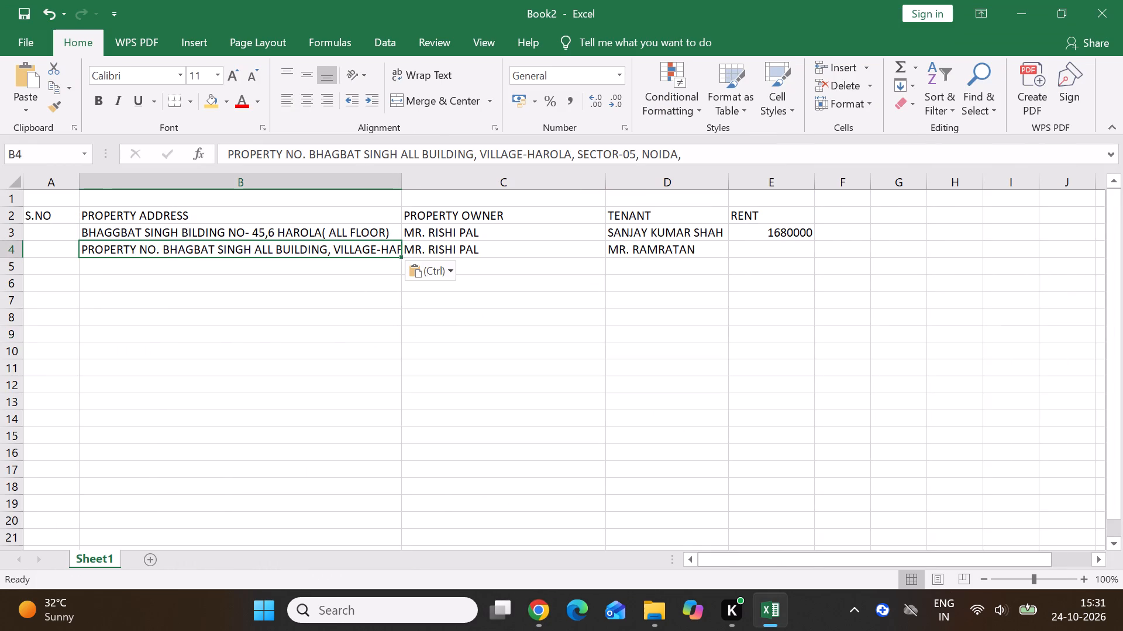
Widen the PROPERTY ADDRESS column to show more of the address in B4.
{"action": "left_click", "coordinate": [310, 304]}
{"action": "left_click_drag", "start_coordinate": [404, 181], "coordinate": [446, 178]}
{"action": "left_click", "coordinate": [519, 338]}
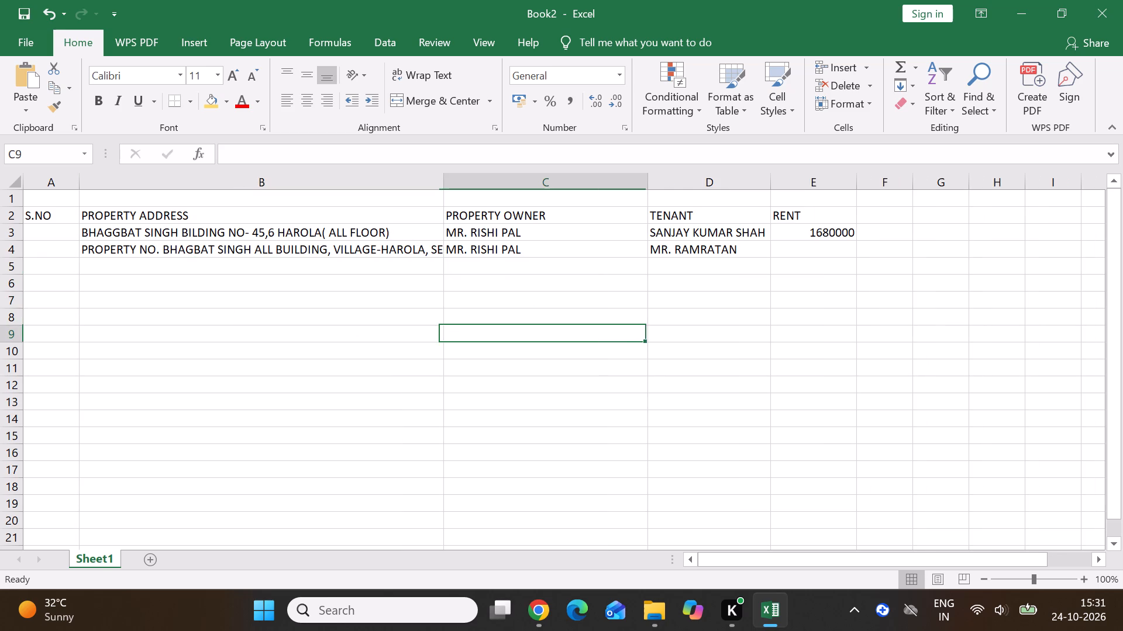
{"action": "left_click_drag", "start_coordinate": [440, 180], "coordinate": [488, 181]}
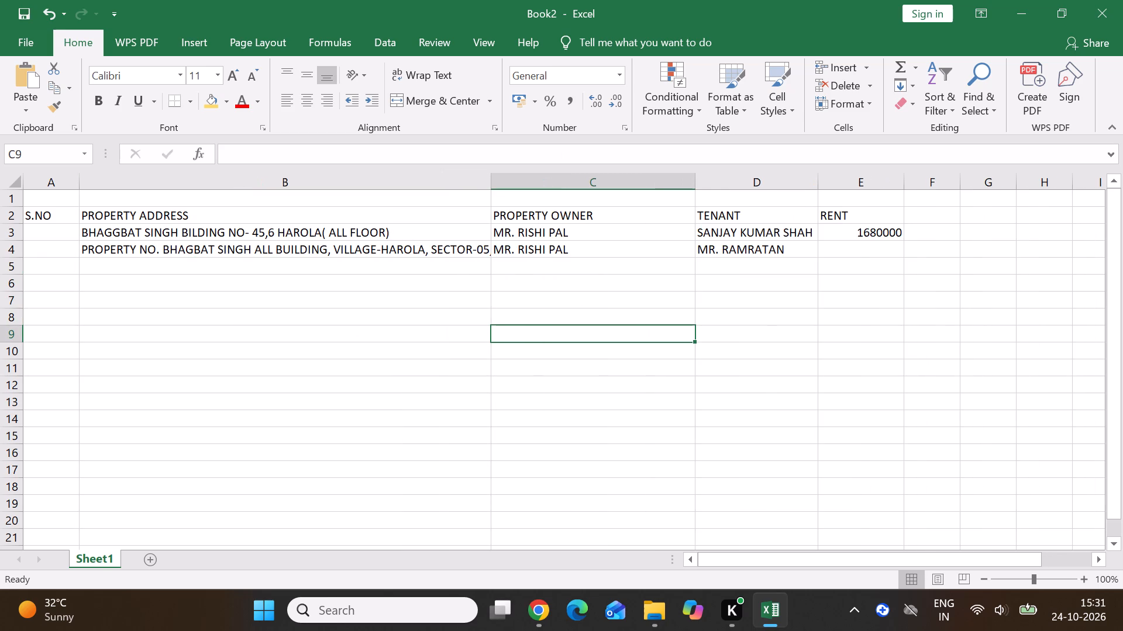
Shorten "SECTOR" to "SEC" in the property address in B4.
{"action": "double_click", "coordinate": [479, 249]}
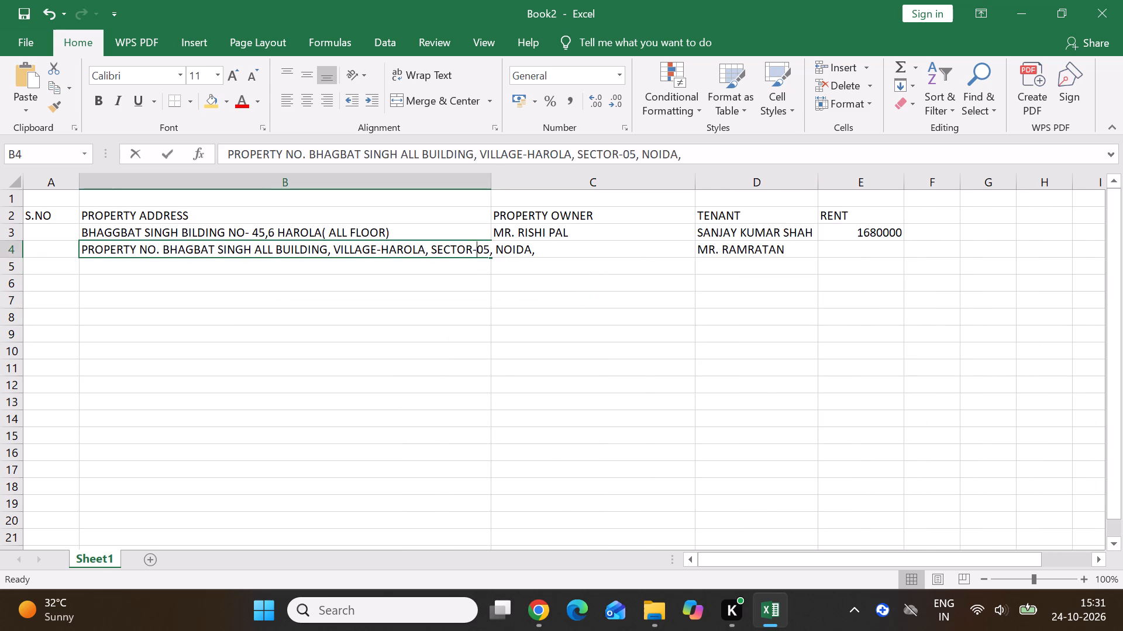
{"action": "left_click", "coordinate": [488, 248]}
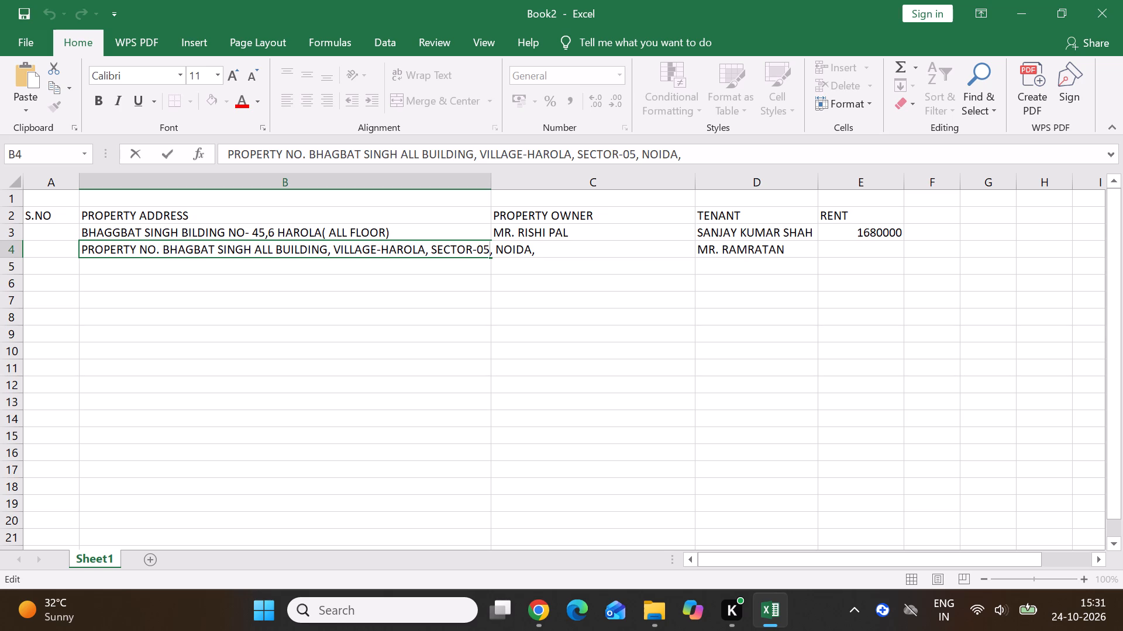
{"action": "left_click", "coordinate": [472, 248]}
{"action": "key", "text": "BackSpace"}
{"action": "key", "text": "BackSpace"}
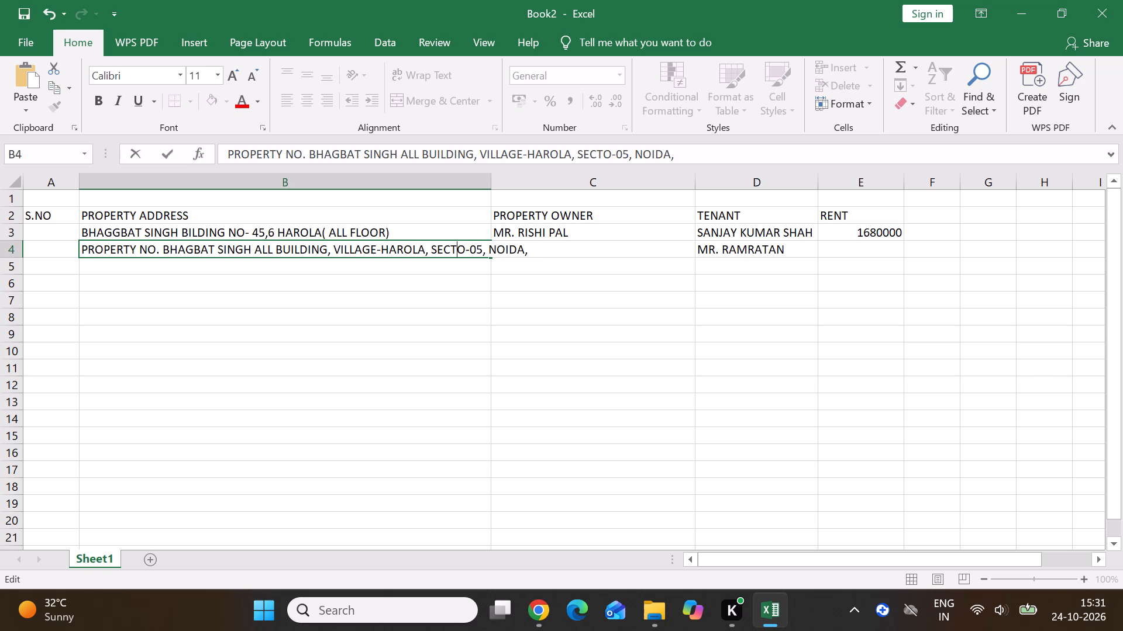
{"action": "key", "text": "BackSpace"}
{"action": "left_click", "coordinate": [361, 301]}
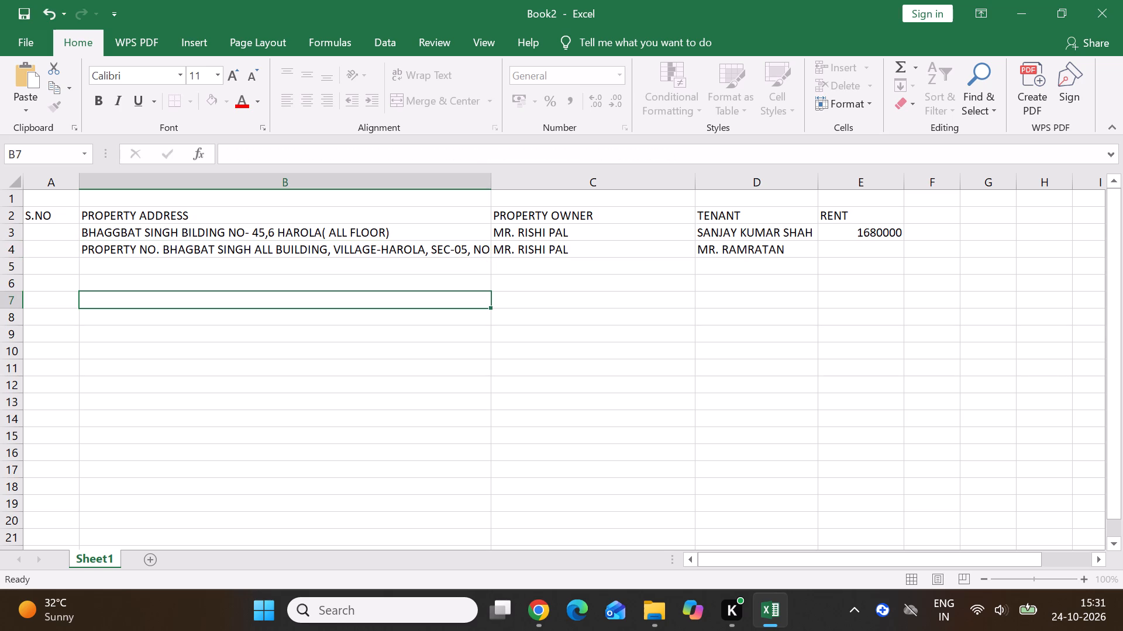
Remove the space between "BUILDING," and "VILLAGE" in the property address in B4.
{"action": "double_click", "coordinate": [173, 250]}
{"action": "left_click", "coordinate": [161, 250]}
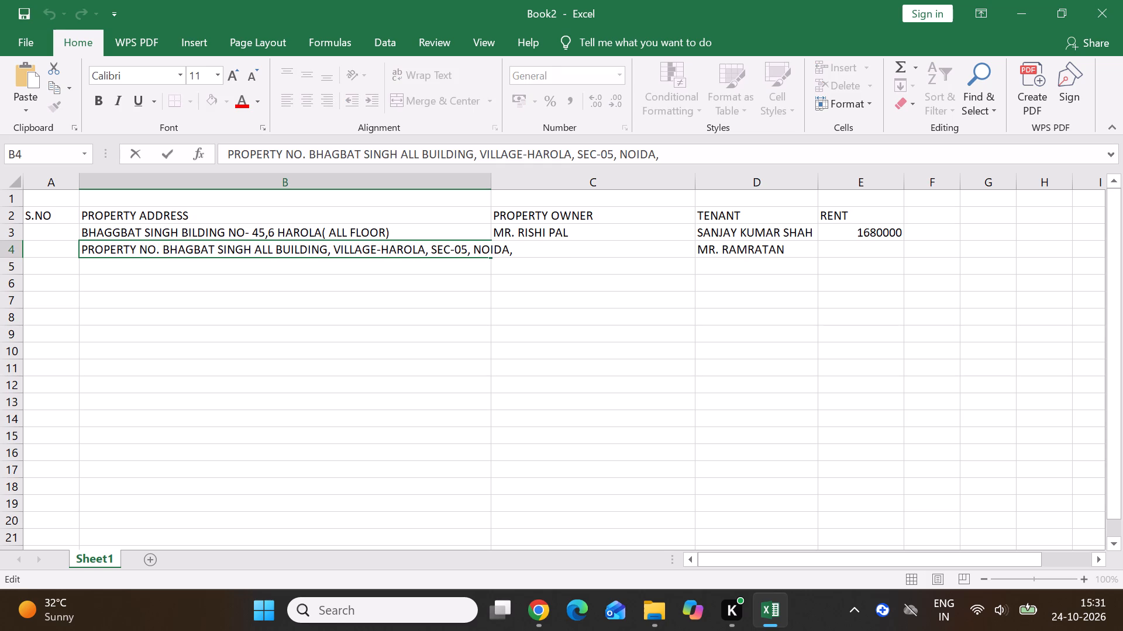
{"action": "left_click", "coordinate": [335, 249]}
{"action": "key", "text": "BackSpace"}
{"action": "left_click", "coordinate": [428, 295]}
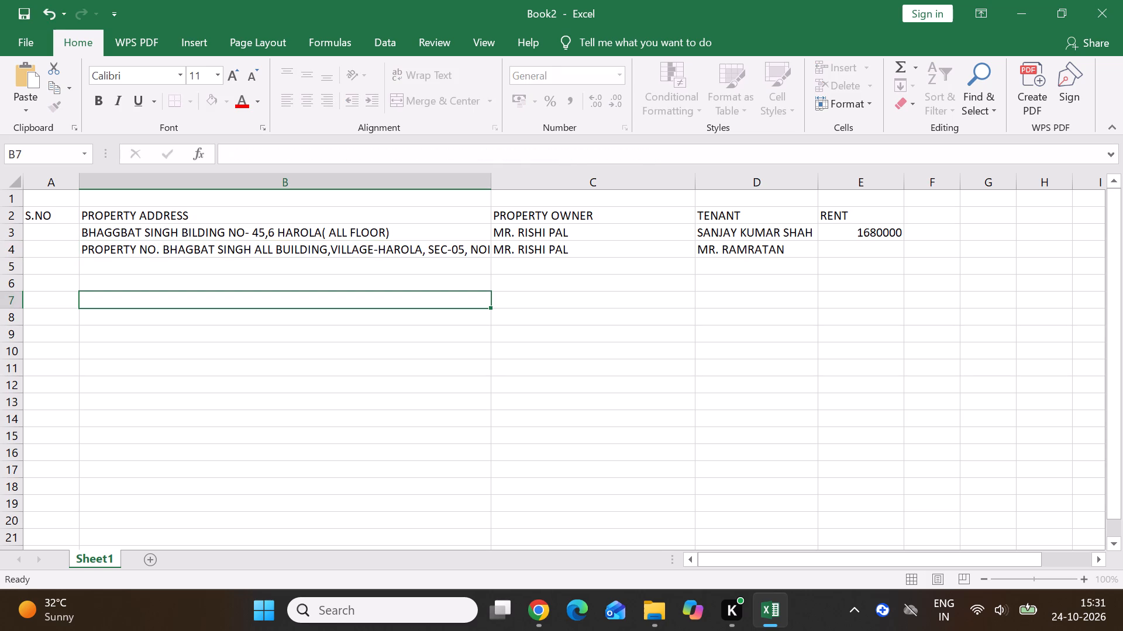
Copy the monthly rent figure 11,00,000 from clause 1 on page 3 of Document 244 into E4.
{"action": "left_click", "coordinate": [868, 248]}
{"action": "left_click", "coordinate": [539, 613]}
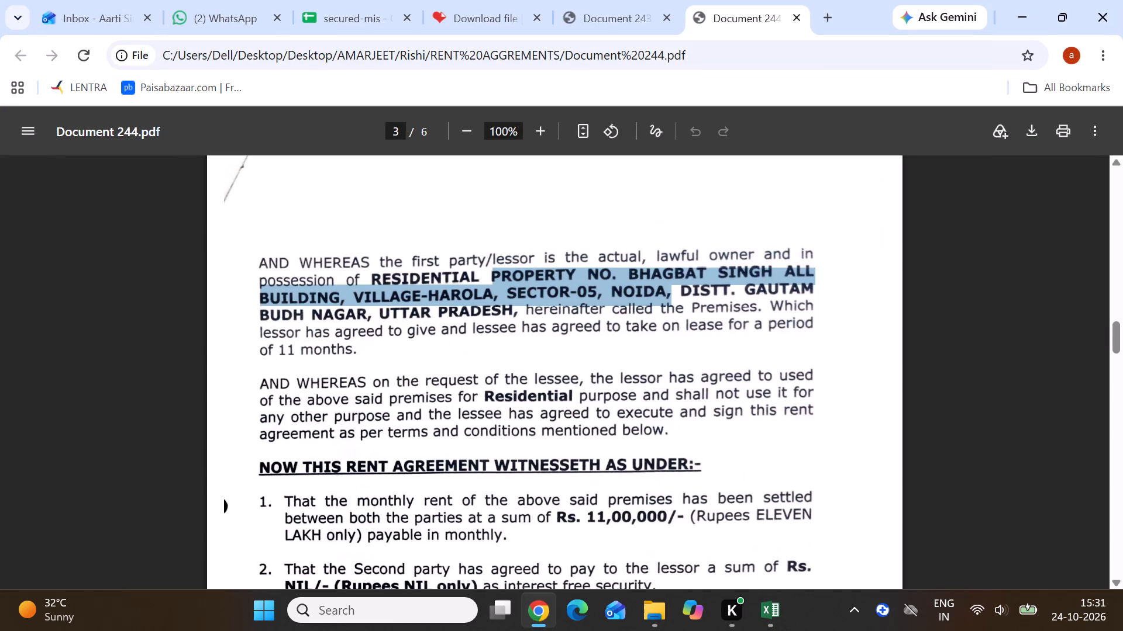
{"action": "scroll", "coordinate": [606, 438], "scroll_direction": "down", "scroll_amount": 1}
{"action": "left_click_drag", "start_coordinate": [592, 428], "coordinate": [657, 431]}
{"action": "left_click", "coordinate": [666, 431]}
{"action": "left_click_drag", "start_coordinate": [588, 431], "coordinate": [632, 431]}
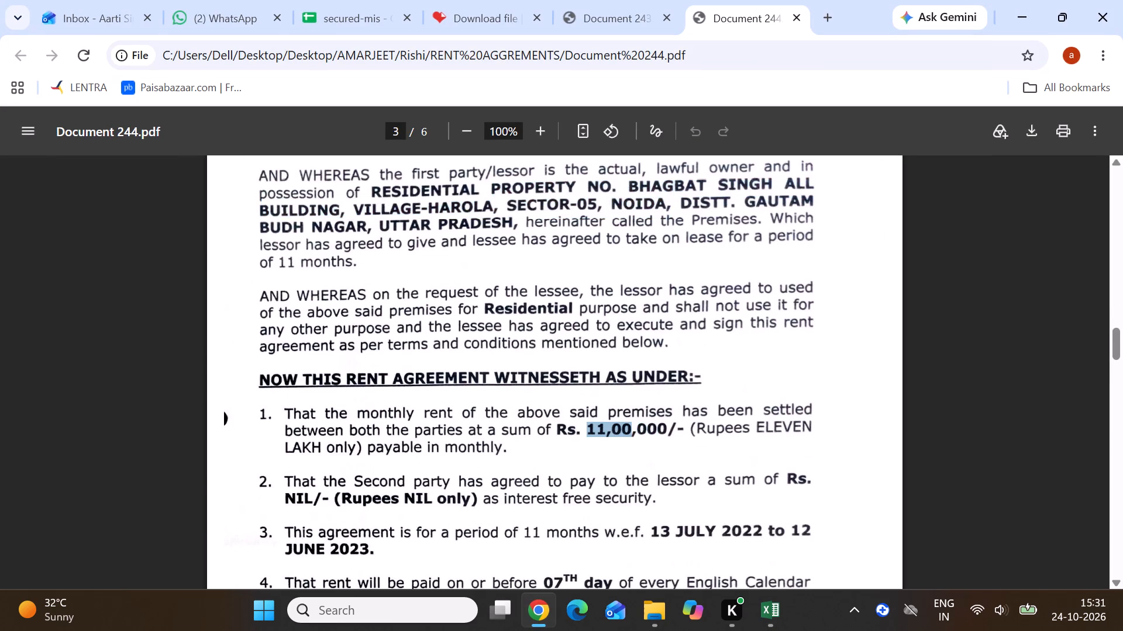
{"action": "left_click_drag", "start_coordinate": [632, 431], "coordinate": [669, 429]}
{"action": "key", "text": "ctrl+c"}
{"action": "left_click", "coordinate": [533, 608]}
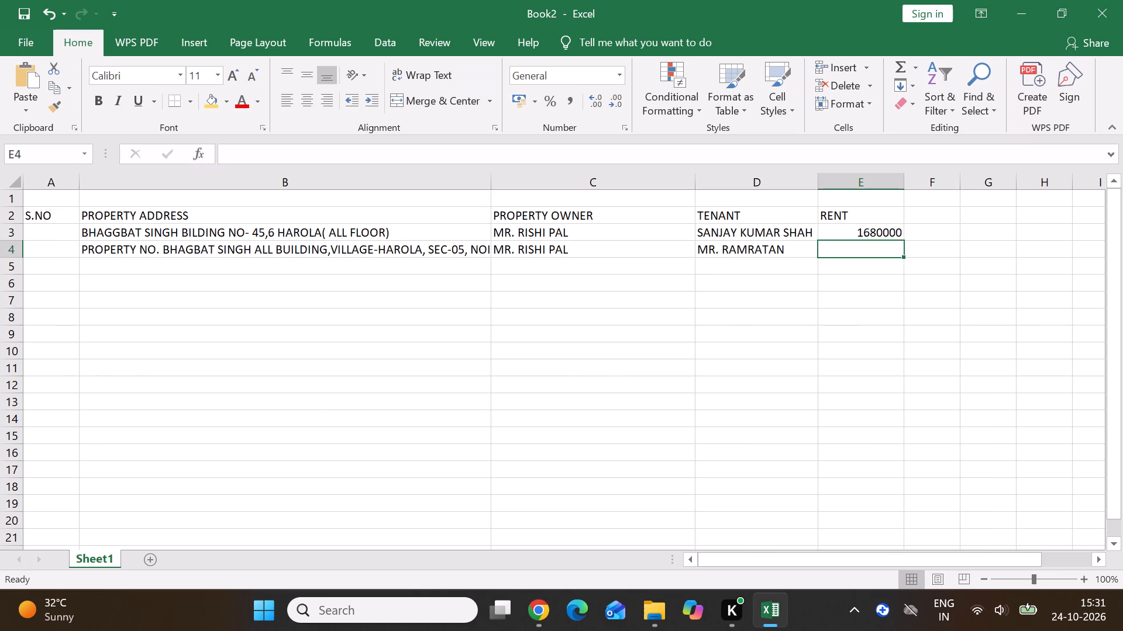
{"action": "left_click", "coordinate": [861, 248]}
{"action": "key", "text": "ctrl+v"}
{"action": "left_click", "coordinate": [861, 248], "text": "ctrl"}
{"action": "left_click", "coordinate": [838, 301]}
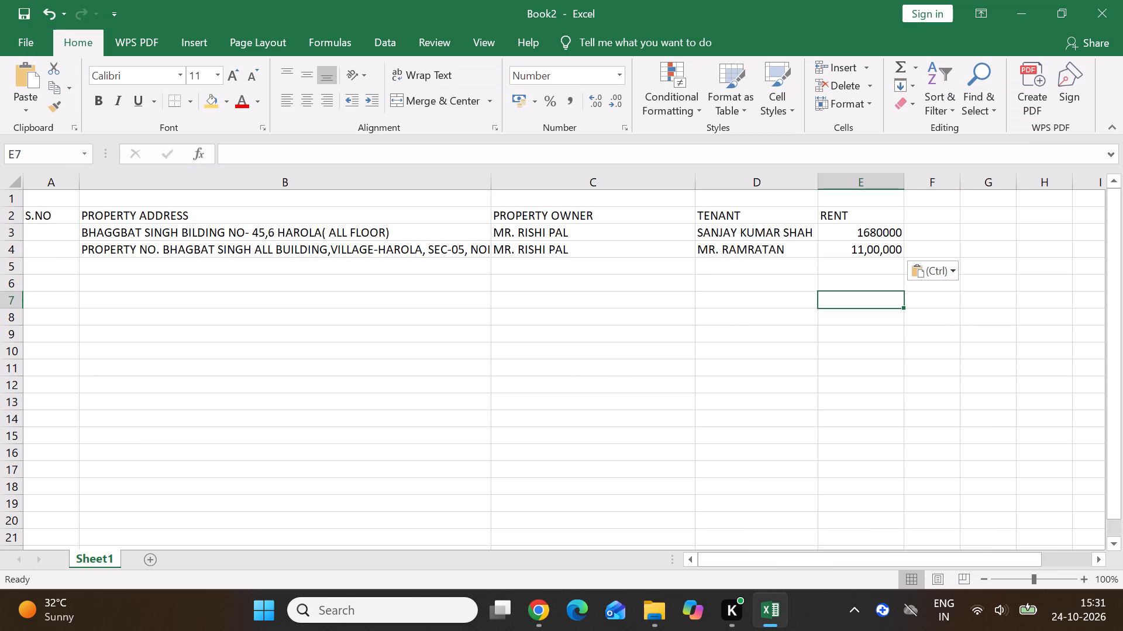
Open Document 245 from the RENT AGGREMENTS folder.
{"action": "left_click", "coordinate": [190, 267]}
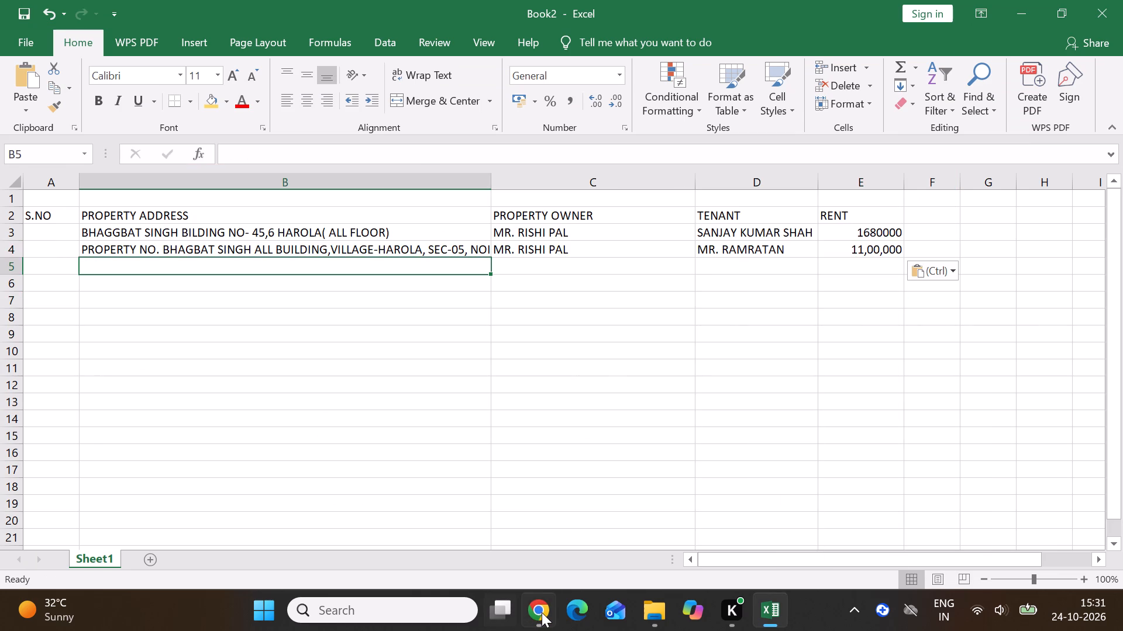
{"action": "left_click", "coordinate": [542, 612]}
{"action": "left_click", "coordinate": [1020, 20]}
{"action": "left_click", "coordinate": [1012, 14]}
{"action": "double_click", "coordinate": [194, 235]}
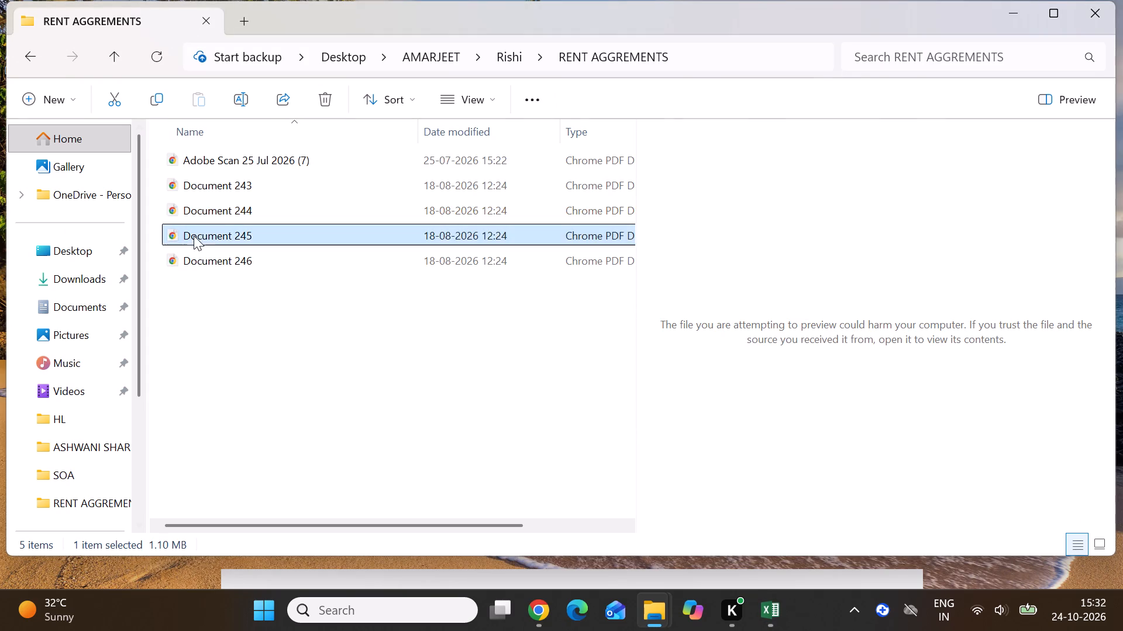
Copy the lessor's name, without title or parentage, from the first page of Document 245 into C5 of the Excel sheet.
{"action": "scroll", "coordinate": [595, 400], "scroll_direction": "down", "scroll_amount": 5}
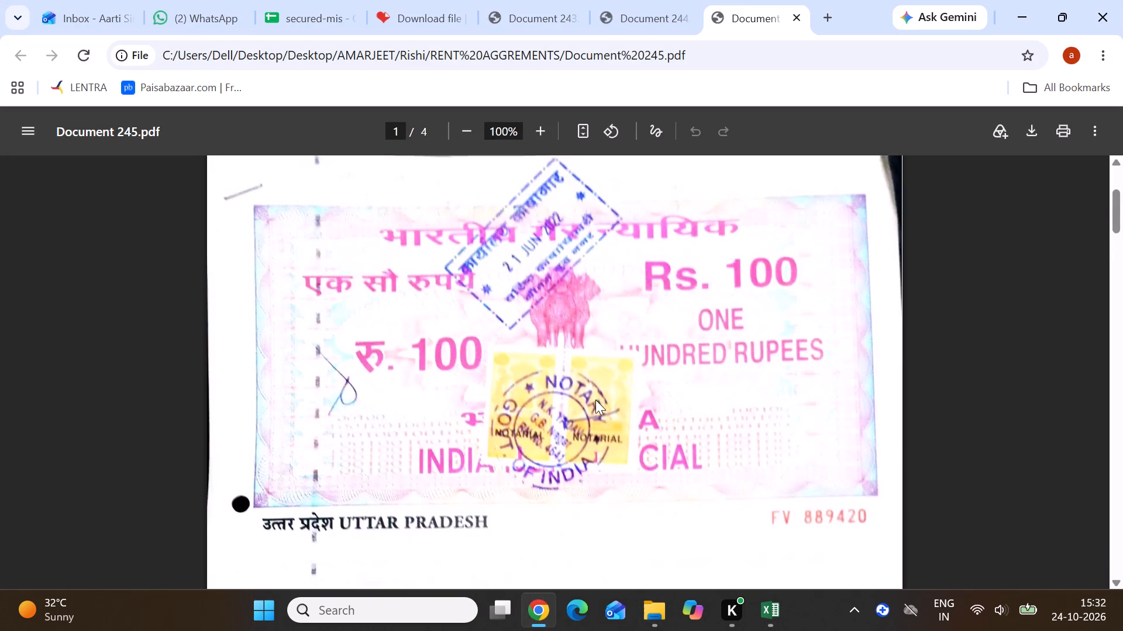
{"action": "left_click_drag", "start_coordinate": [337, 265], "coordinate": [494, 265]}
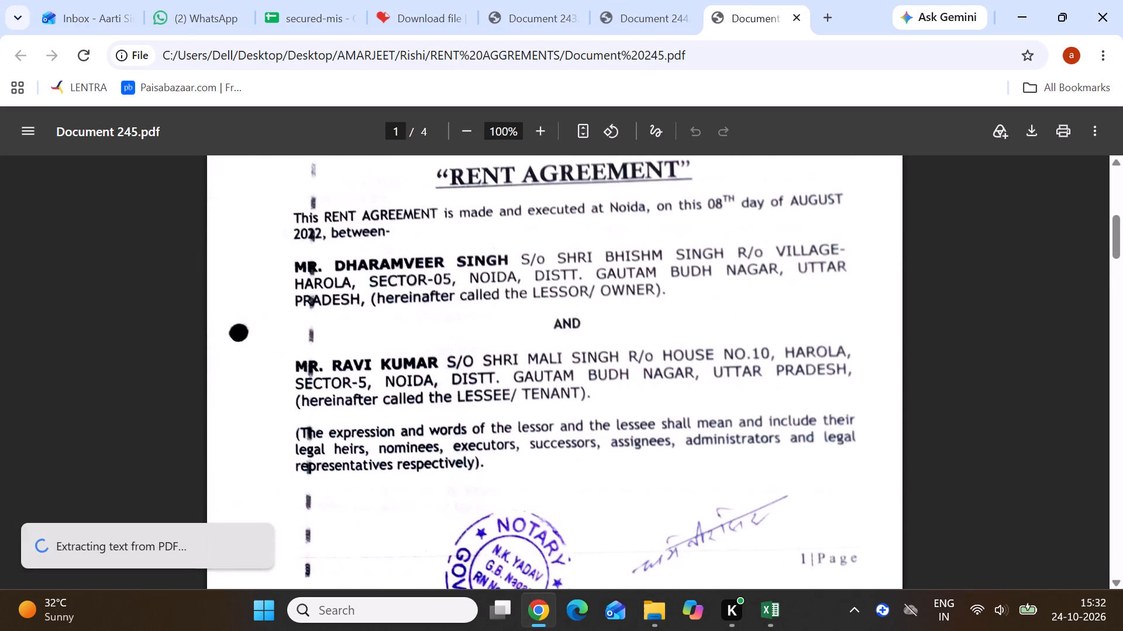
{"action": "left_click_drag", "start_coordinate": [494, 265], "coordinate": [498, 265]}
{"action": "left_click_drag", "start_coordinate": [508, 258], "coordinate": [339, 261]}
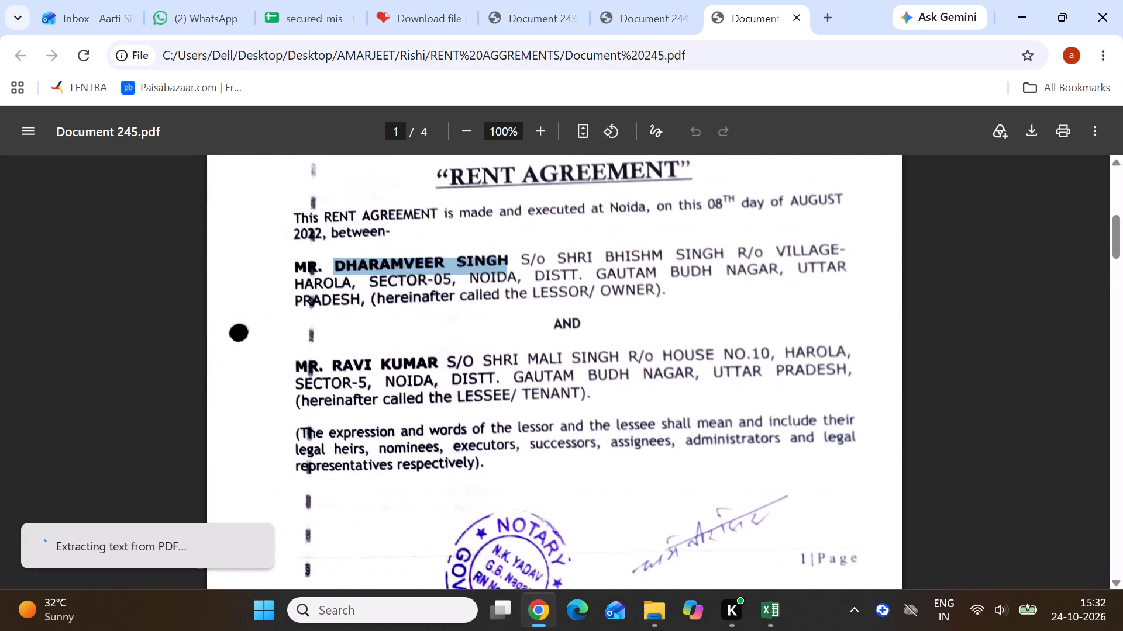
{"action": "key", "text": "ctrl+c"}
{"action": "left_click", "coordinate": [768, 609]}
{"action": "left_click", "coordinate": [561, 266]}
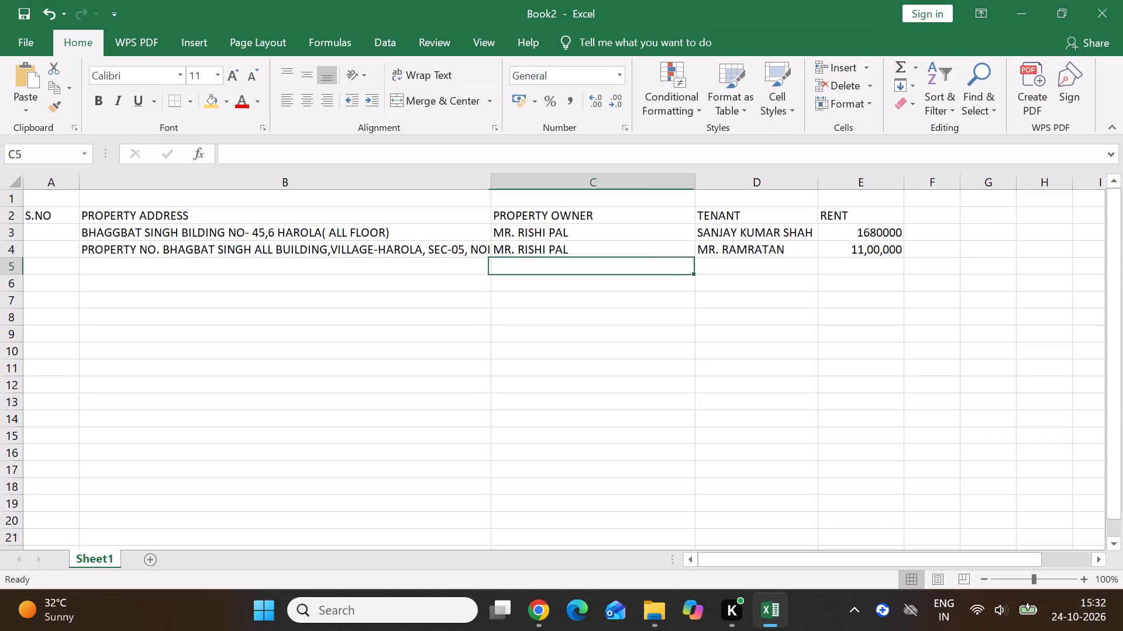
{"action": "key", "text": "ctrl+v"}
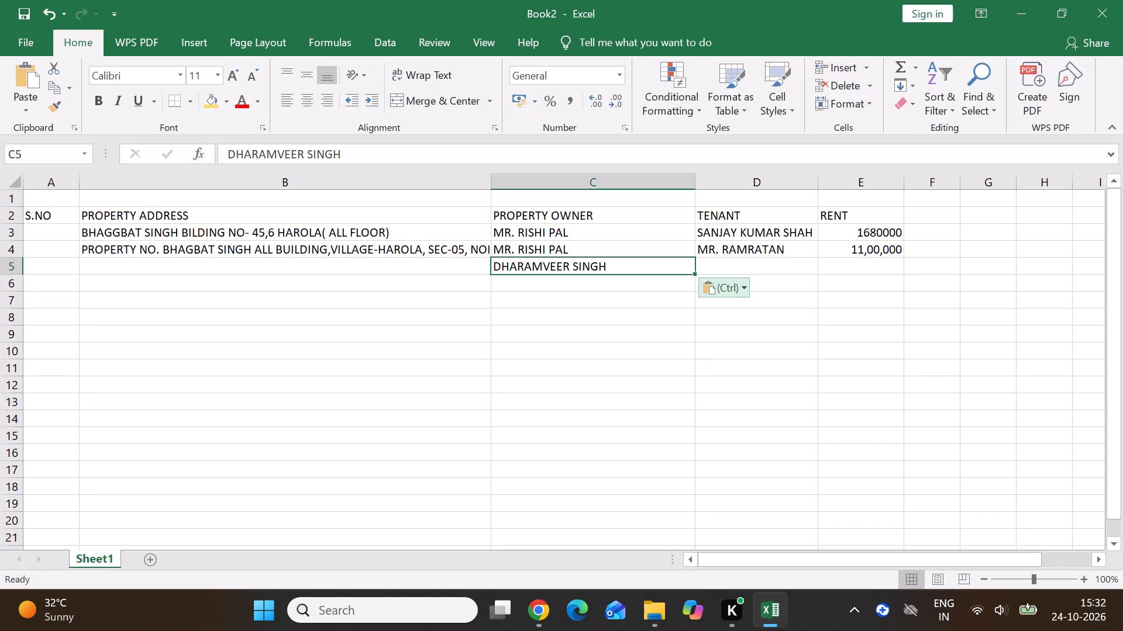
Copy the lessee's name, without title or parentage, from the first page of Document 245 into D5 of the Excel sheet.
{"action": "left_click", "coordinate": [766, 265]}
{"action": "left_click", "coordinate": [532, 595]}
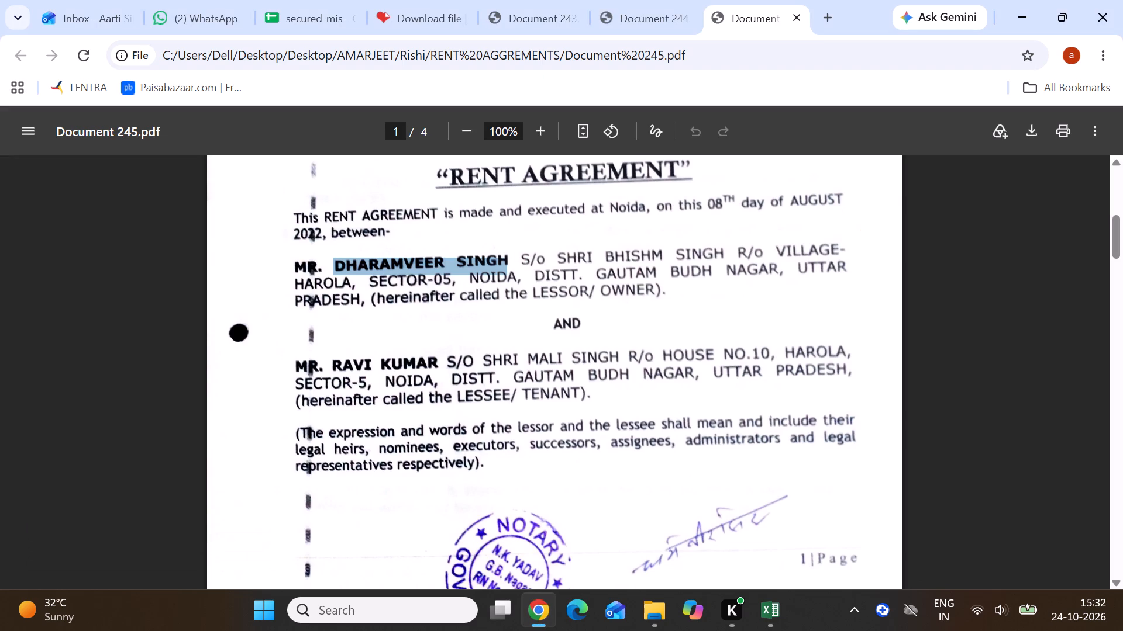
{"action": "left_click_drag", "start_coordinate": [443, 362], "coordinate": [334, 362]}
{"action": "key", "text": "ctrl+c"}
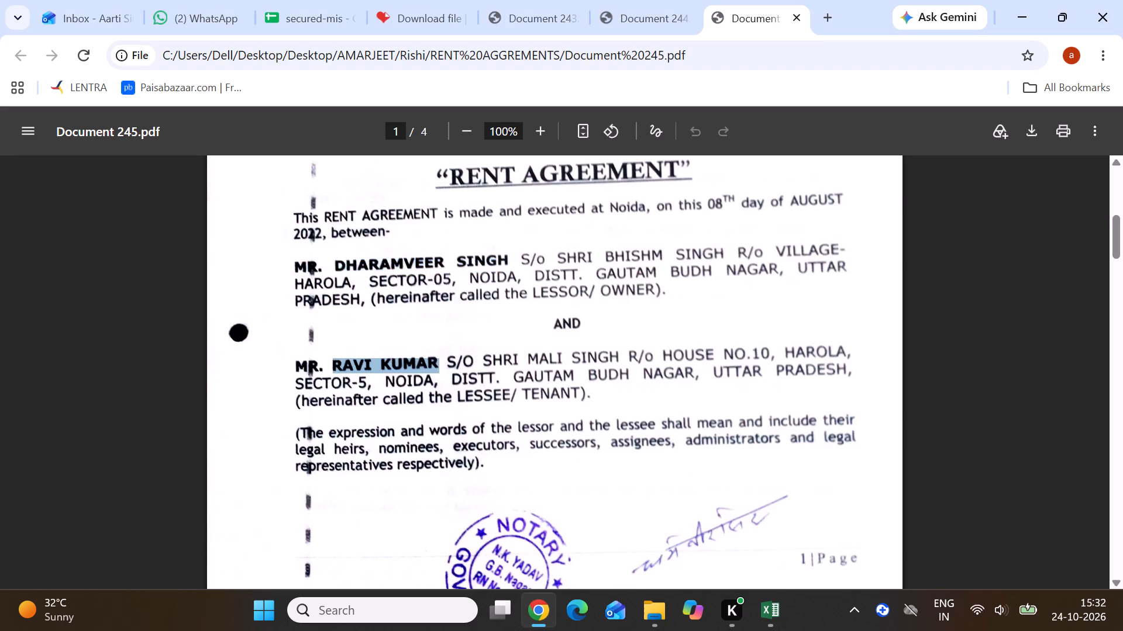
{"action": "left_click", "coordinate": [762, 611]}
{"action": "left_click", "coordinate": [781, 612]}
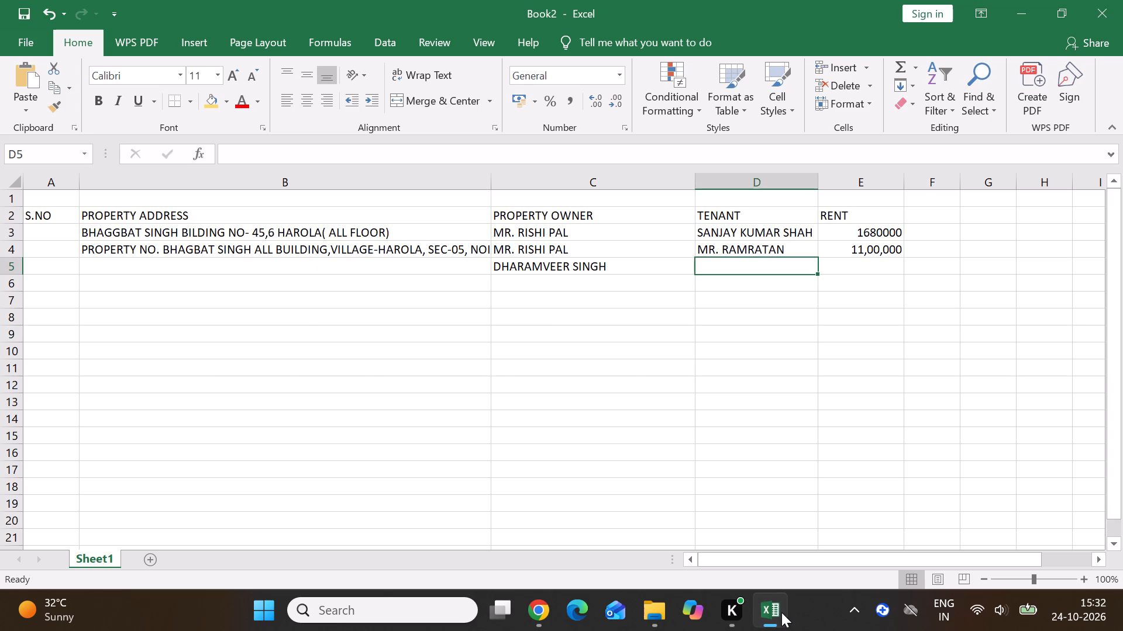
{"action": "left_click", "coordinate": [733, 262]}
{"action": "key", "text": "ctrl+v"}
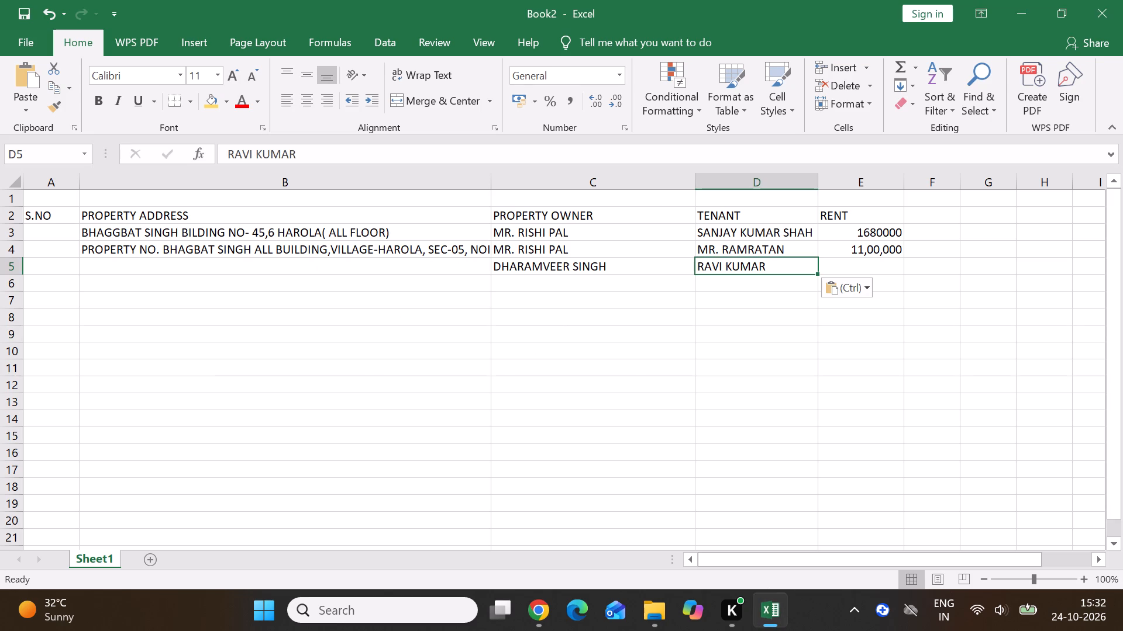
{"action": "left_click", "coordinate": [713, 315]}
Copy the property address on page 3 of Document 245, from "PROPERTY NO." through "NOIDA,", into B5 of the Excel sheet.
{"action": "left_click", "coordinate": [545, 601]}
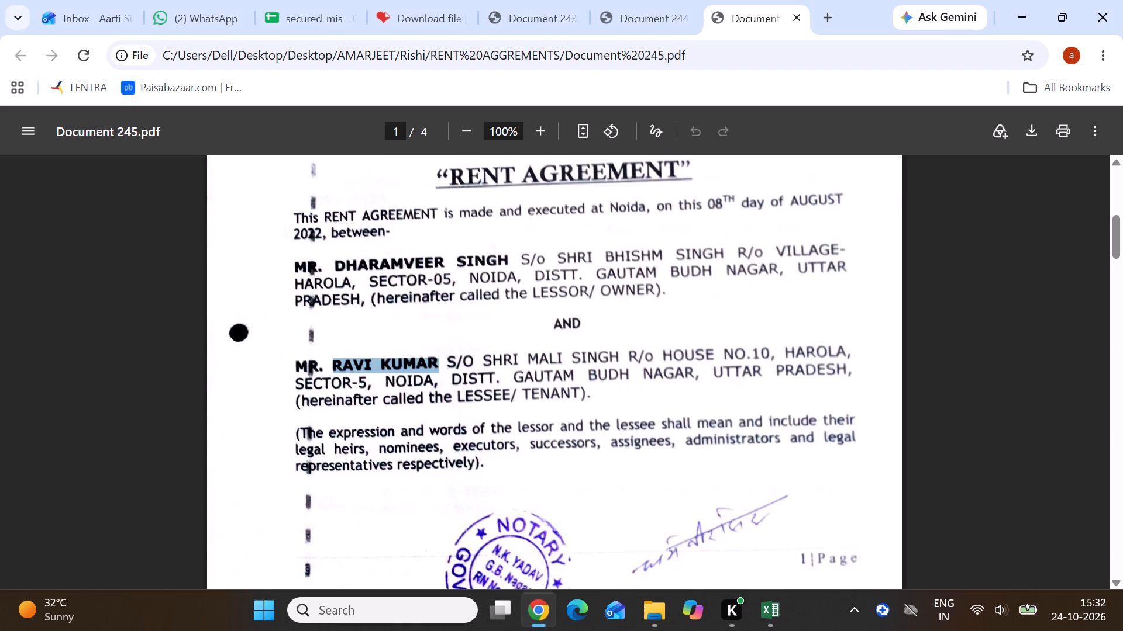
{"action": "scroll", "coordinate": [542, 462], "scroll_direction": "down", "scroll_amount": 15}
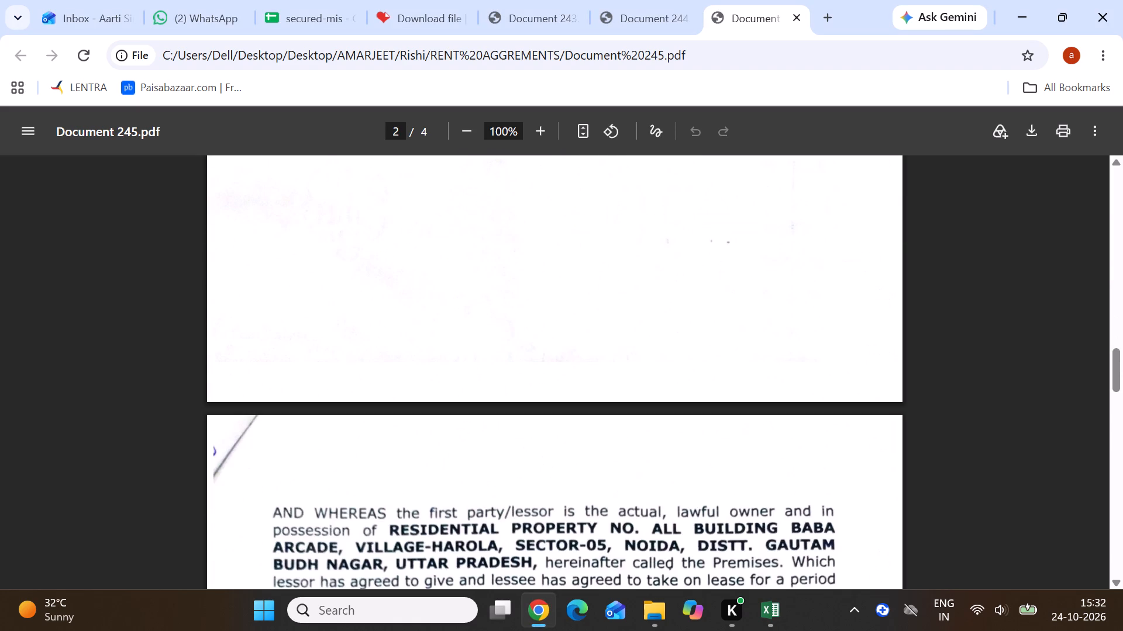
{"action": "left_click_drag", "start_coordinate": [515, 505], "coordinate": [535, 525]}
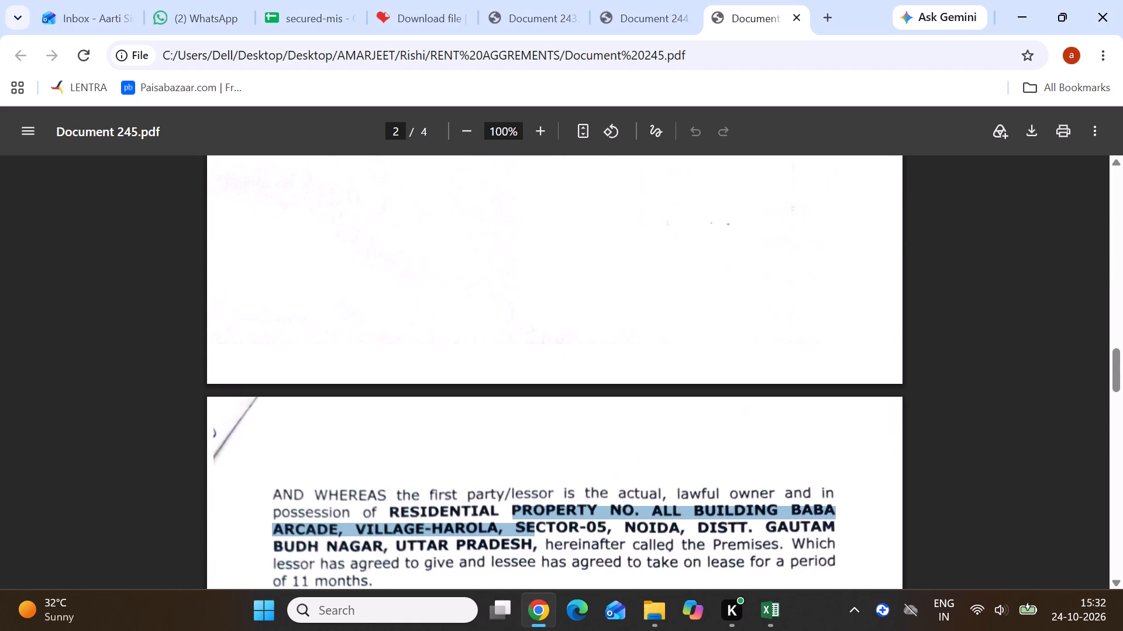
{"action": "left_click_drag", "start_coordinate": [535, 525], "coordinate": [835, 525]}
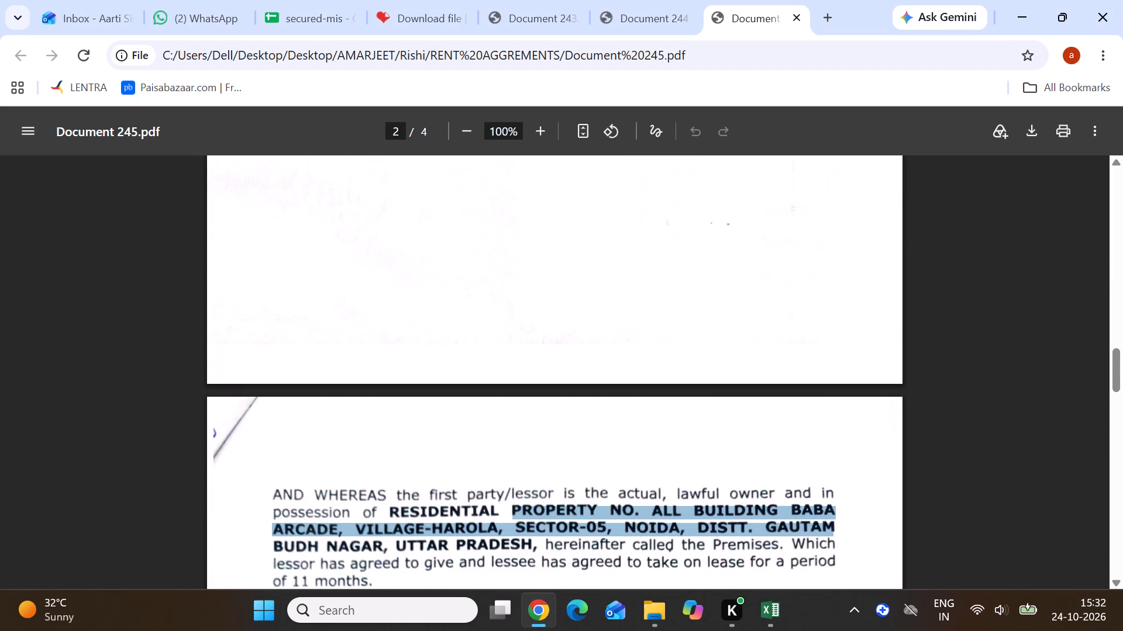
{"action": "scroll", "coordinate": [832, 523], "scroll_direction": "up", "scroll_amount": 1}
{"action": "left_click", "coordinate": [739, 553]}
{"action": "scroll", "coordinate": [757, 484], "scroll_direction": "down", "scroll_amount": 4}
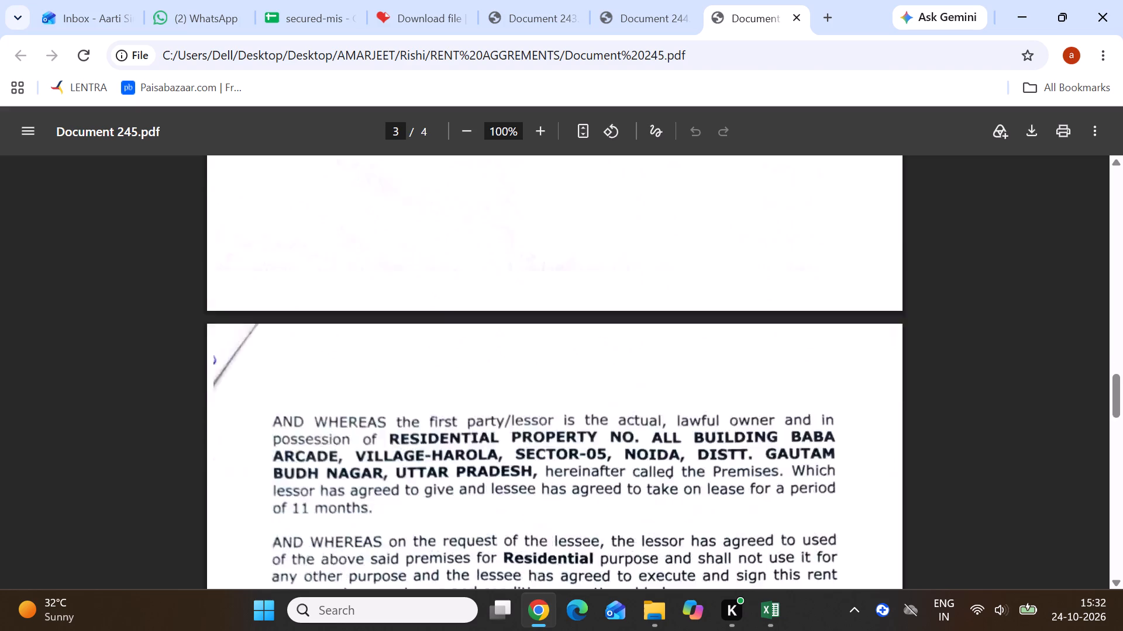
{"action": "left_click_drag", "start_coordinate": [512, 244], "coordinate": [656, 260]}
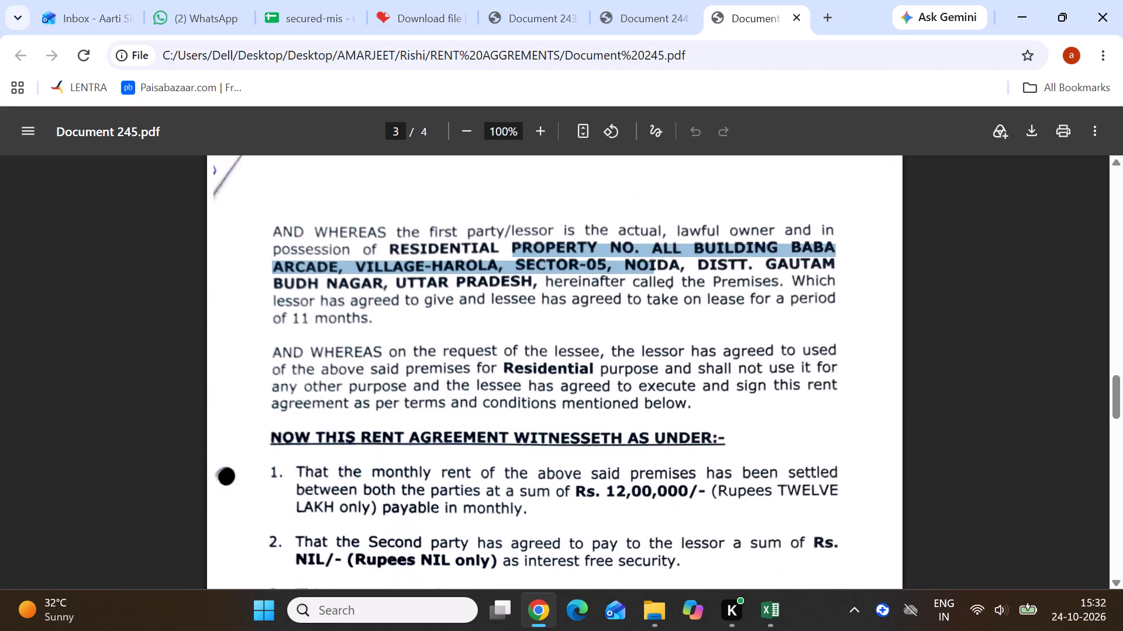
{"action": "left_click_drag", "start_coordinate": [656, 260], "coordinate": [680, 267]}
{"action": "key", "text": "ctrl+c"}
{"action": "left_click", "coordinate": [1012, 9]}
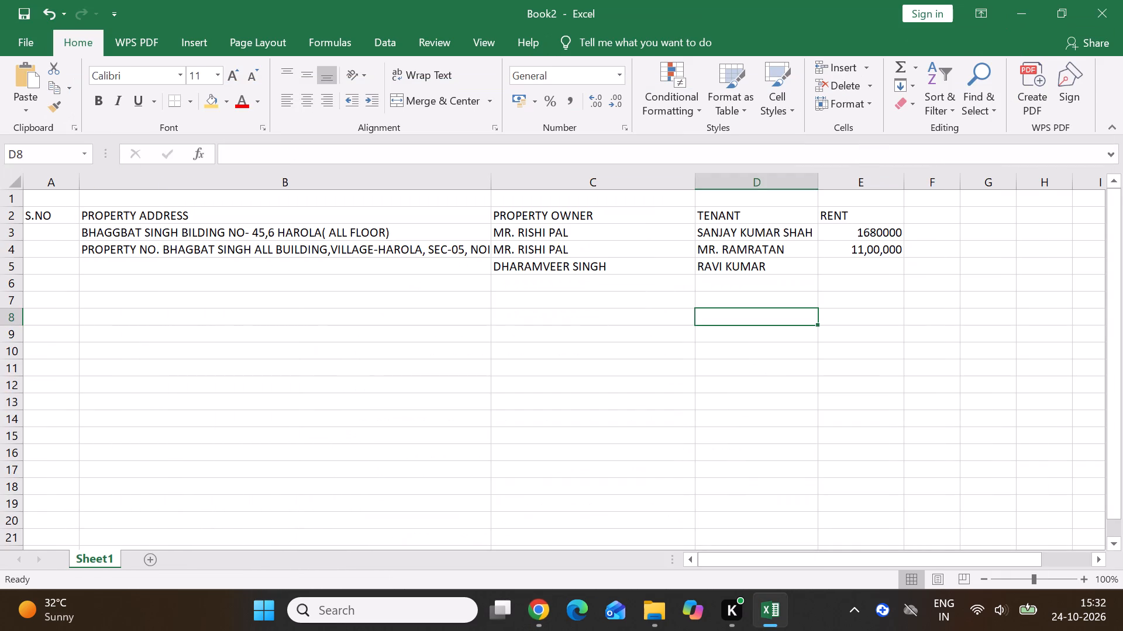
{"action": "left_click", "coordinate": [351, 275]}
{"action": "left_click", "coordinate": [357, 270]}
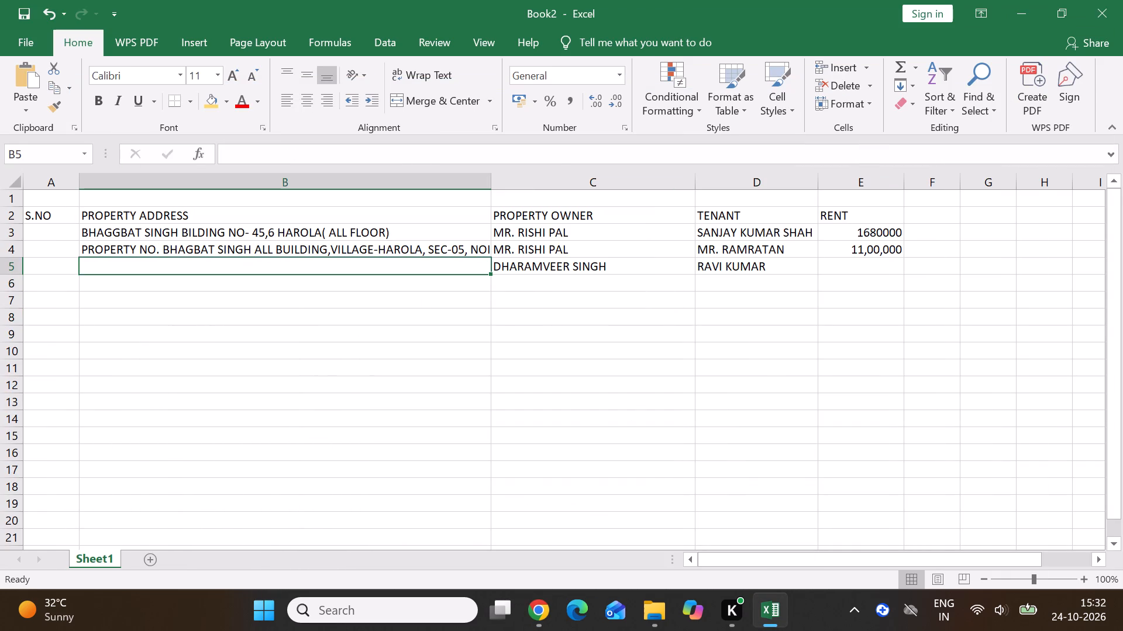
{"action": "key", "text": "ctrl+v"}
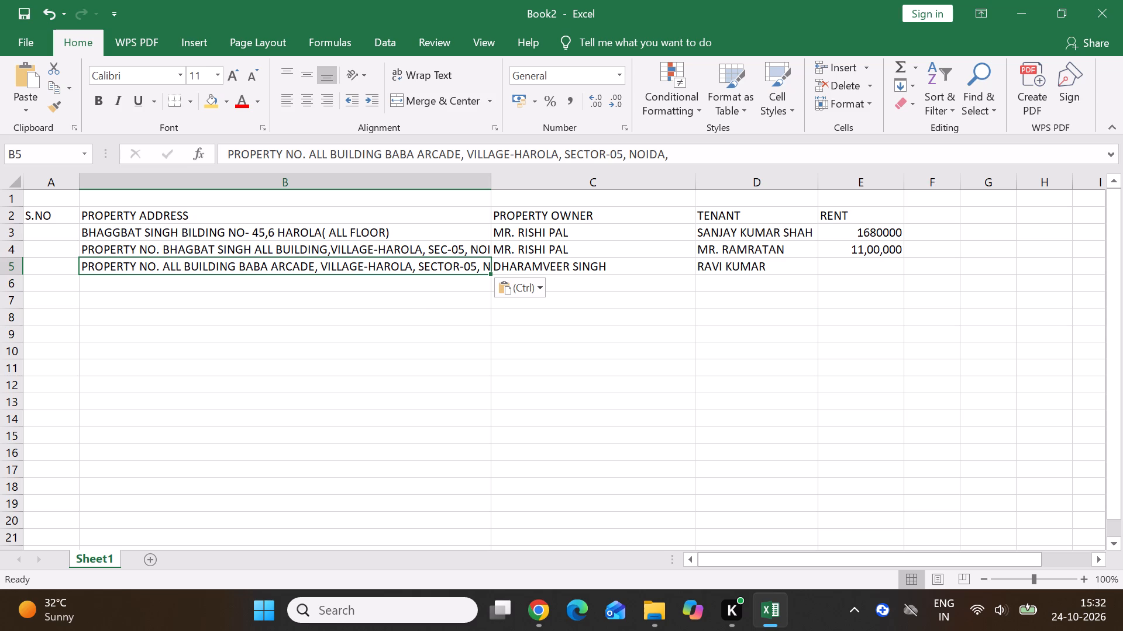
{"action": "left_click", "coordinate": [394, 299]}
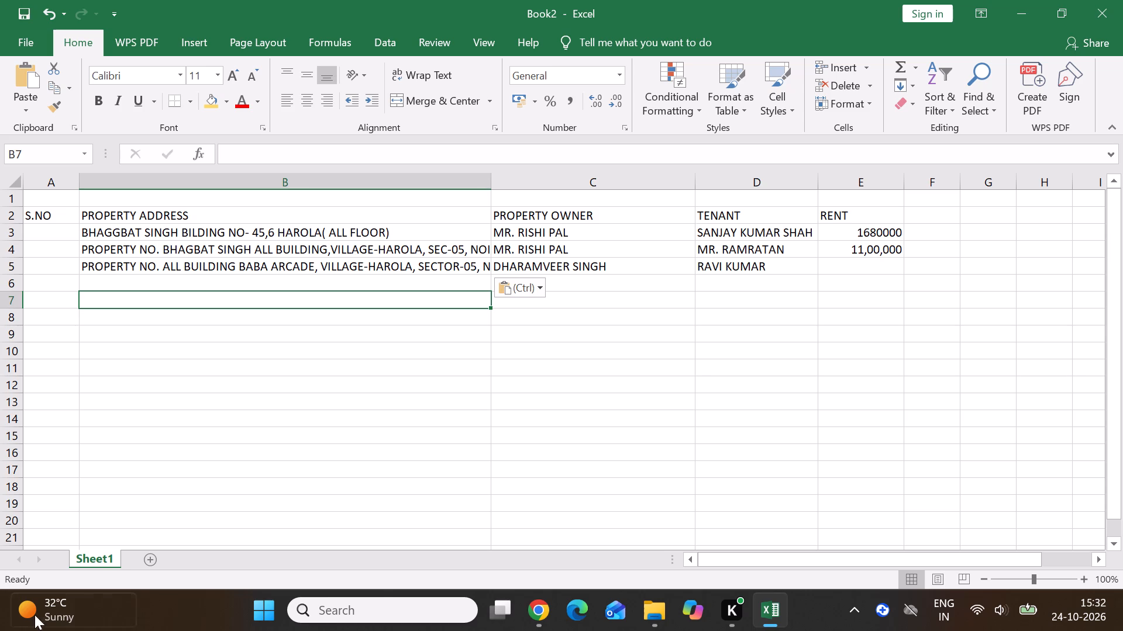
Copy the monthly rent figure 12,00,000 from clause 1 on page 3 of Document 245 into E5 of the Excel sheet.
{"action": "left_click", "coordinate": [539, 612]}
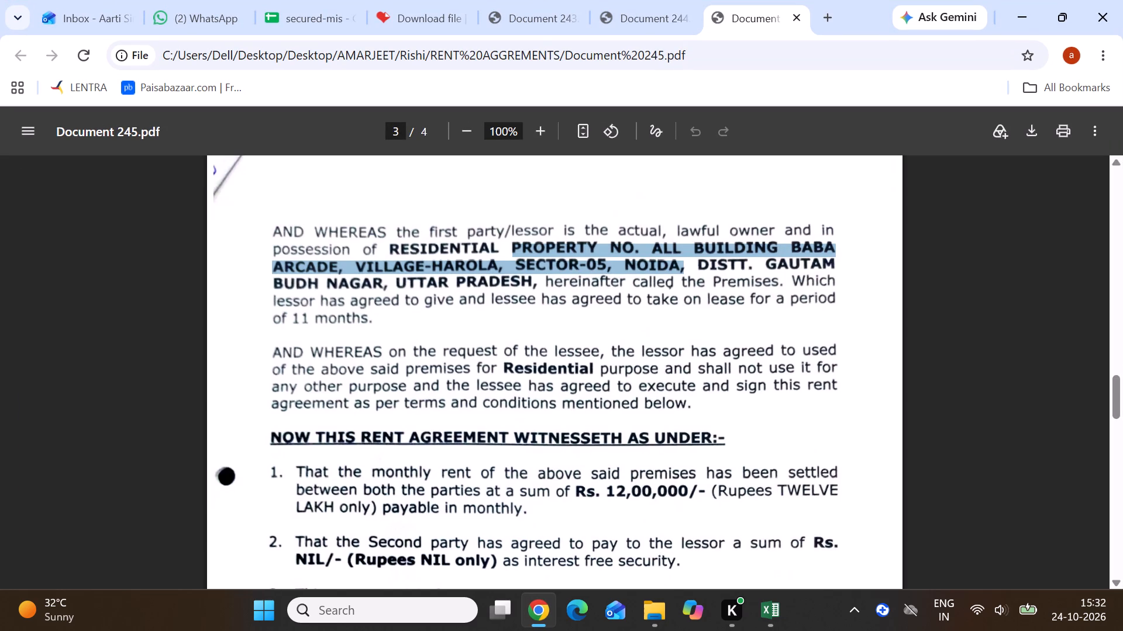
{"action": "left_click_drag", "start_coordinate": [605, 492], "coordinate": [685, 490]}
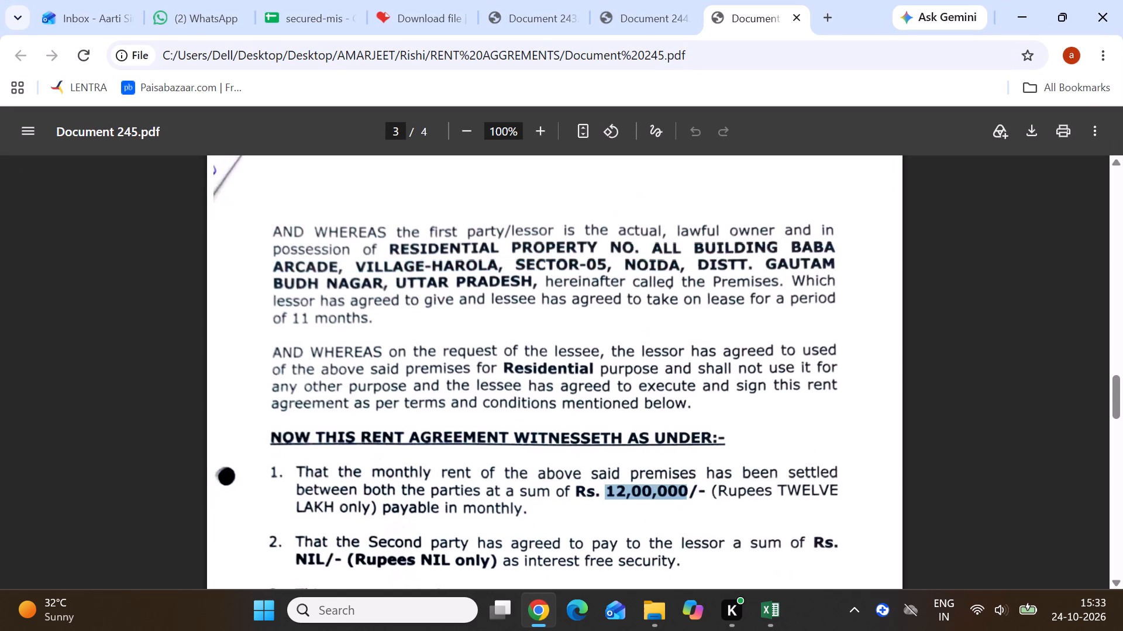
{"action": "key", "text": "ctrl+c"}
{"action": "left_click", "coordinate": [539, 609]}
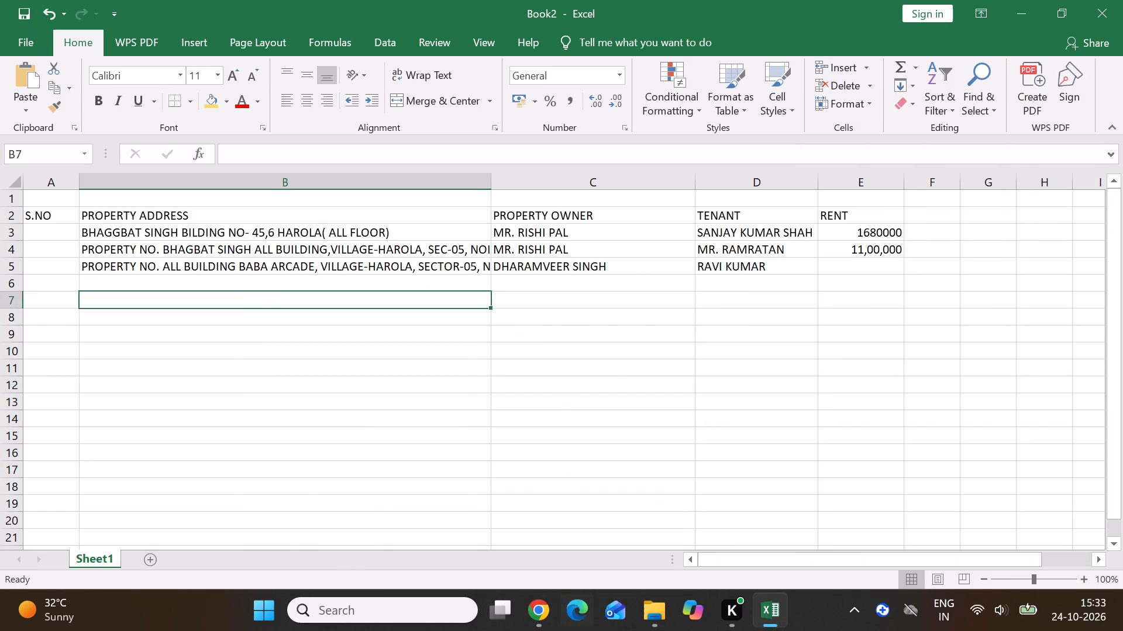
{"action": "left_click", "coordinate": [883, 262]}
{"action": "key", "text": "ctrl+v"}
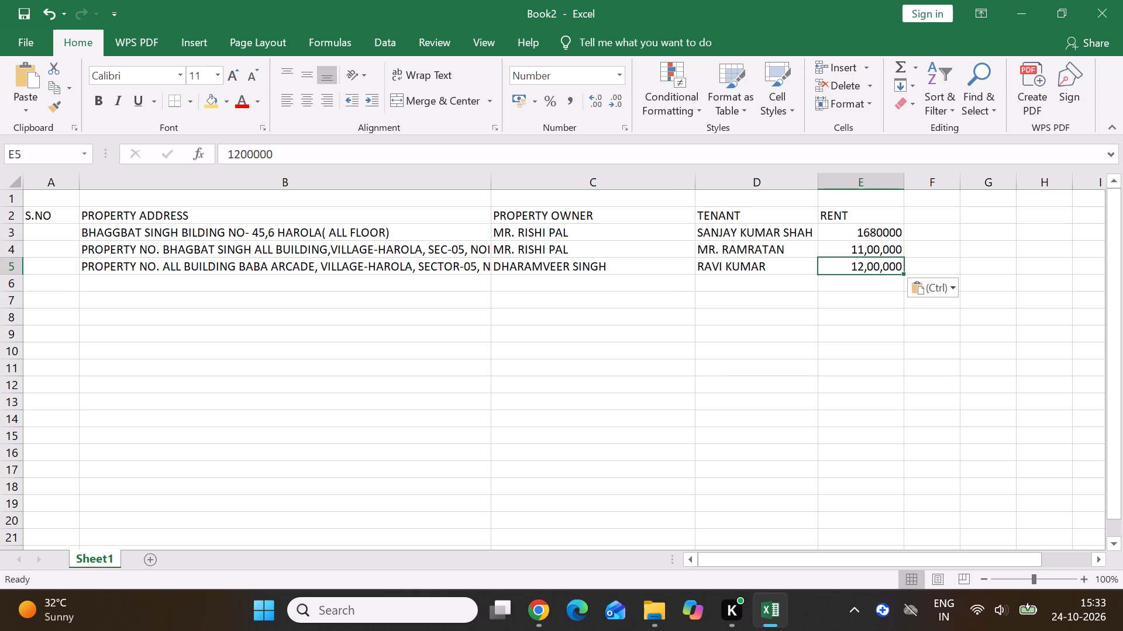
{"action": "left_click", "coordinate": [571, 346]}
Skim the remaining clauses of Document 245 and open Document 246 from the RENT AGGREMENTS folder.
{"action": "left_click", "coordinate": [534, 605]}
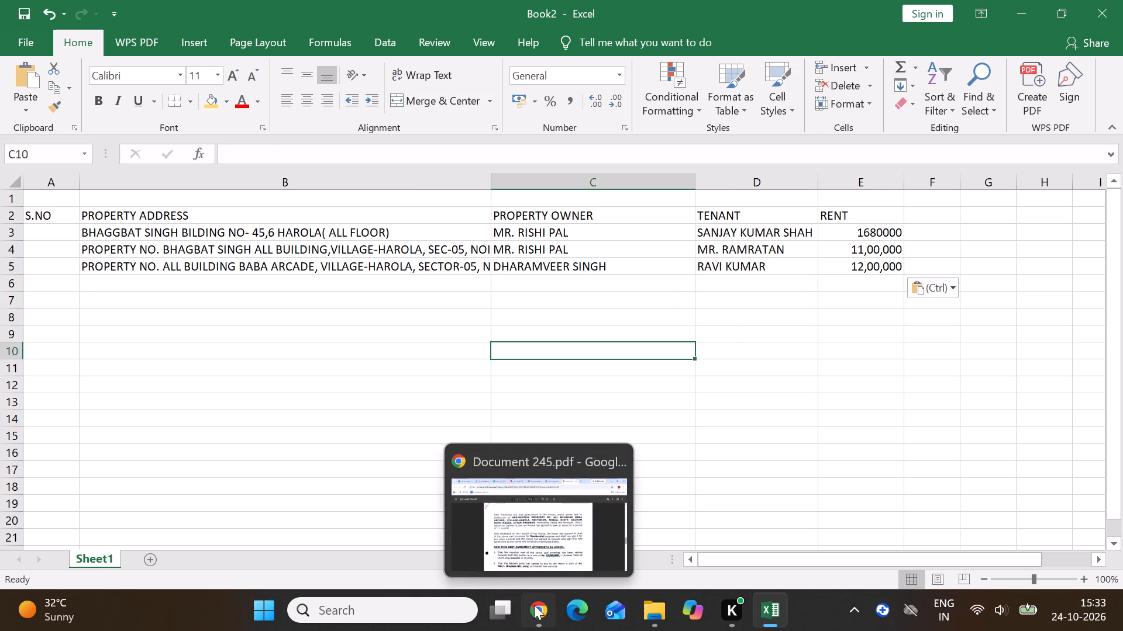
{"action": "scroll", "coordinate": [623, 424], "scroll_direction": "down", "scroll_amount": 18}
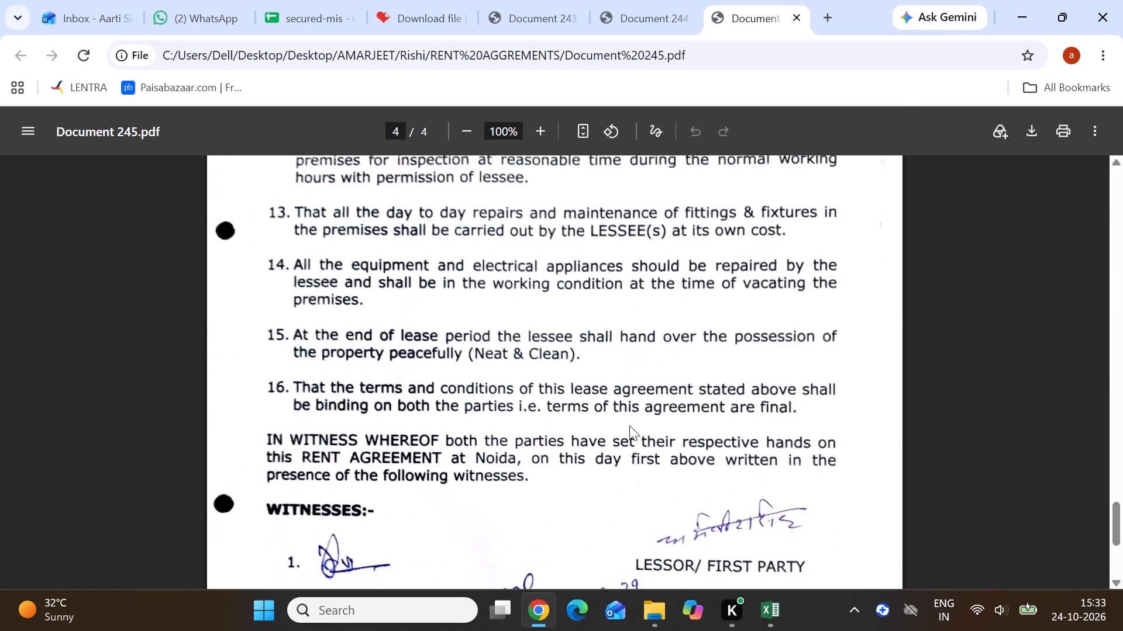
{"action": "scroll", "coordinate": [629, 425], "scroll_direction": "down", "scroll_amount": 1}
{"action": "left_click", "coordinate": [1025, 20]}
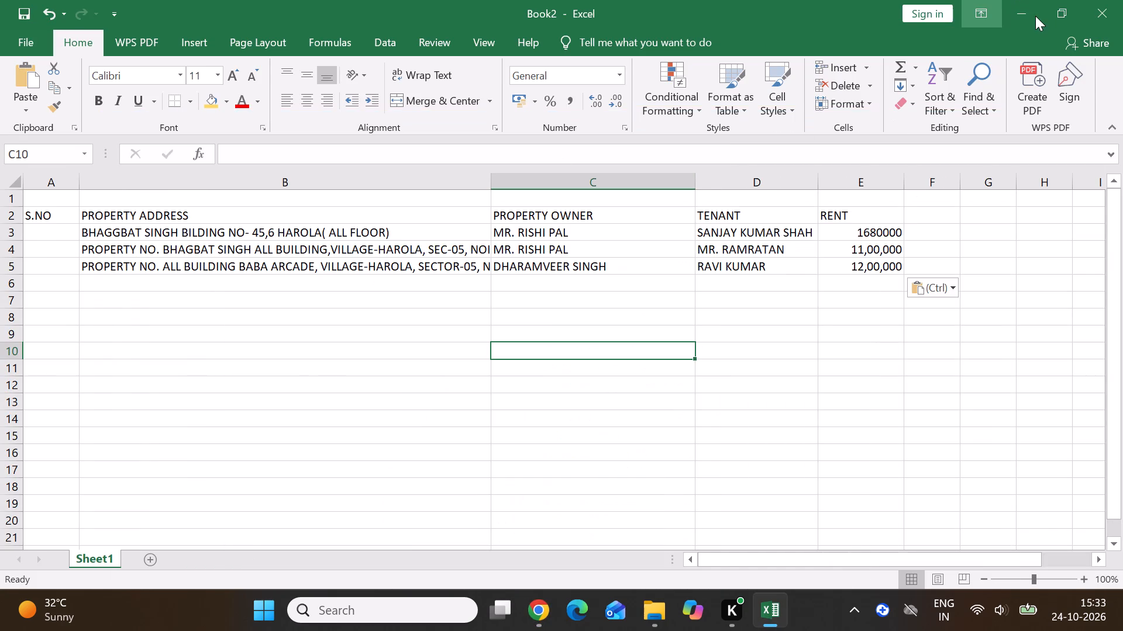
{"action": "left_click", "coordinate": [1035, 16]}
{"action": "double_click", "coordinate": [241, 258]}
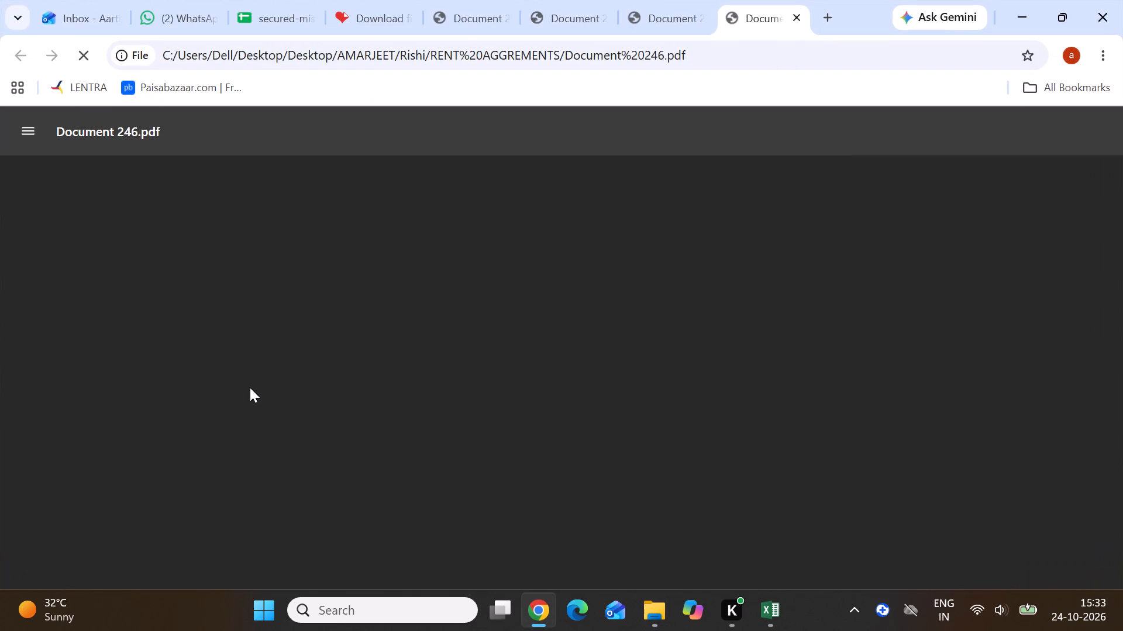
Copy the handwritten lessor's name, without parentage, from the first page of Document 246 into C6 of the Excel sheet.
{"action": "scroll", "coordinate": [494, 308], "scroll_direction": "down", "scroll_amount": 6}
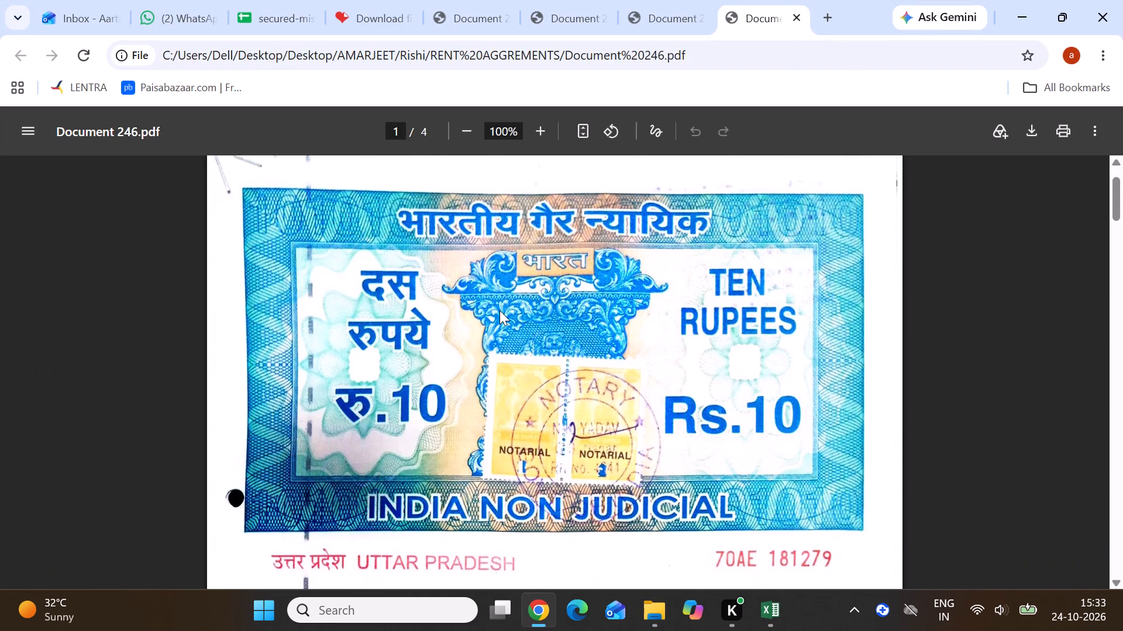
{"action": "scroll", "coordinate": [425, 262], "scroll_direction": "up", "scroll_amount": 1}
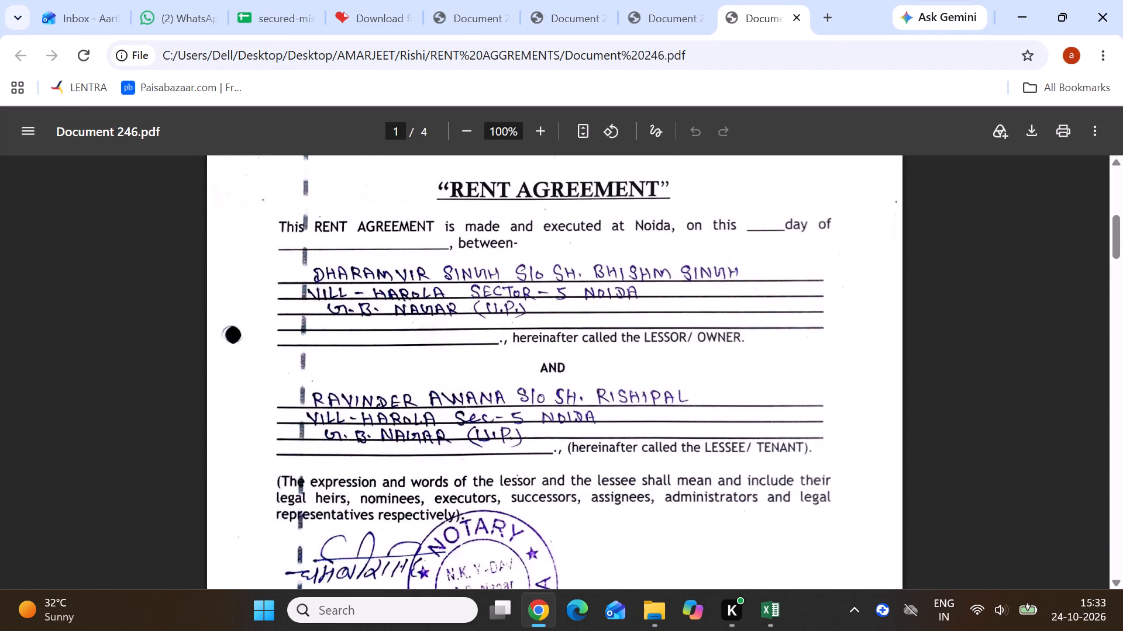
{"action": "left_click_drag", "start_coordinate": [504, 274], "coordinate": [309, 268]}
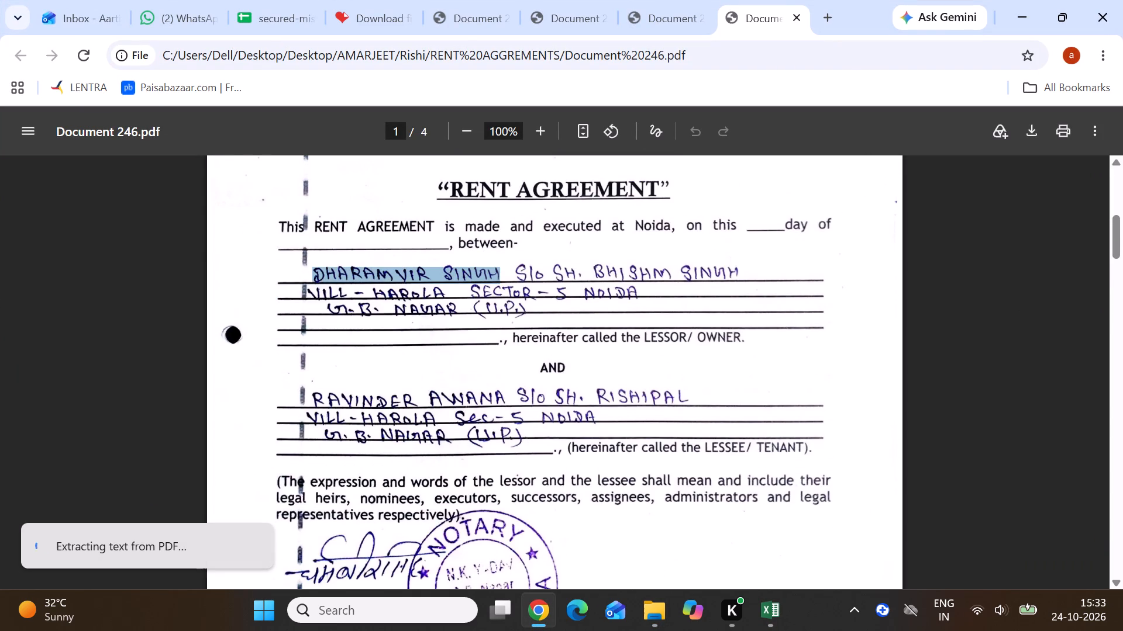
{"action": "key", "text": "ctrl+c"}
{"action": "left_click", "coordinate": [1019, 9]}
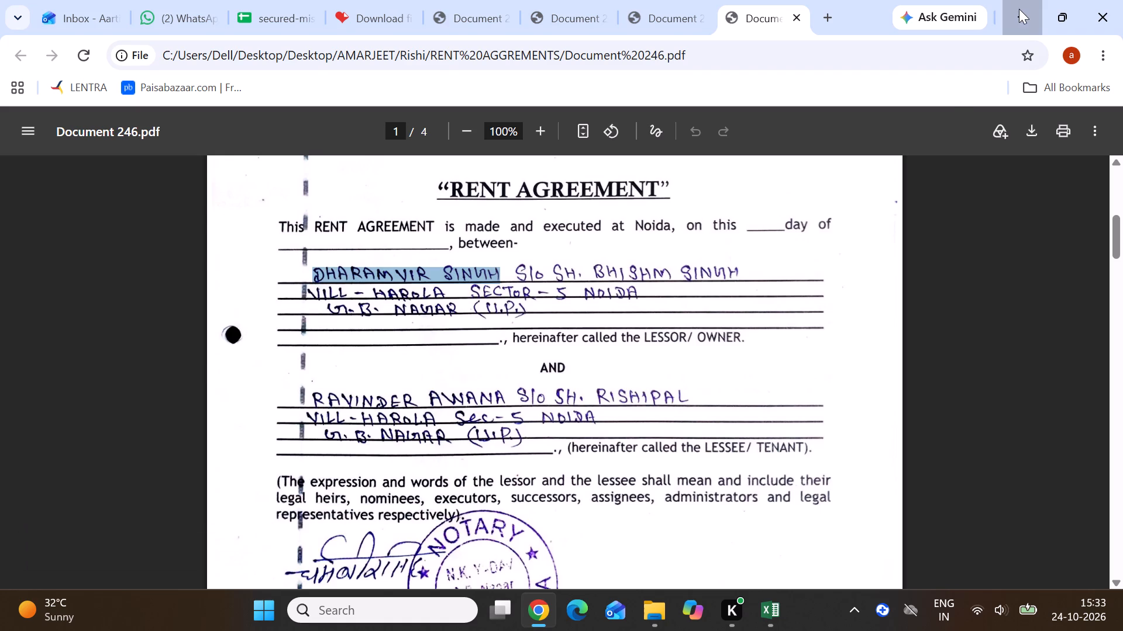
{"action": "left_click", "coordinate": [538, 607]}
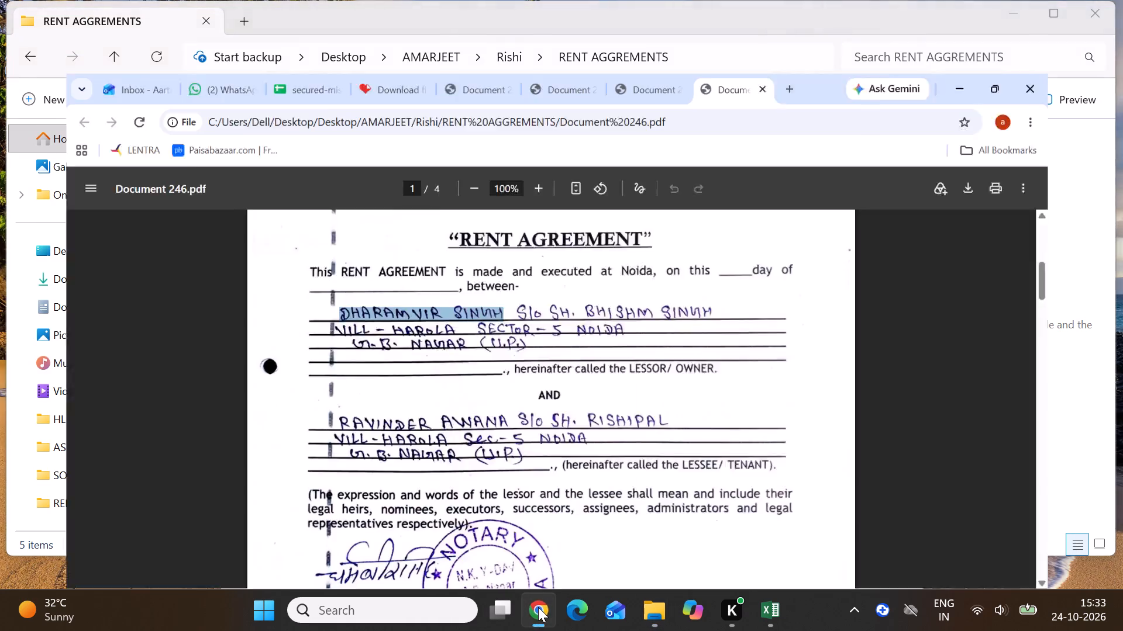
{"action": "left_click", "coordinate": [774, 616]}
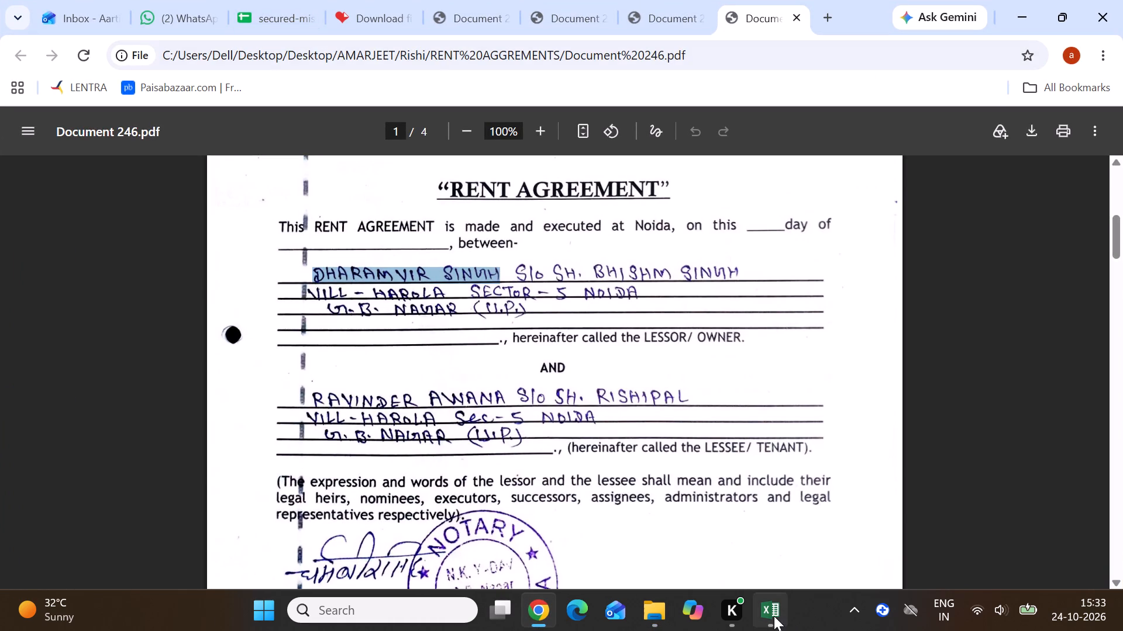
{"action": "left_click", "coordinate": [180, 283]}
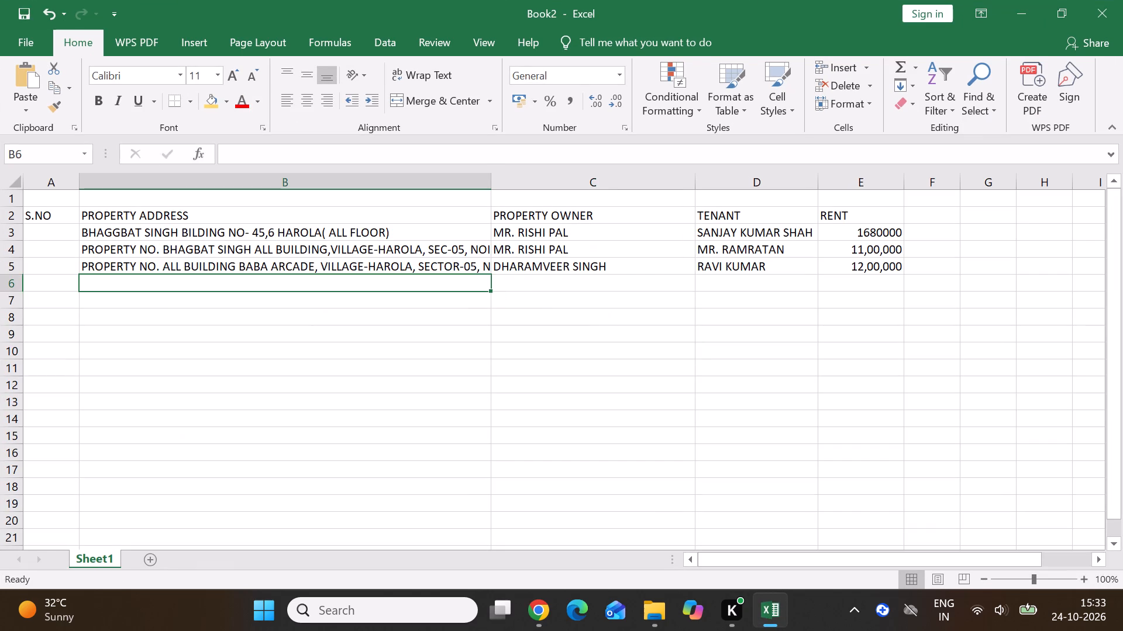
{"action": "left_click", "coordinate": [567, 285]}
{"action": "key", "text": "ctrl+v"}
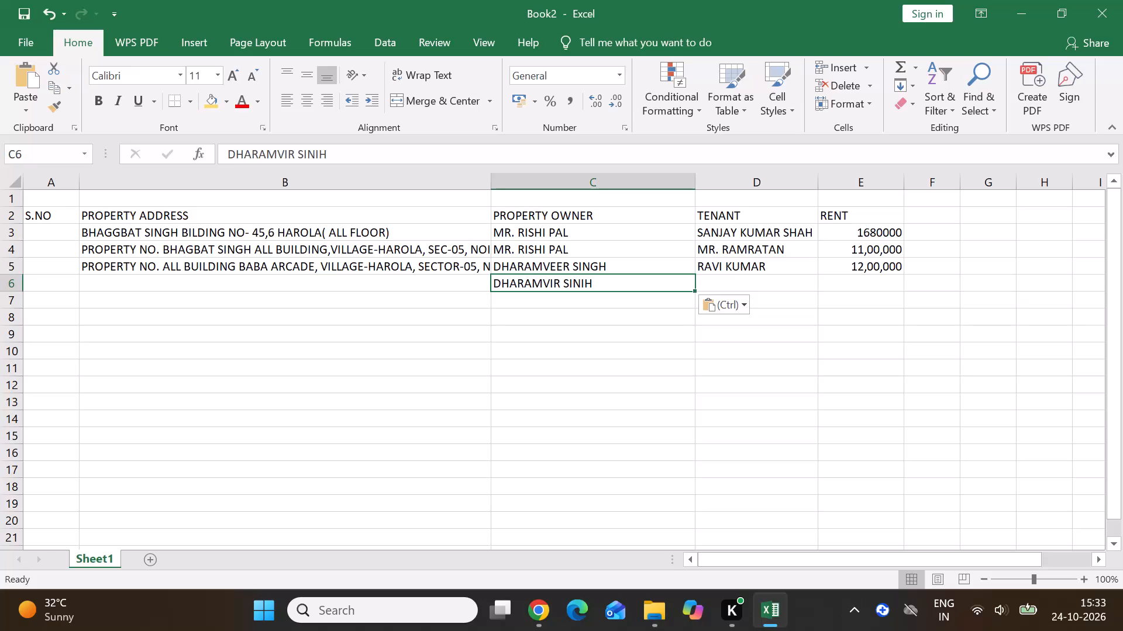
{"action": "left_click", "coordinate": [608, 393]}
Copy the handwritten lessee's name, without parentage, from the first page of Document 246 into D6 of the Excel sheet.
{"action": "left_click", "coordinate": [540, 615]}
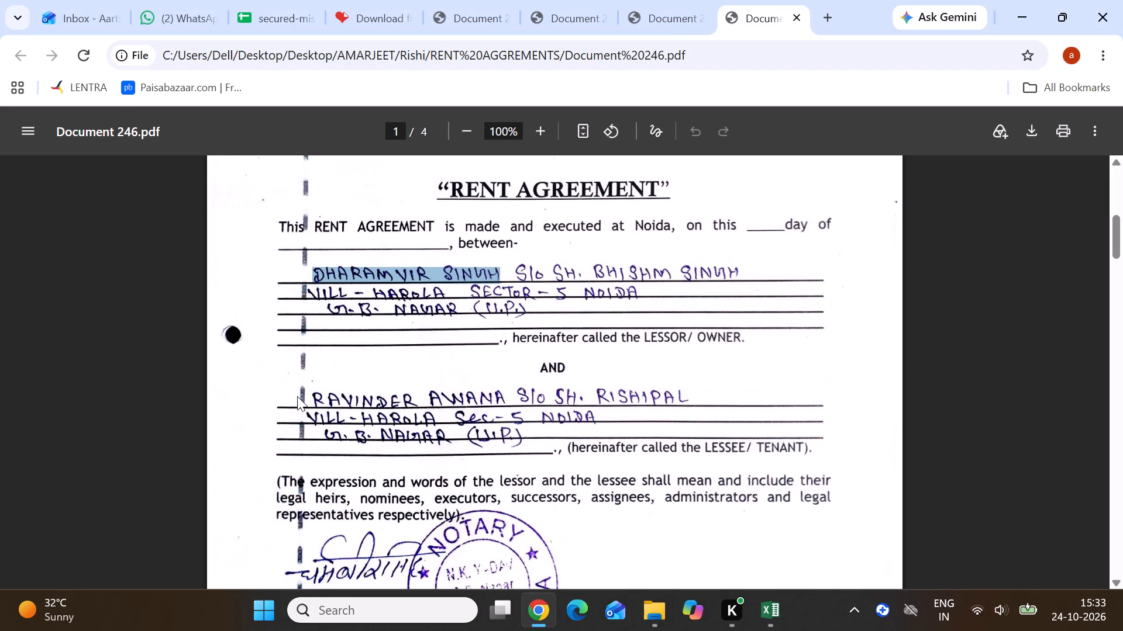
{"action": "left_click_drag", "start_coordinate": [309, 396], "coordinate": [507, 396]}
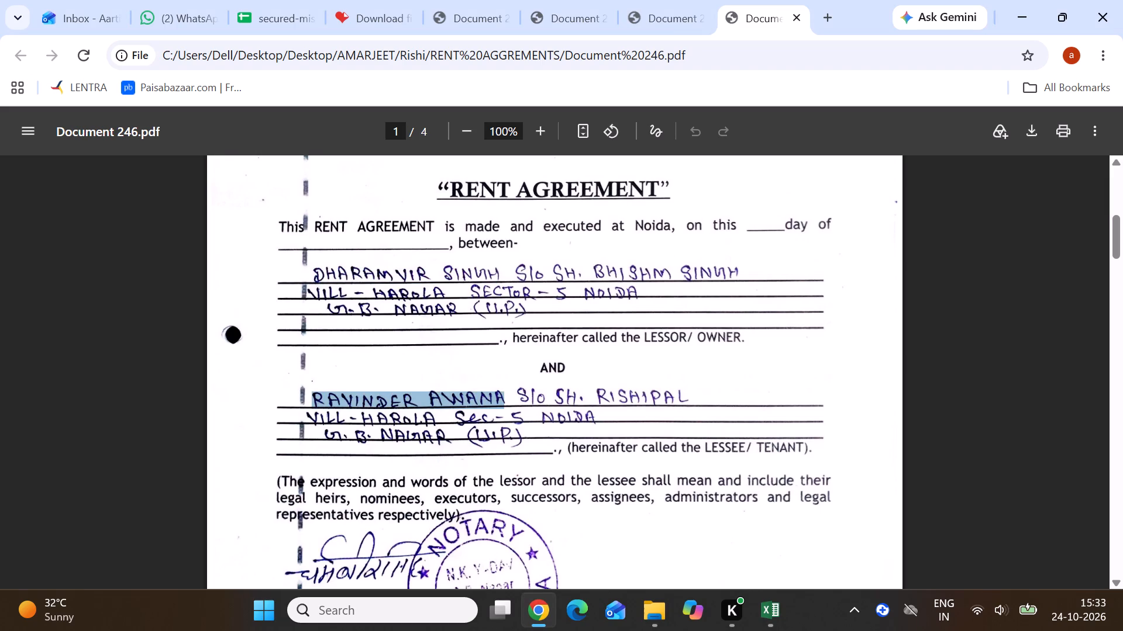
{"action": "key", "text": "ctrl+c"}
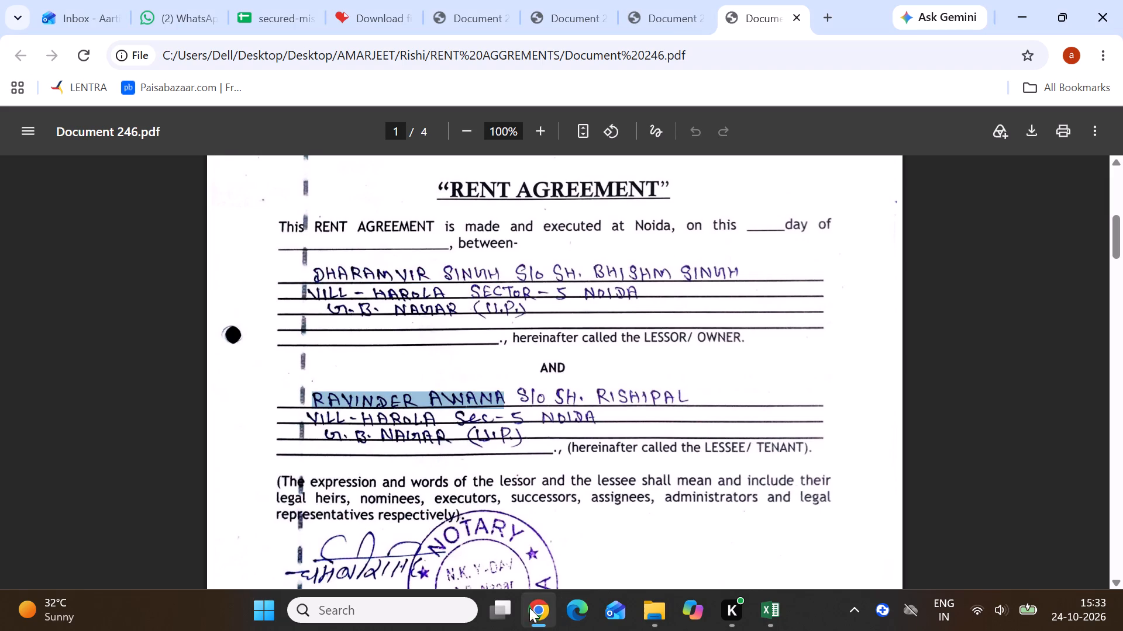
{"action": "left_click", "coordinate": [525, 608]}
{"action": "left_click", "coordinate": [766, 287]}
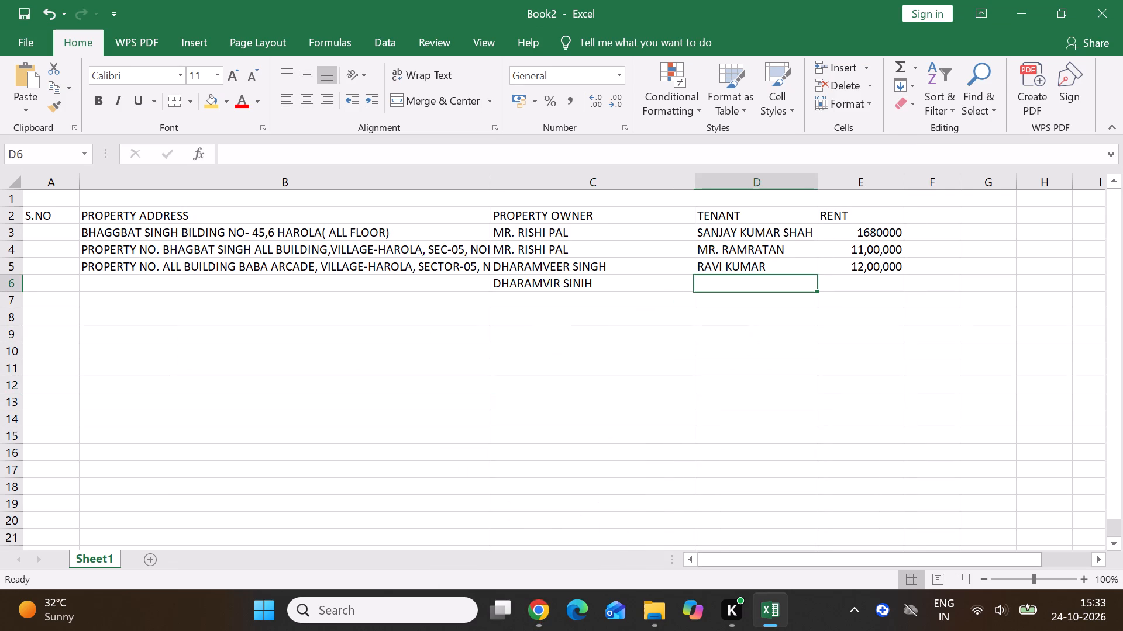
{"action": "key", "text": "ctrl+v"}
{"action": "left_click", "coordinate": [664, 315]}
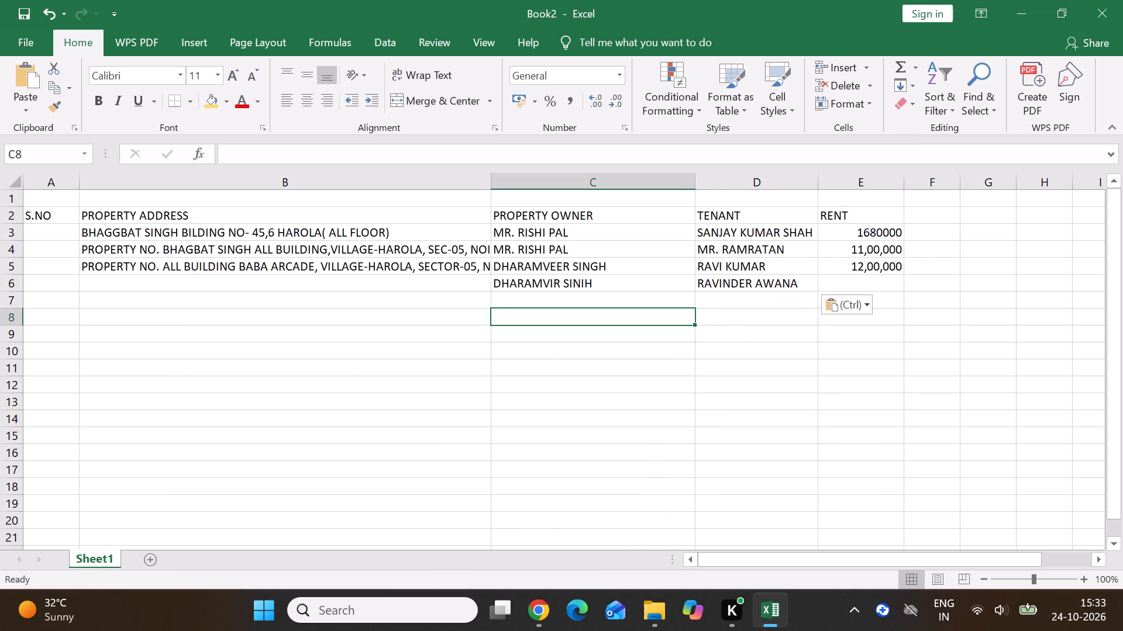
Copy the first handwritten line of the property address on page 2 of Document 246 into B6 of the Excel sheet.
{"action": "left_click", "coordinate": [435, 285]}
{"action": "left_click", "coordinate": [539, 611]}
{"action": "scroll", "coordinate": [472, 457], "scroll_direction": "down", "scroll_amount": 3}
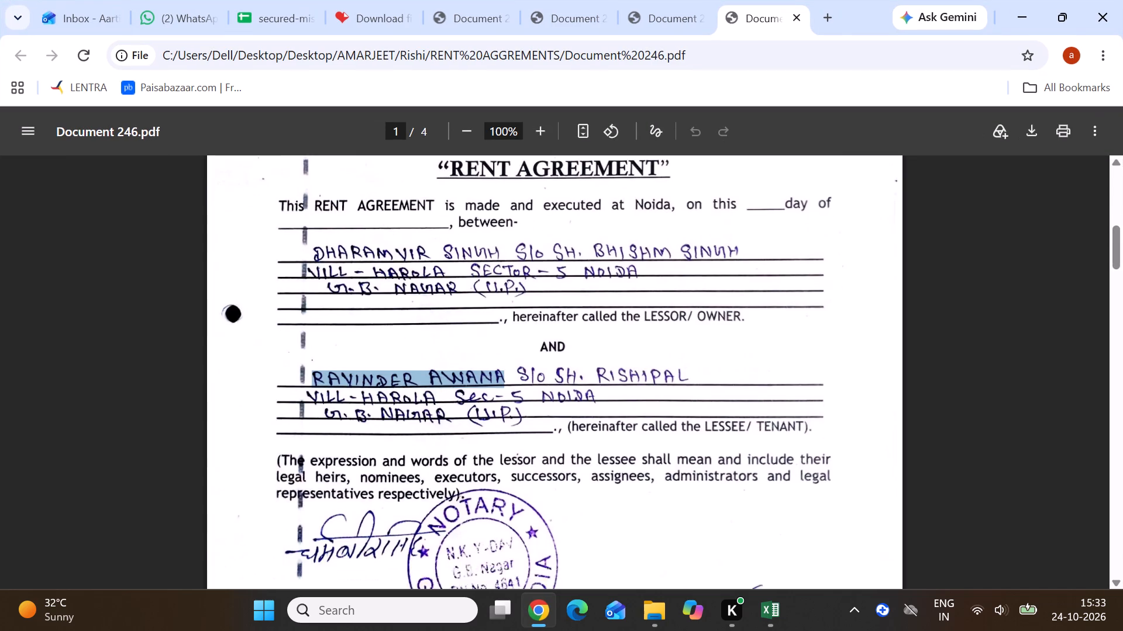
{"action": "scroll", "coordinate": [477, 458], "scroll_direction": "down", "scroll_amount": 4}
{"action": "scroll", "coordinate": [480, 449], "scroll_direction": "up", "scroll_amount": 2}
{"action": "left_click_drag", "start_coordinate": [281, 385], "coordinate": [321, 385]}
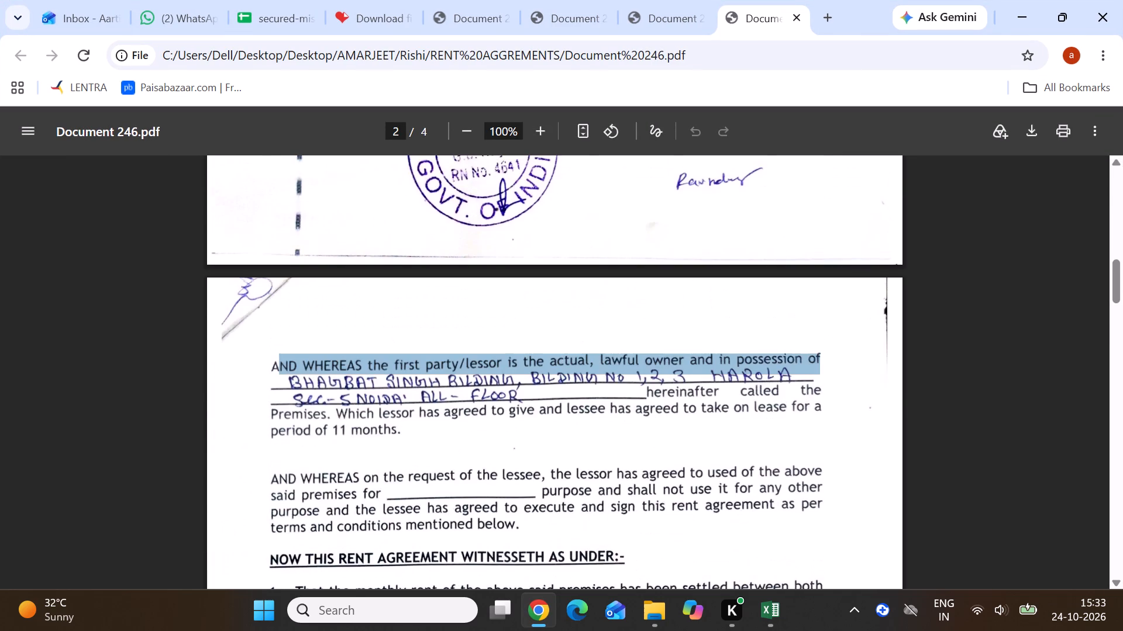
{"action": "left_click_drag", "start_coordinate": [321, 385], "coordinate": [535, 385]}
{"action": "left_click", "coordinate": [554, 393]}
{"action": "left_click_drag", "start_coordinate": [292, 387], "coordinate": [531, 389]}
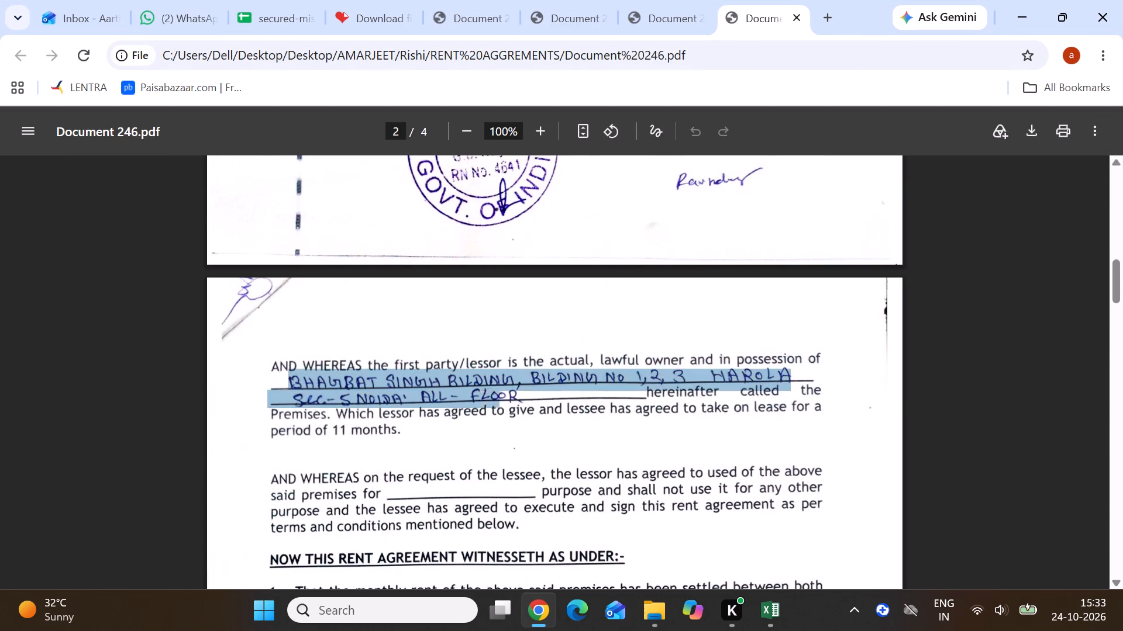
{"action": "left_click_drag", "start_coordinate": [531, 389], "coordinate": [793, 369]}
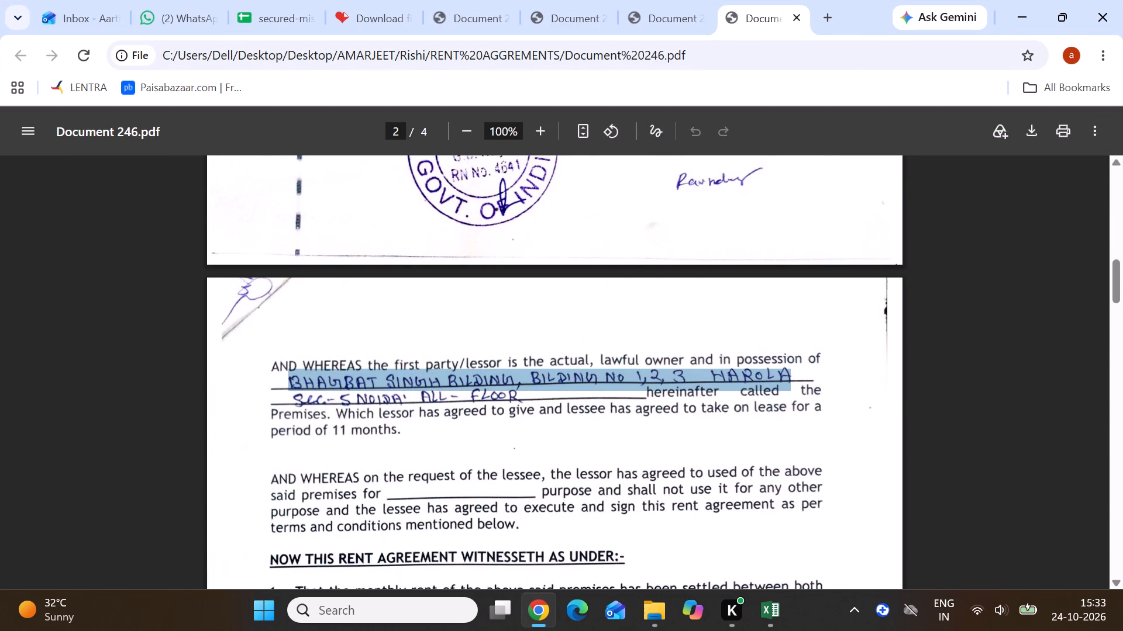
{"action": "key", "text": "ctrl+c"}
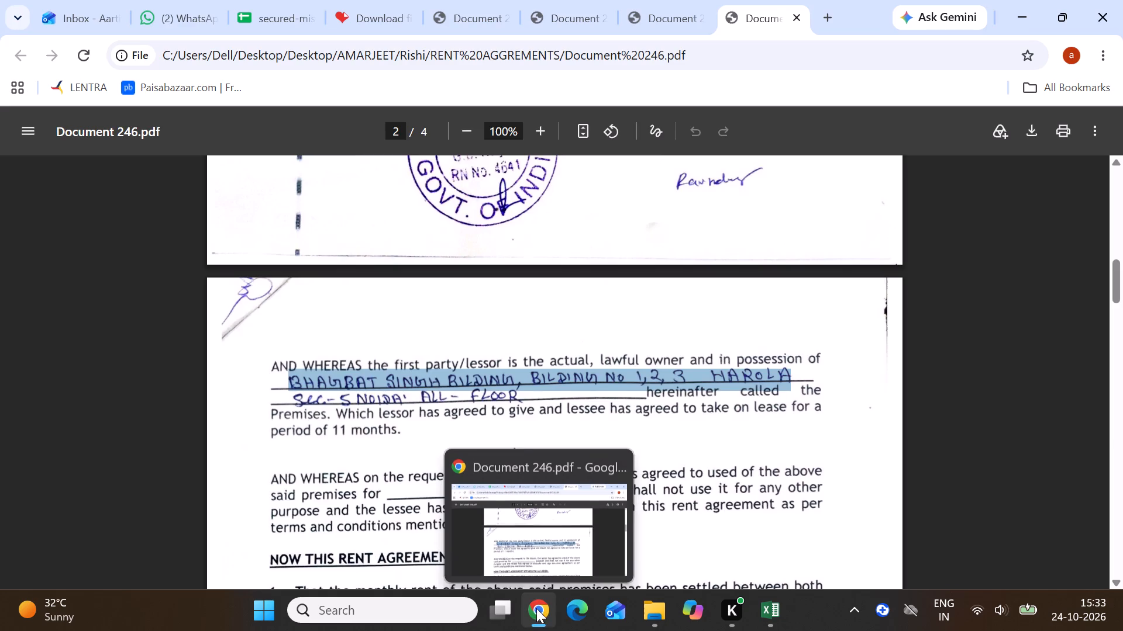
{"action": "left_click", "coordinate": [536, 608]}
{"action": "left_click", "coordinate": [248, 287]}
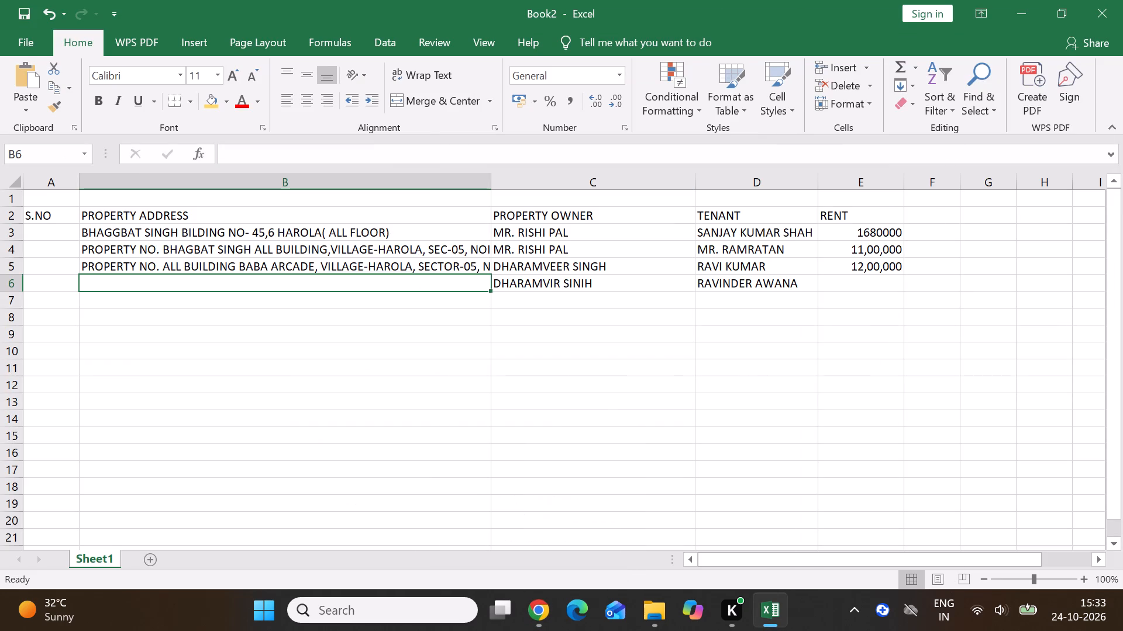
{"action": "key", "text": "ctrl+v"}
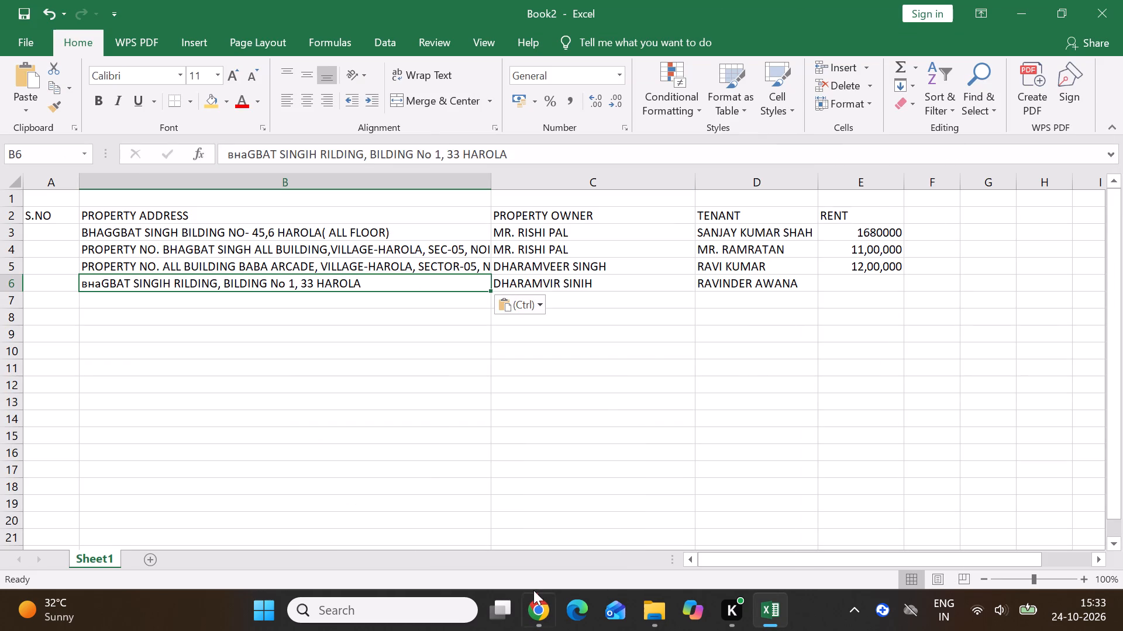
Correct the building numbers in the B6 property address to 1,2, 3, matching the scanned agreement.
{"action": "left_click", "coordinate": [536, 611]}
{"action": "left_click", "coordinate": [537, 610]}
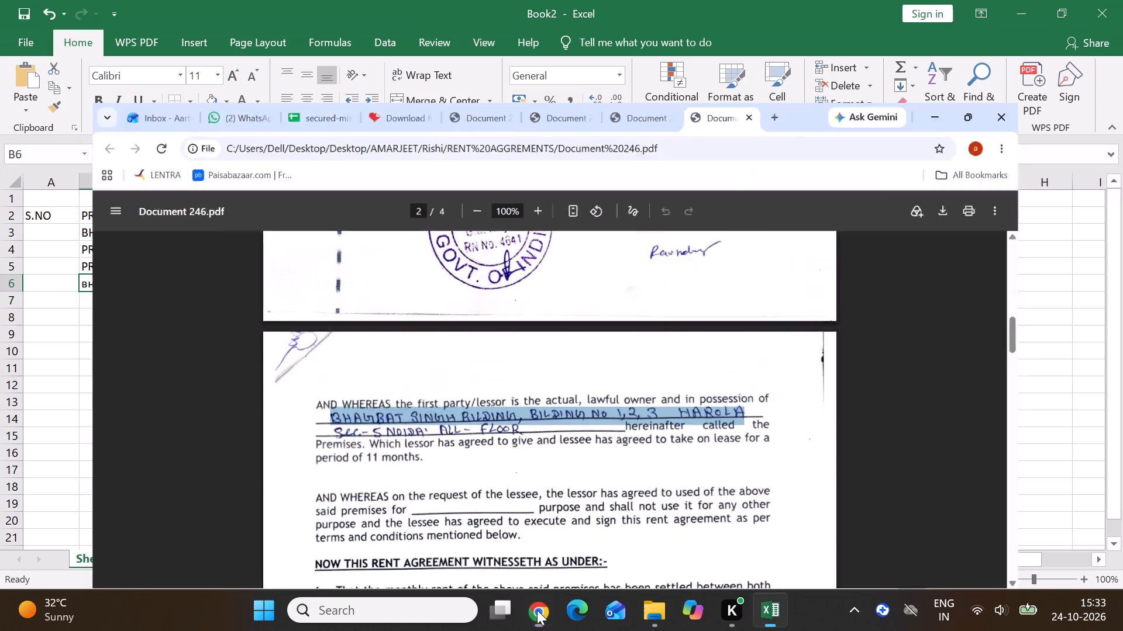
{"action": "double_click", "coordinate": [314, 282]}
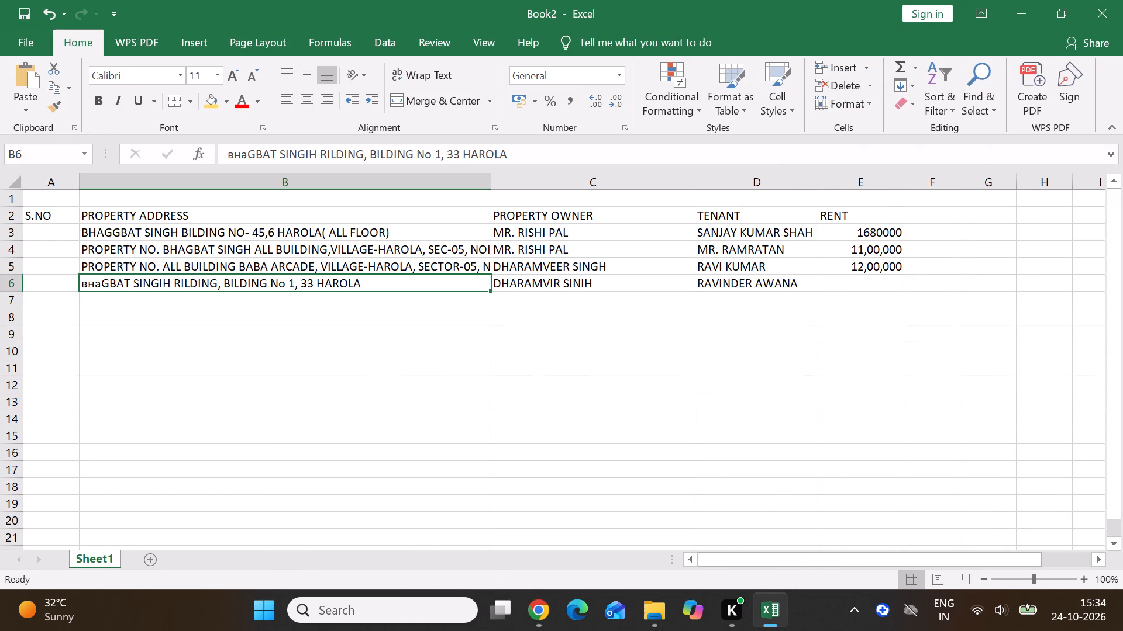
{"action": "key", "text": "BackSpace"}
{"action": "key", "text": "BackSpace"}
{"action": "key", "text": "BackSpace"}
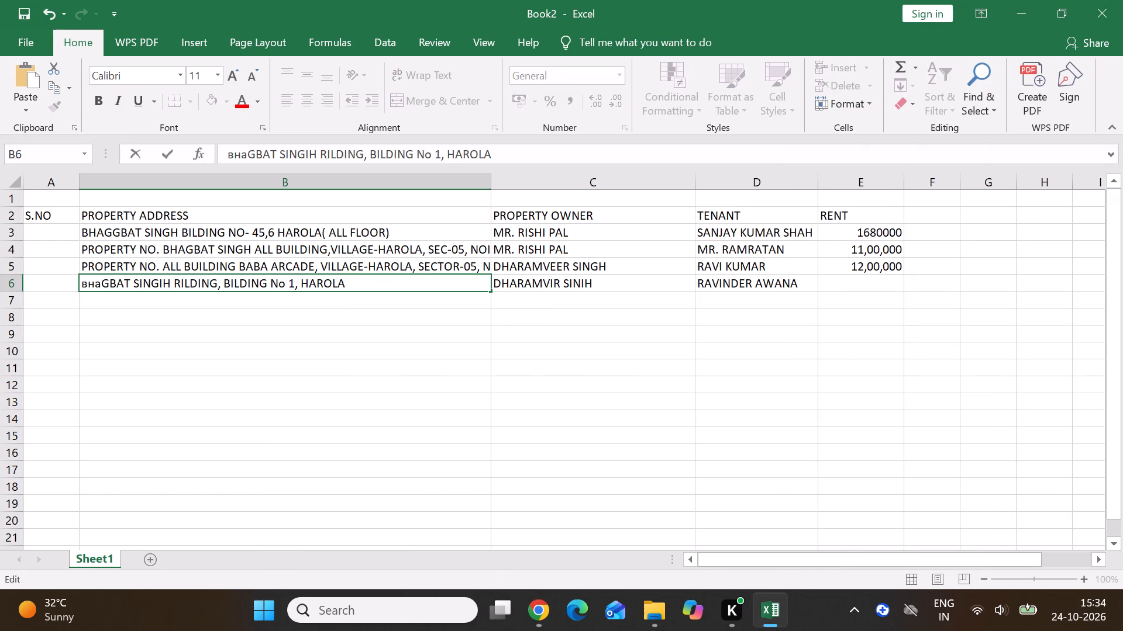
{"action": "type", "text": "2, 3"}
{"action": "scroll", "coordinate": [350, 265], "scroll_direction": "up", "scroll_amount": 2}
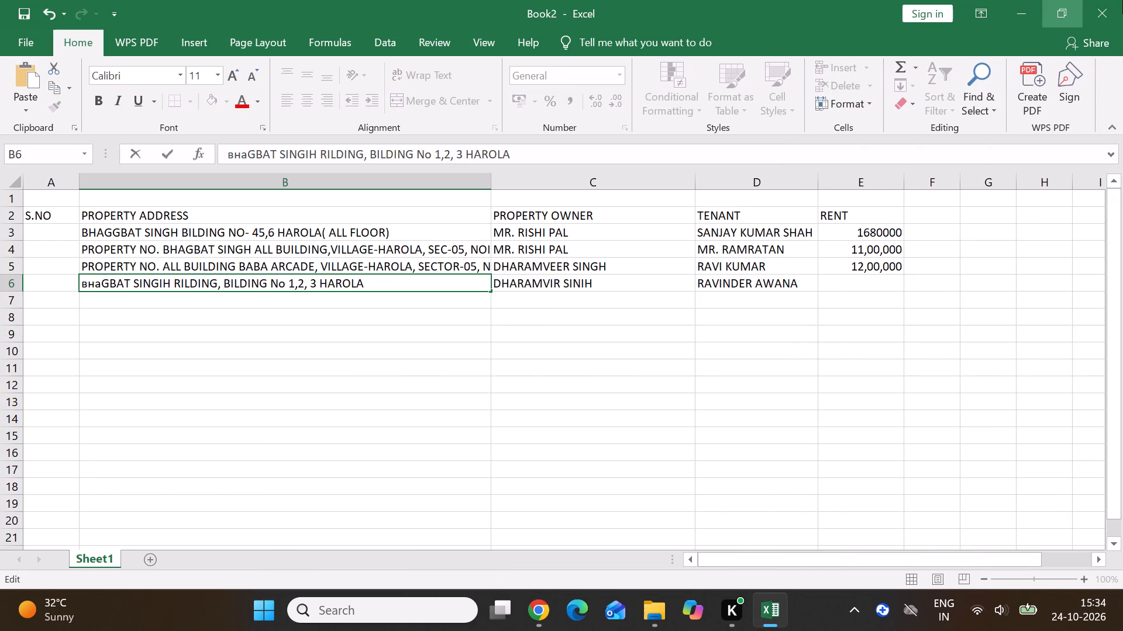
{"action": "left_click", "coordinate": [357, 377]}
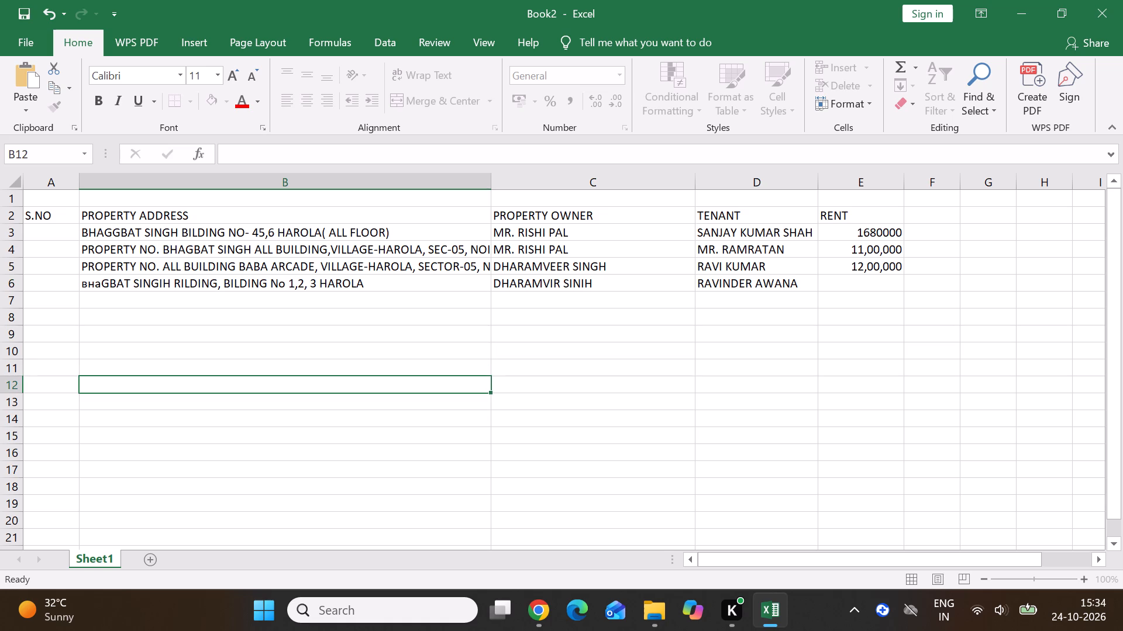
{"action": "left_click", "coordinate": [880, 283]}
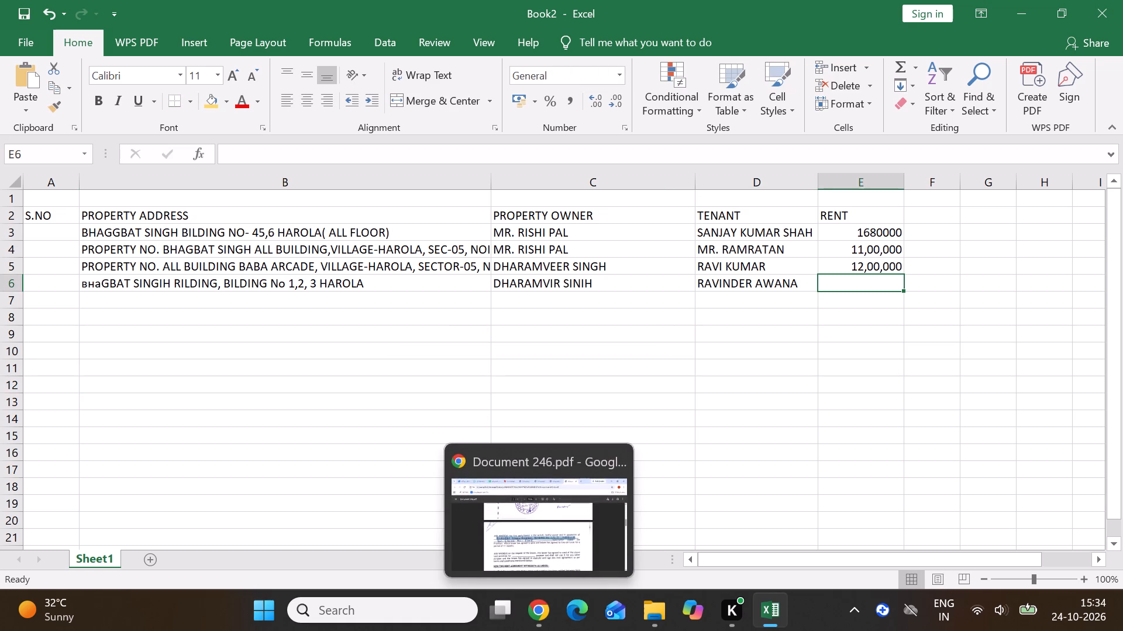
Correct the building numbers in the B3 property address to 4,5,6.
{"action": "double_click", "coordinate": [271, 230]}
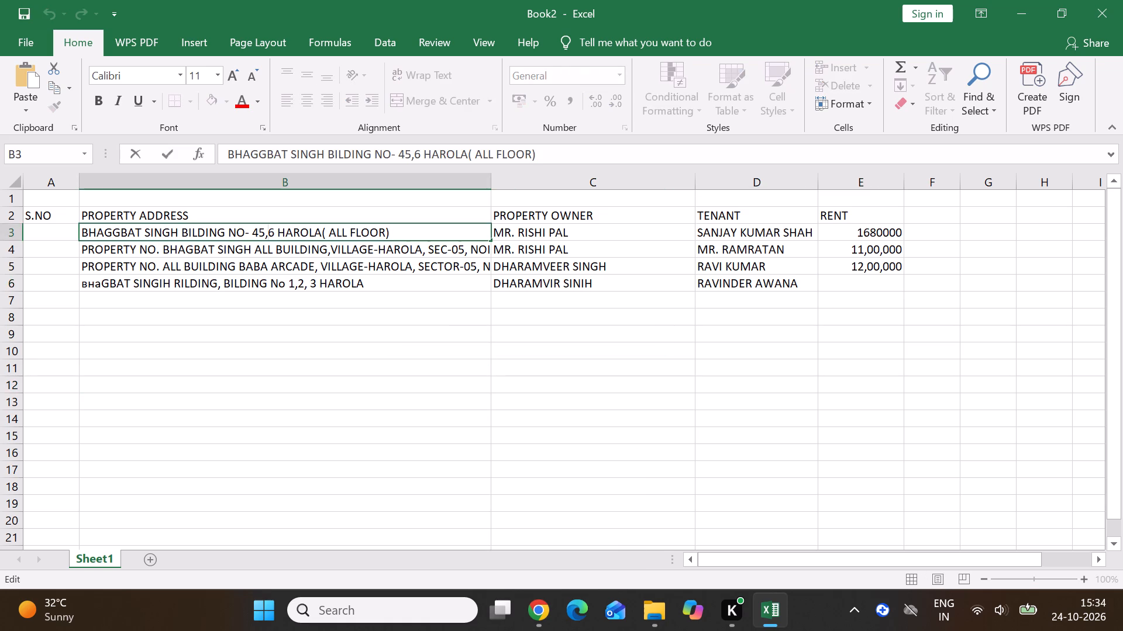
{"action": "left_click", "coordinate": [273, 231]}
{"action": "key", "text": "BackSpace"}
{"action": "key", "text": "BackSpace"}
{"action": "key", "text": "BackSpace"}
{"action": "key", "text": "BackSpace"}
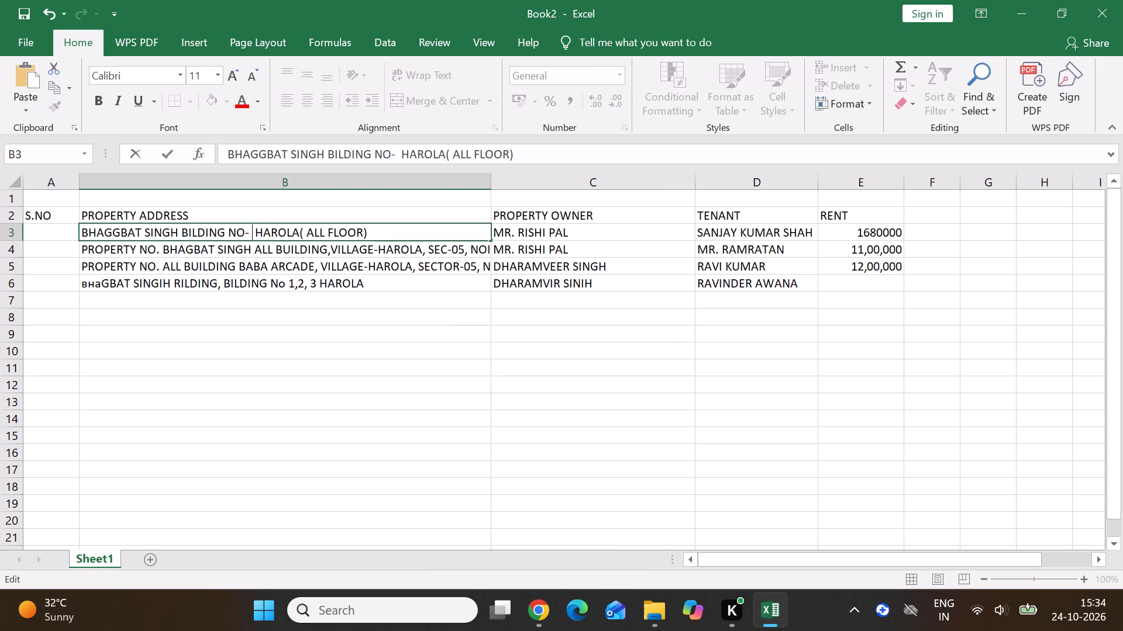
{"action": "type", "text": "4."}
{"action": "key", "text": "BackSpace"}
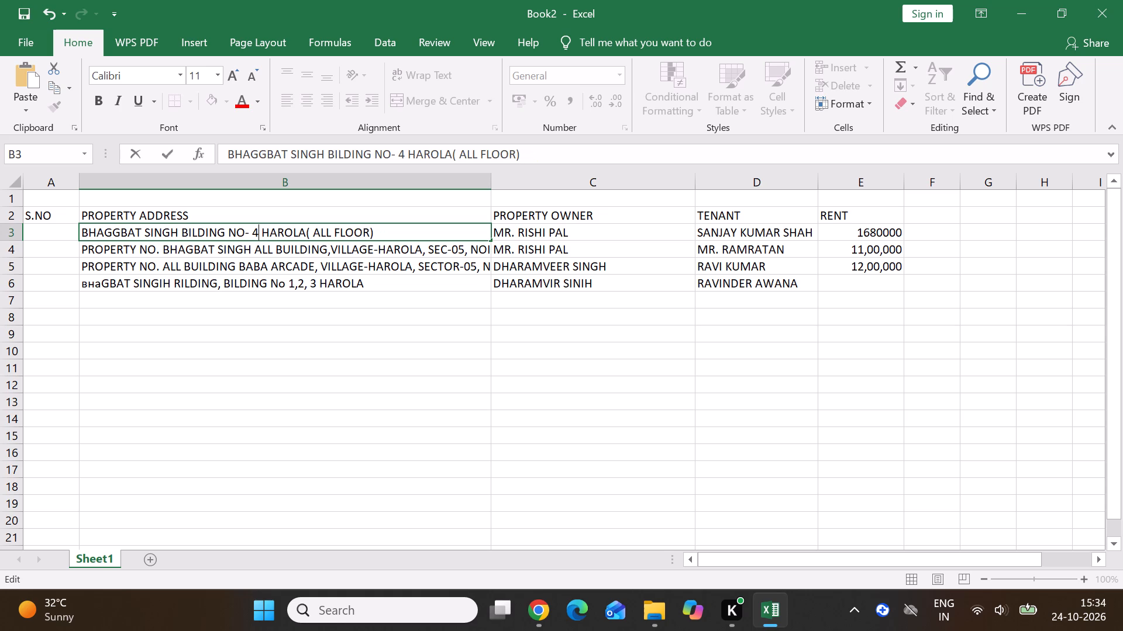
{"action": "type", "text": ",5,6"}
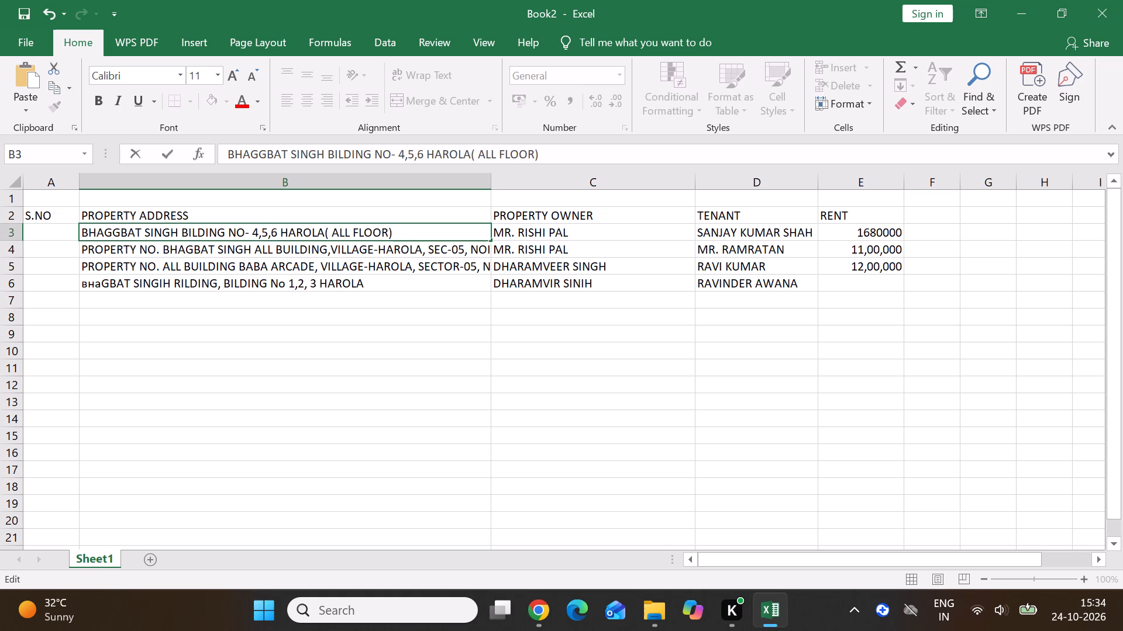
{"action": "left_click", "coordinate": [281, 339]}
{"action": "left_click", "coordinate": [542, 612]}
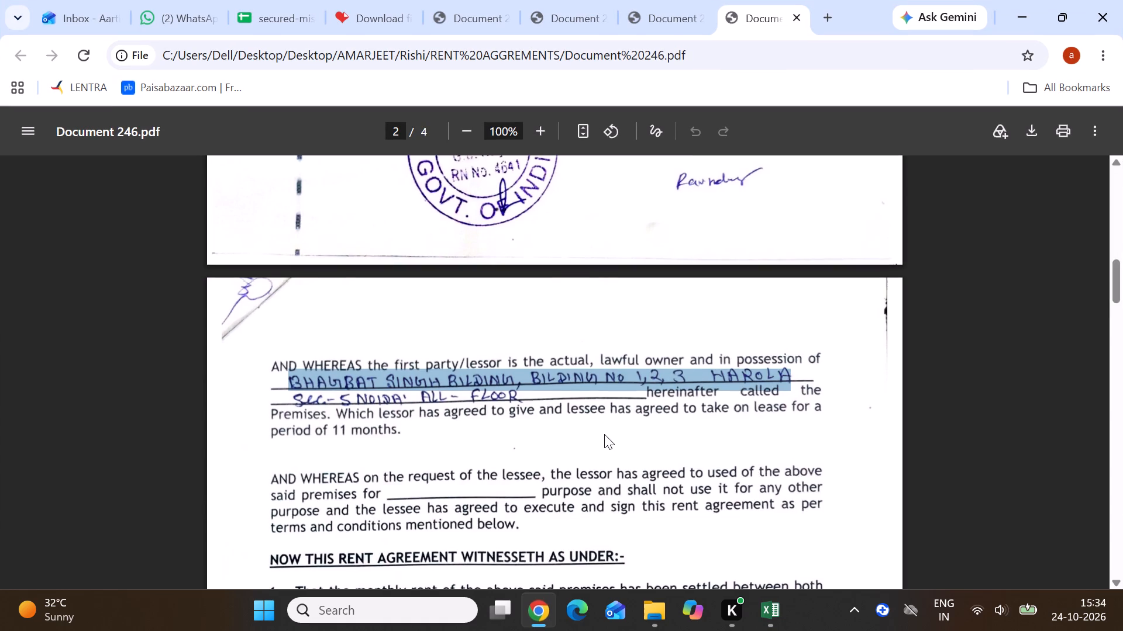
{"action": "scroll", "coordinate": [607, 434], "scroll_direction": "down", "scroll_amount": 2}
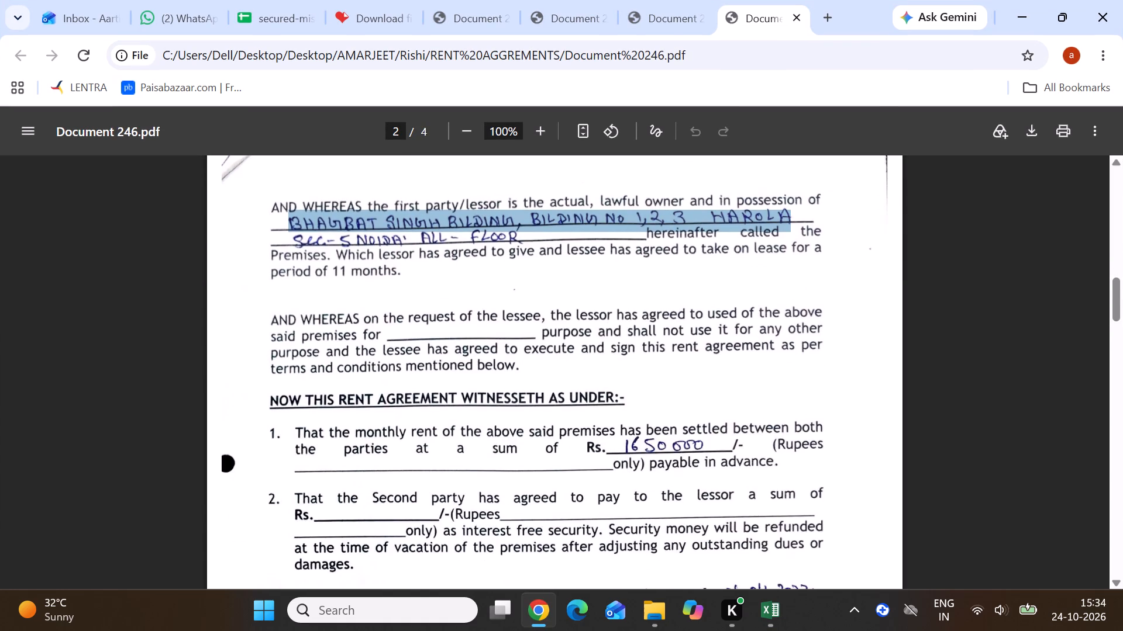
{"action": "left_click", "coordinate": [536, 610]}
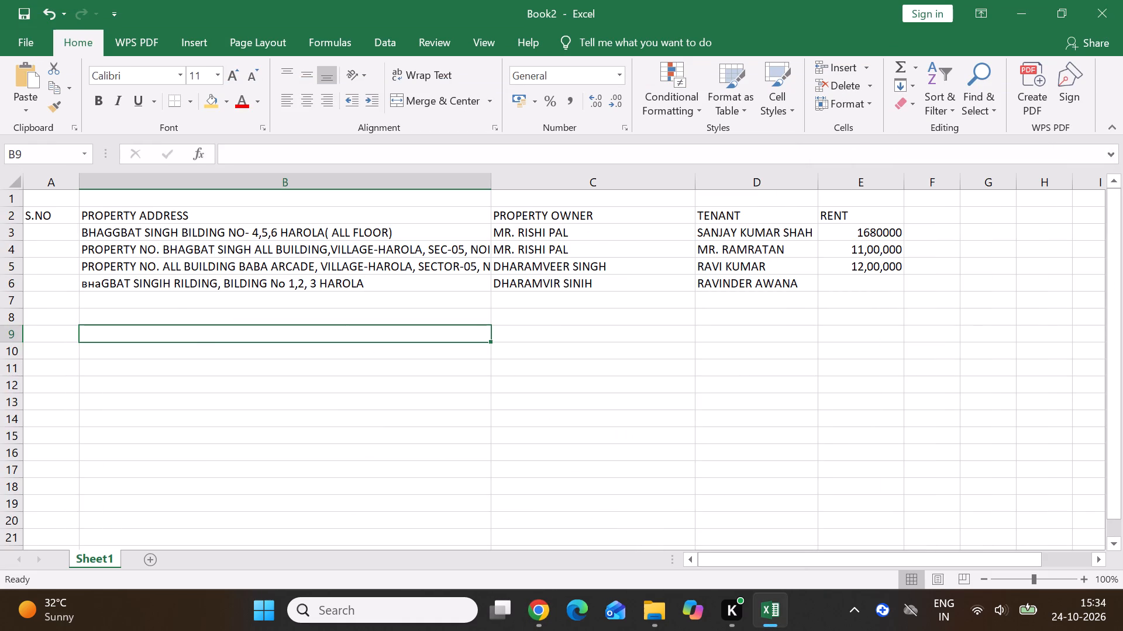
{"action": "double_click", "coordinate": [316, 282]}
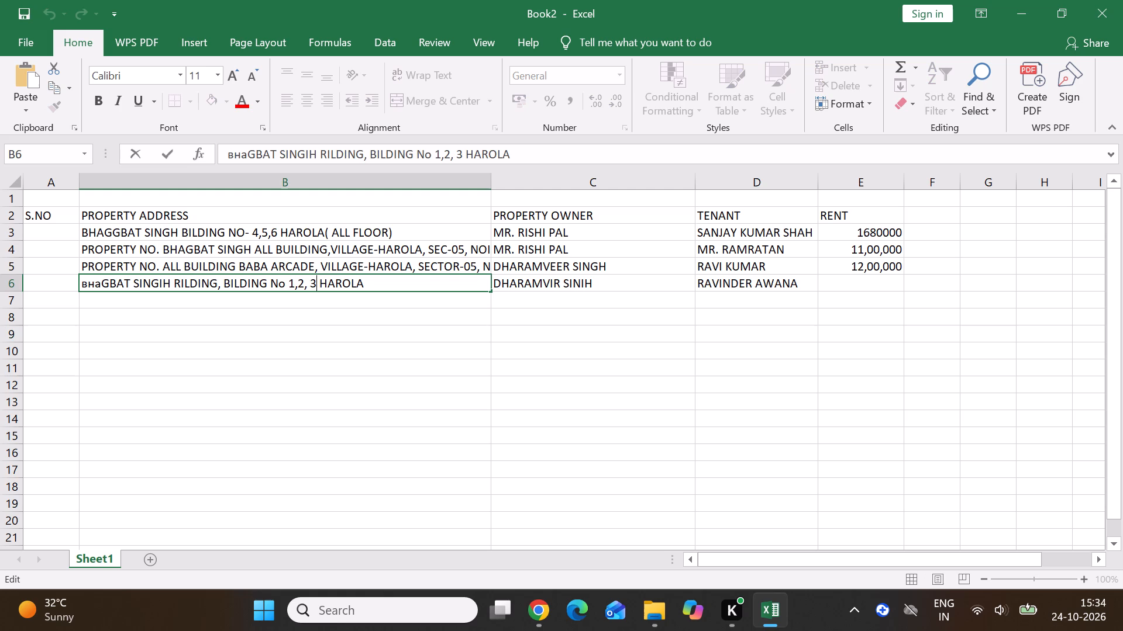
{"action": "key", "text": "space"}
{"action": "key", "text": "e"}
{"action": "key", "text": "BackSpace"}
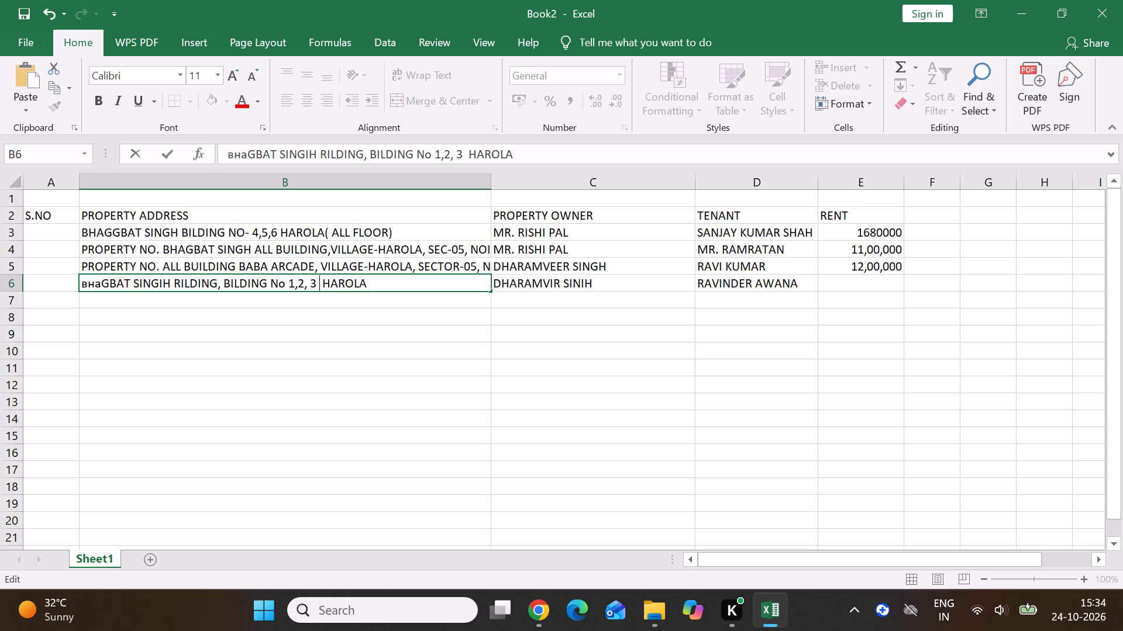
{"action": "type", "text": "SEC-"}
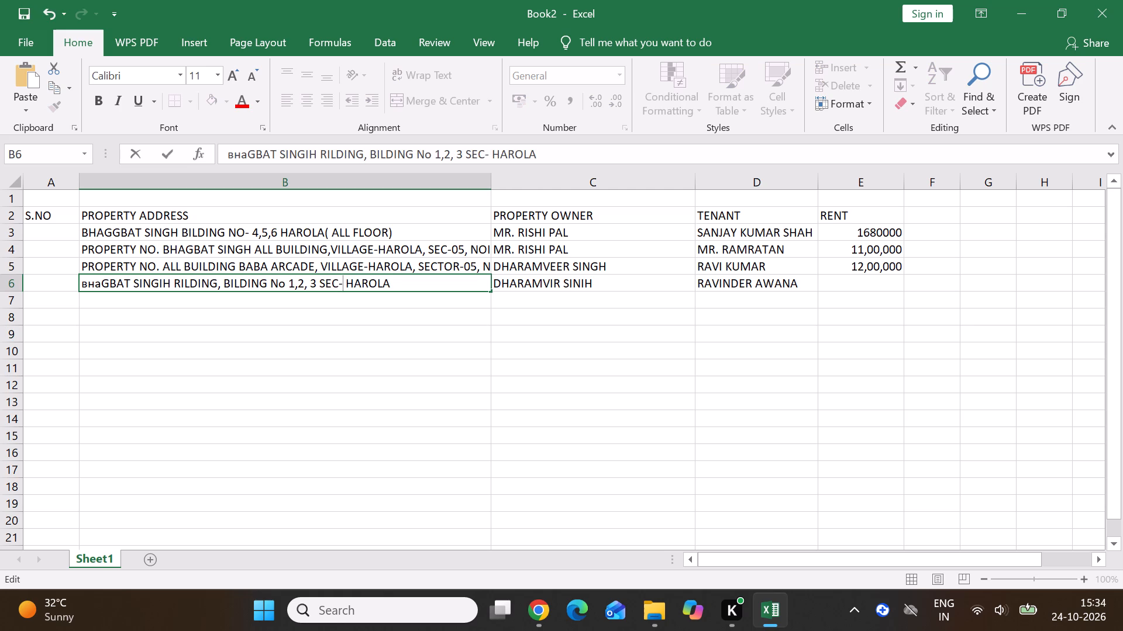
{"action": "key", "text": "5"}
{"action": "left_click", "coordinate": [378, 340]}
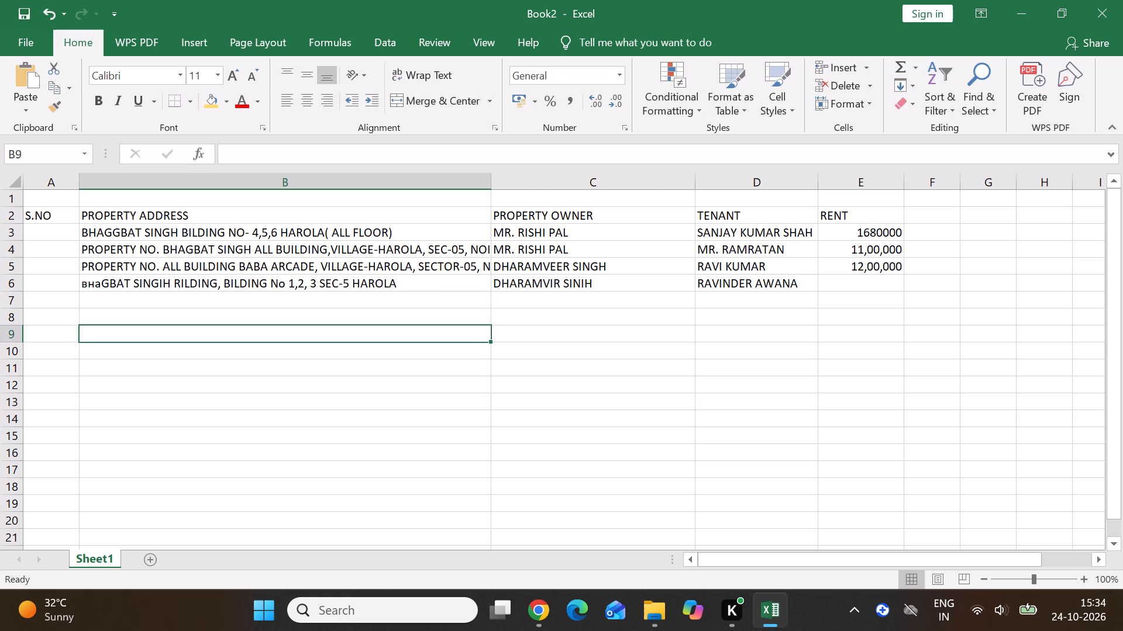
Copy the monthly rent figure 1650000 from clause 1 on page 2 of Document 246 into E6 of the Excel sheet.
{"action": "left_click", "coordinate": [534, 607]}
{"action": "scroll", "coordinate": [689, 420], "scroll_direction": "down", "scroll_amount": 4}
{"action": "scroll", "coordinate": [689, 420], "scroll_direction": "up", "scroll_amount": 3}
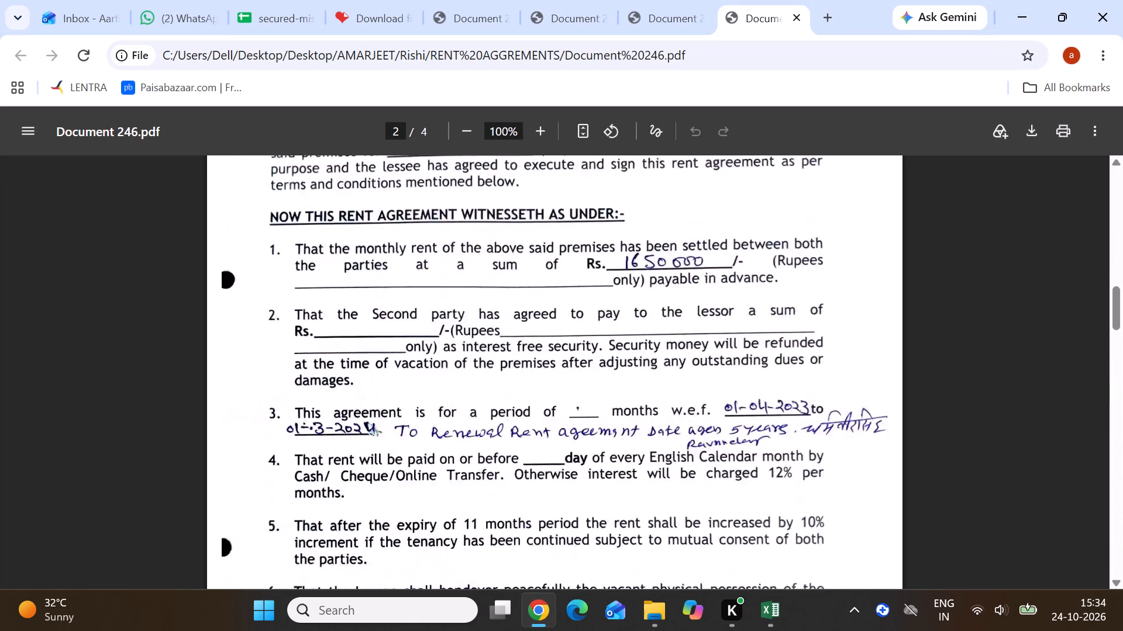
{"action": "left_click_drag", "start_coordinate": [625, 341], "coordinate": [715, 342]}
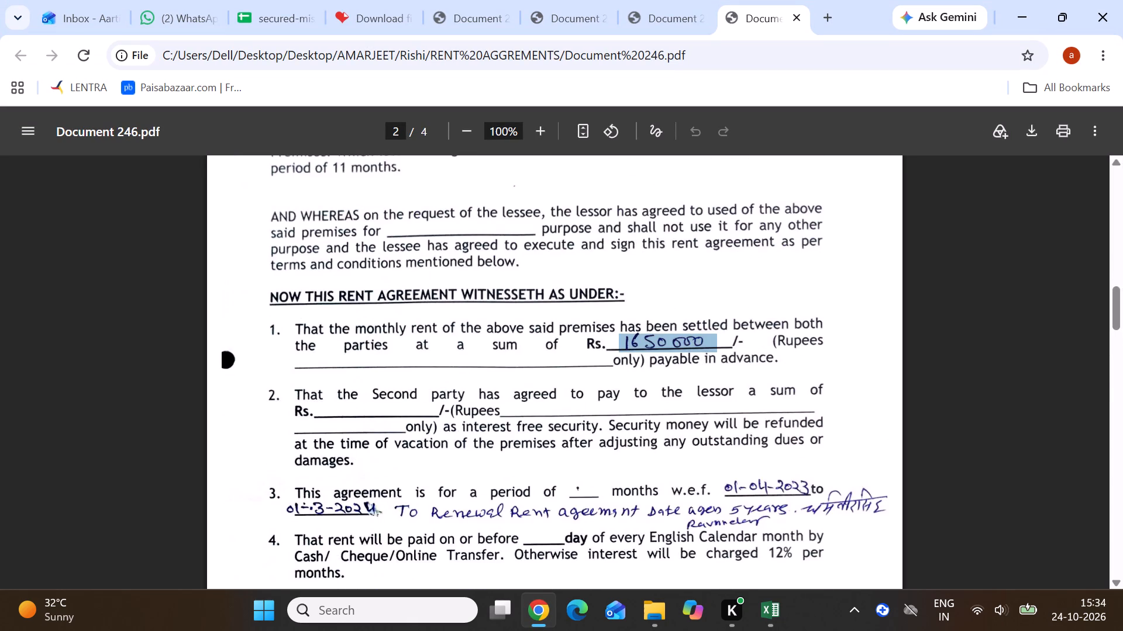
{"action": "key", "text": "ctrl+c"}
{"action": "left_click", "coordinate": [1018, 25]}
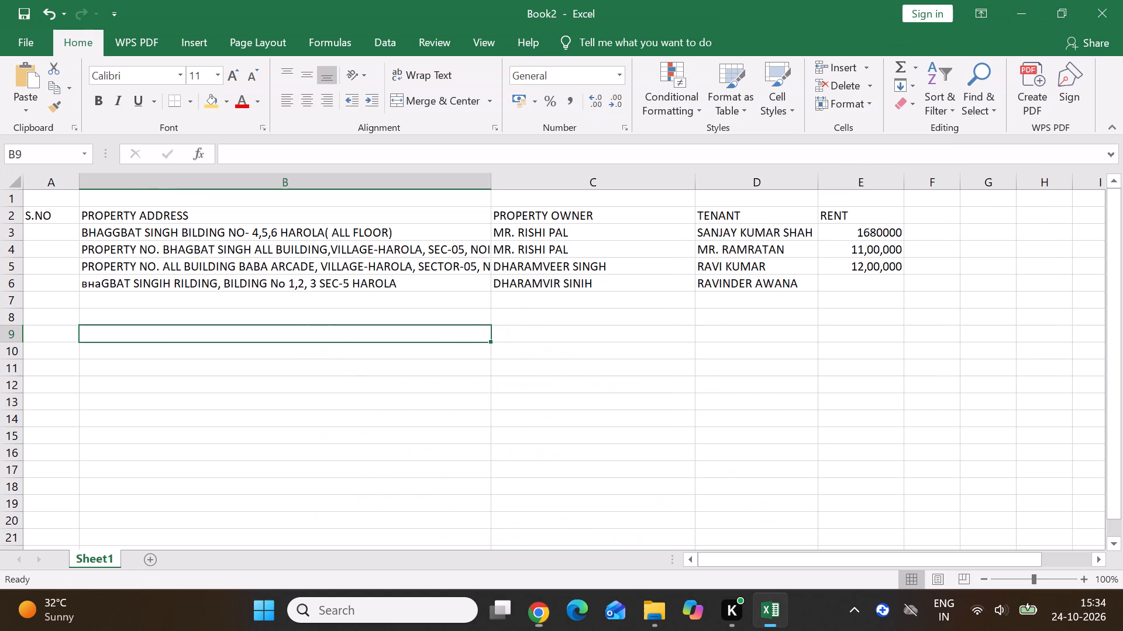
{"action": "left_click", "coordinate": [881, 284]}
{"action": "key", "text": "ctrl+v"}
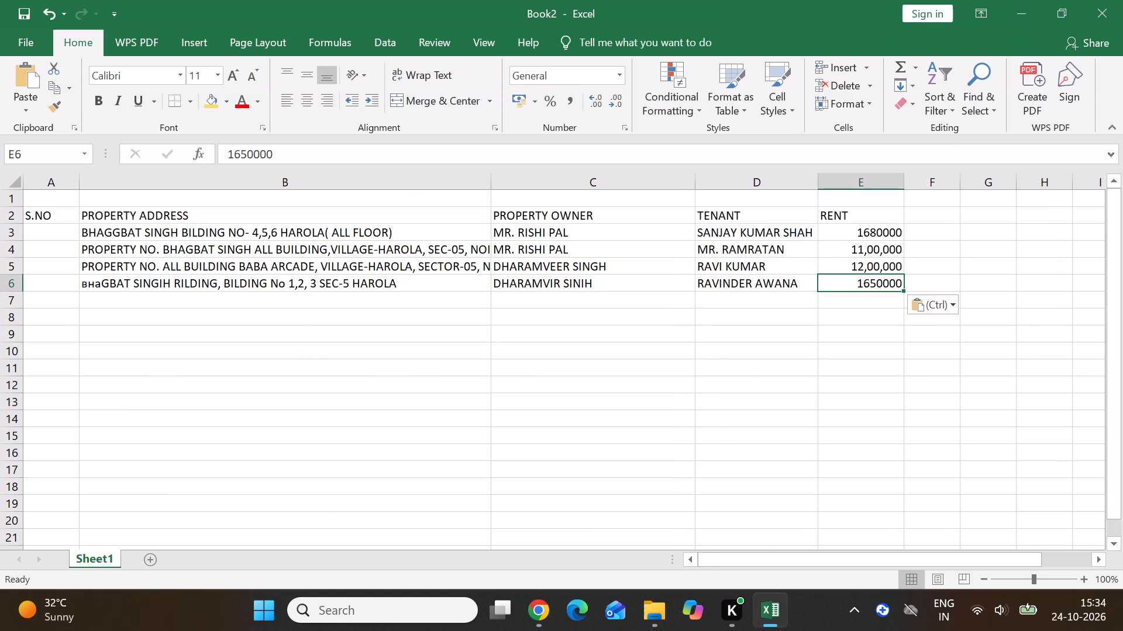
{"action": "left_click", "coordinate": [675, 449]}
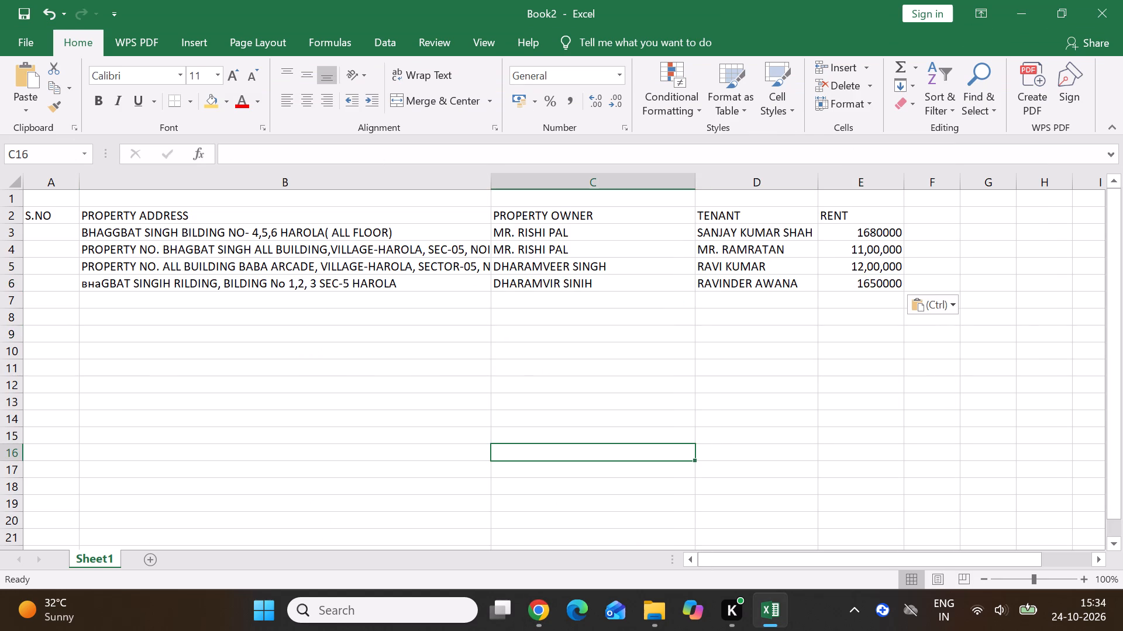
Format the header row A2:E2 with centred bold text and the theme orange fill.
{"action": "left_click_drag", "start_coordinate": [36, 215], "coordinate": [838, 220]}
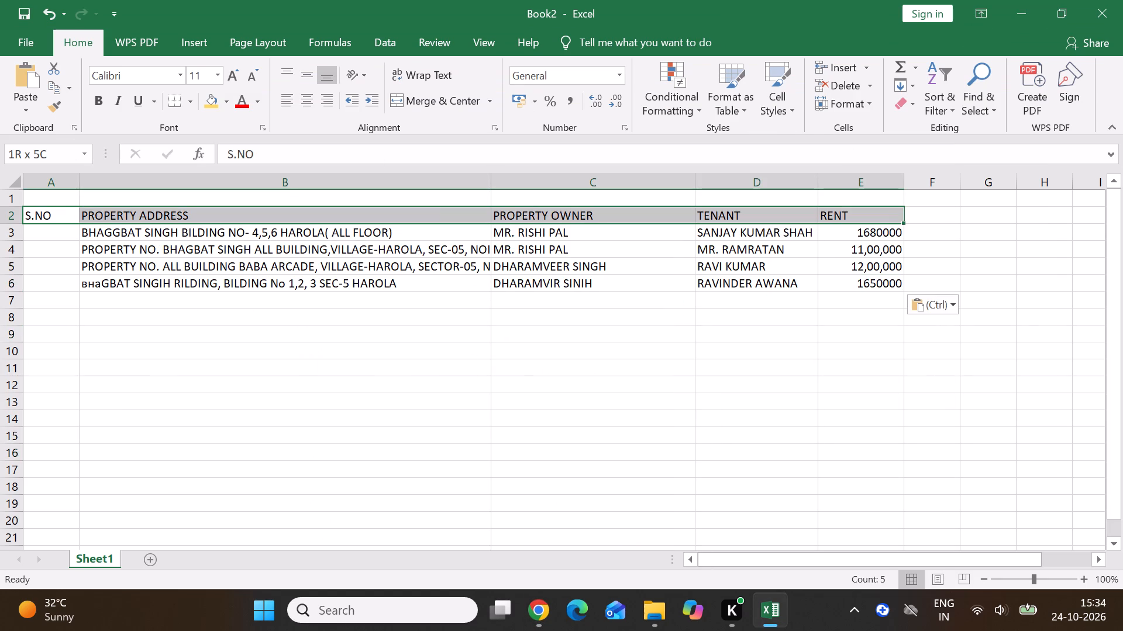
{"action": "left_click", "coordinate": [308, 96]}
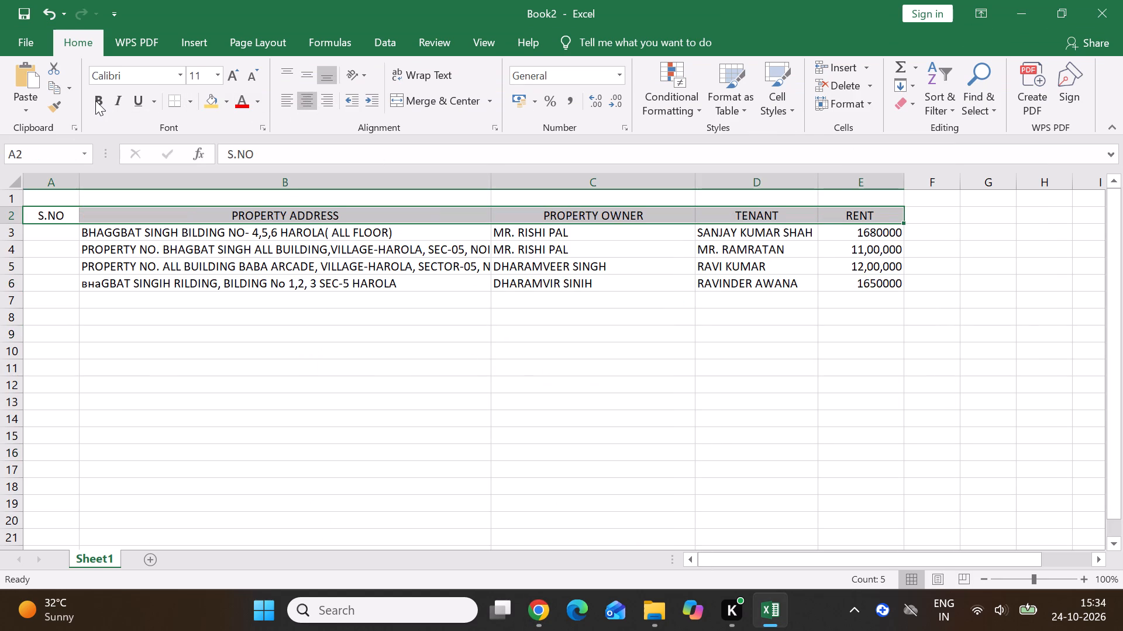
{"action": "left_click", "coordinate": [95, 100]}
{"action": "left_click", "coordinate": [232, 105]}
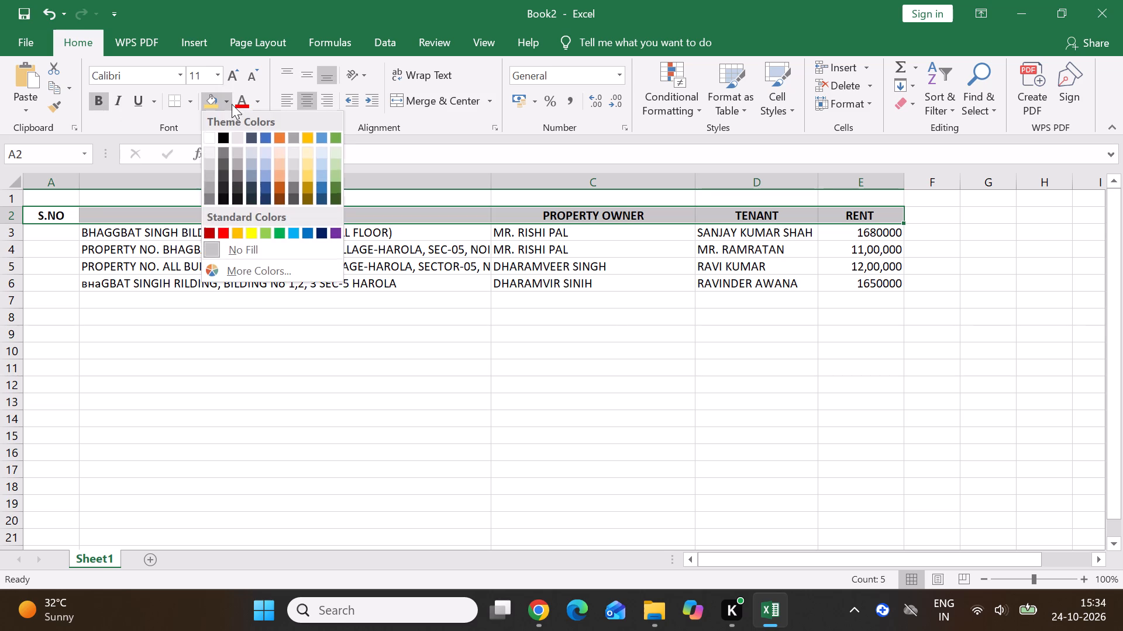
{"action": "left_click", "coordinate": [279, 137]}
{"action": "left_click", "coordinate": [308, 310]}
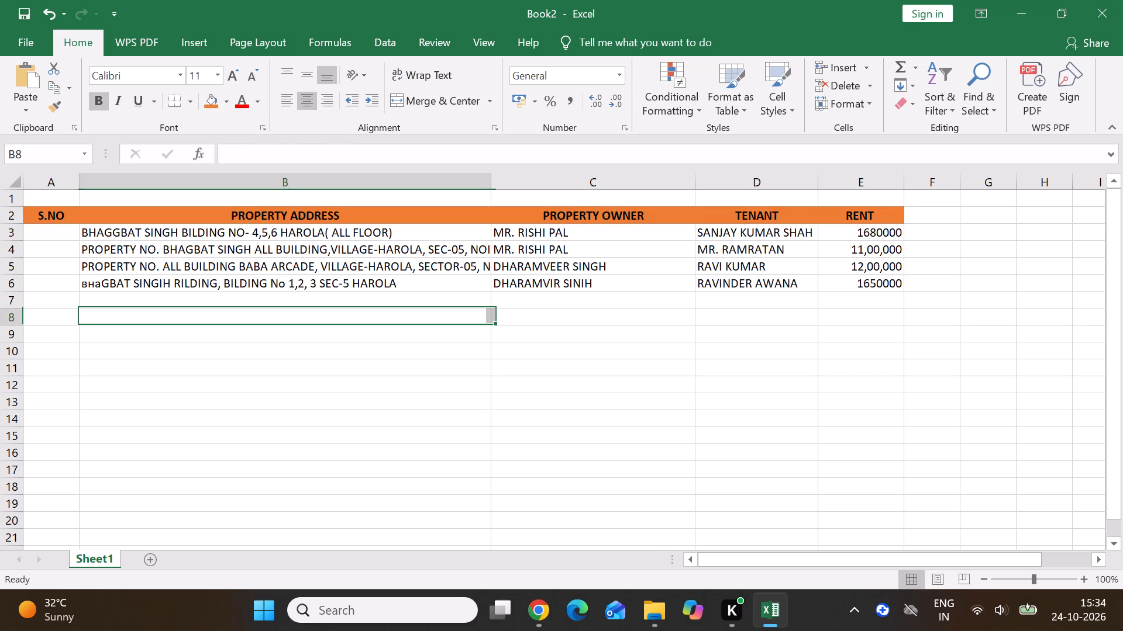
Centre the owner, tenant and rent entries in C3:E6.
{"action": "left_click_drag", "start_coordinate": [66, 235], "coordinate": [528, 287]}
{"action": "left_click_drag", "start_coordinate": [518, 350], "coordinate": [520, 344]}
{"action": "left_click_drag", "start_coordinate": [564, 233], "coordinate": [571, 269]}
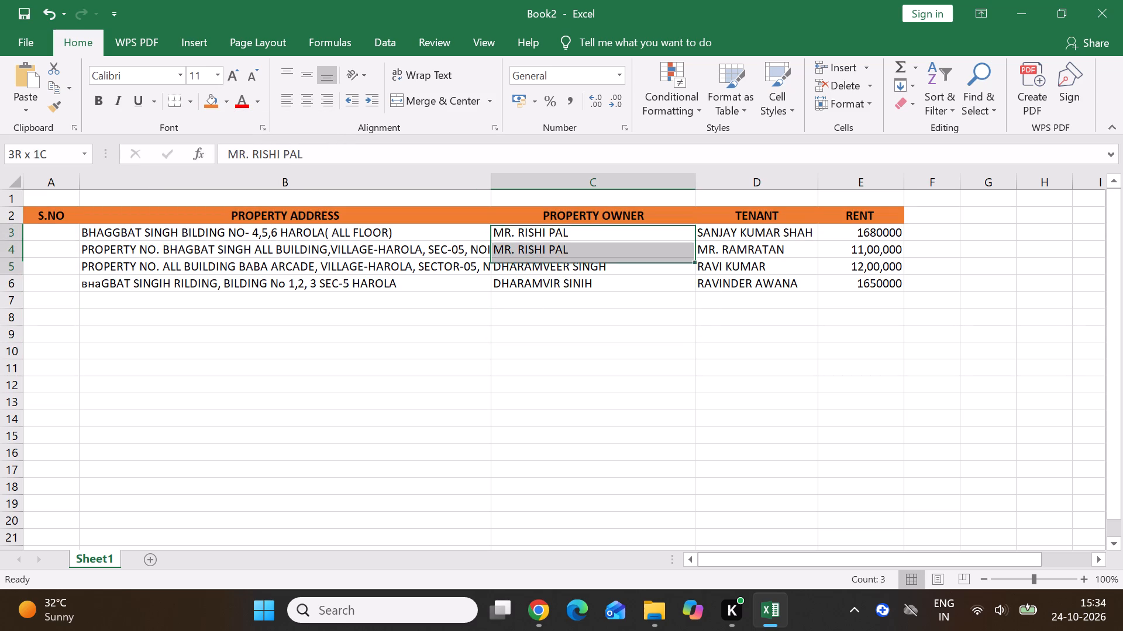
{"action": "left_click_drag", "start_coordinate": [571, 269], "coordinate": [835, 281]}
{"action": "left_click", "coordinate": [307, 106]}
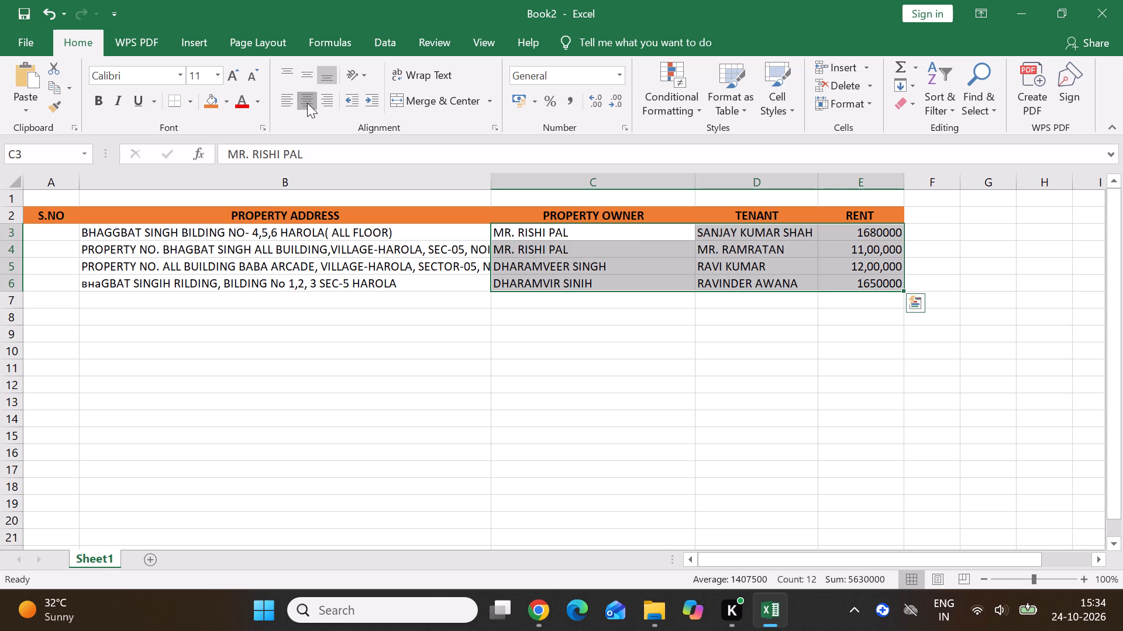
{"action": "left_click", "coordinate": [306, 313]}
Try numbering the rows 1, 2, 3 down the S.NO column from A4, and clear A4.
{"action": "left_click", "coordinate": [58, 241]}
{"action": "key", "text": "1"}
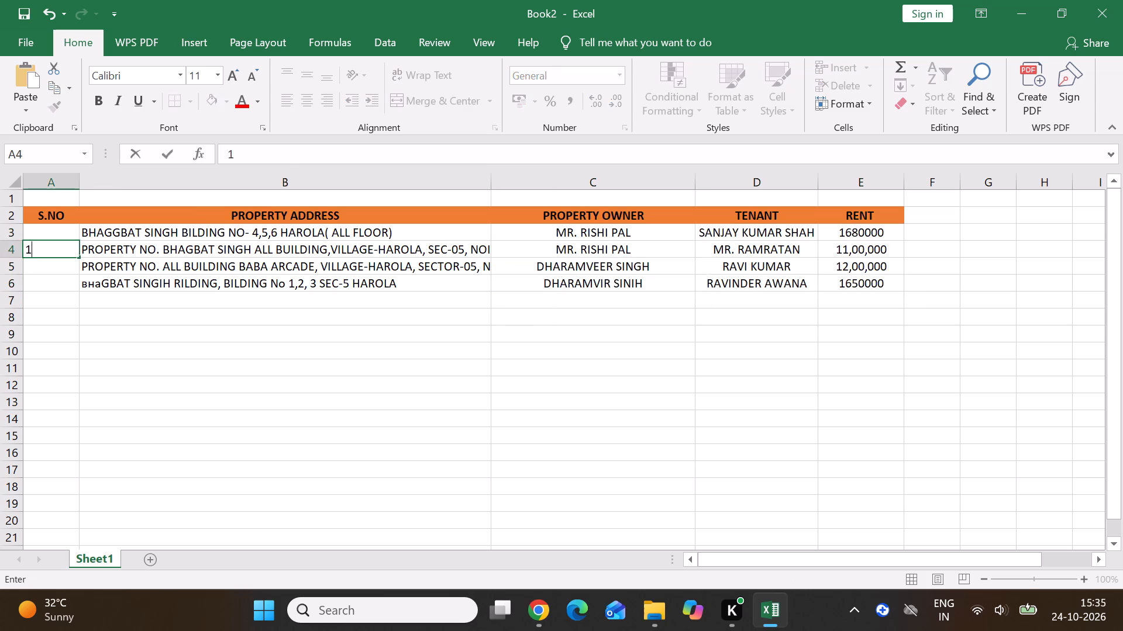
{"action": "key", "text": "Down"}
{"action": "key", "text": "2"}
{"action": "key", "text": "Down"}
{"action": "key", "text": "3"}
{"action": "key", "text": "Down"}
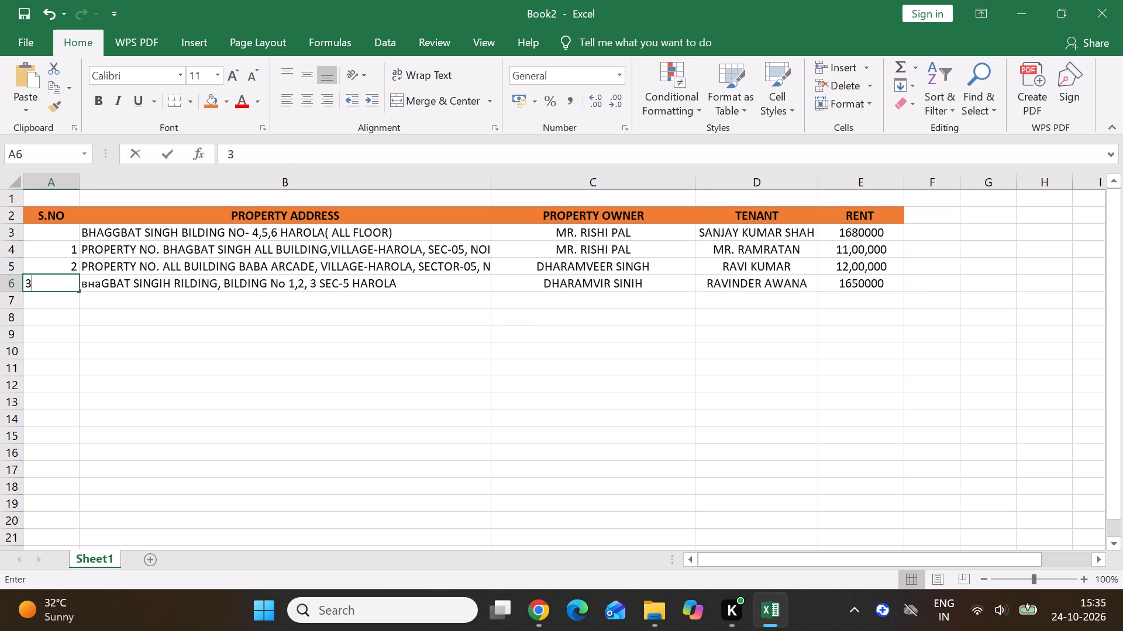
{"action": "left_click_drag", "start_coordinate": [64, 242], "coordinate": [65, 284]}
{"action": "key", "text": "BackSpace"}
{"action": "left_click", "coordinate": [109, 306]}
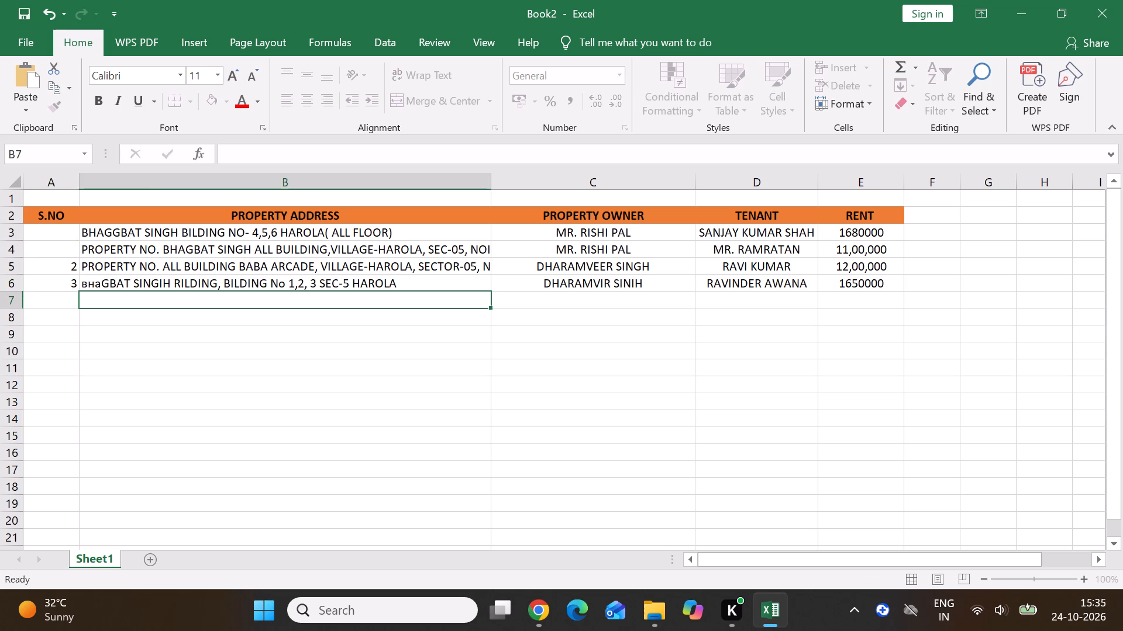
Enter serial numbers 1 to 4 in the S.NO column, cells A3 to A6.
{"action": "left_click", "coordinate": [57, 238]}
{"action": "key", "text": "1"}
{"action": "key", "text": "Down"}
{"action": "key", "text": "2"}
{"action": "key", "text": "Down"}
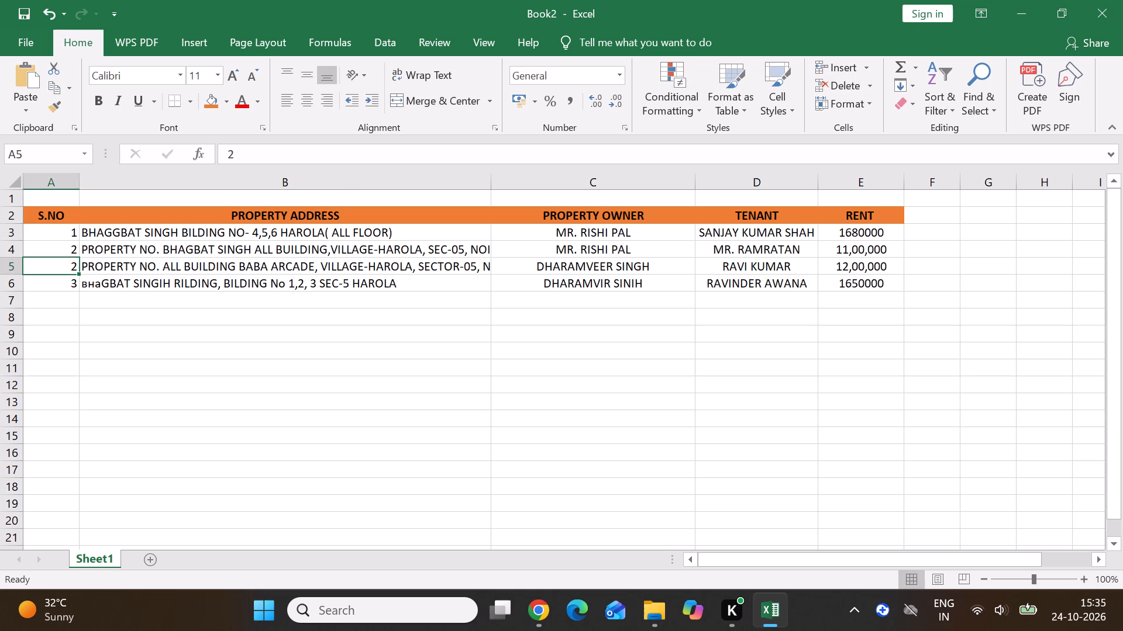
{"action": "key", "text": "3"}
{"action": "key", "text": "Down"}
{"action": "key", "text": "4"}
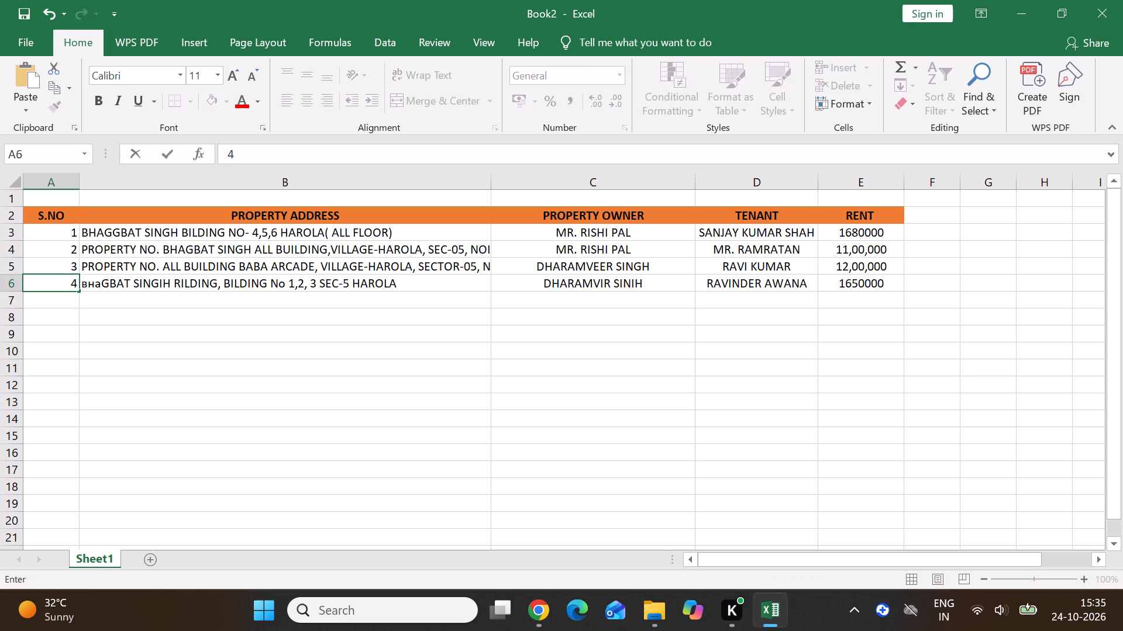
{"action": "left_click", "coordinate": [84, 391]}
Centre the serial numbers in A3:A6.
{"action": "left_click_drag", "start_coordinate": [62, 230], "coordinate": [58, 283]}
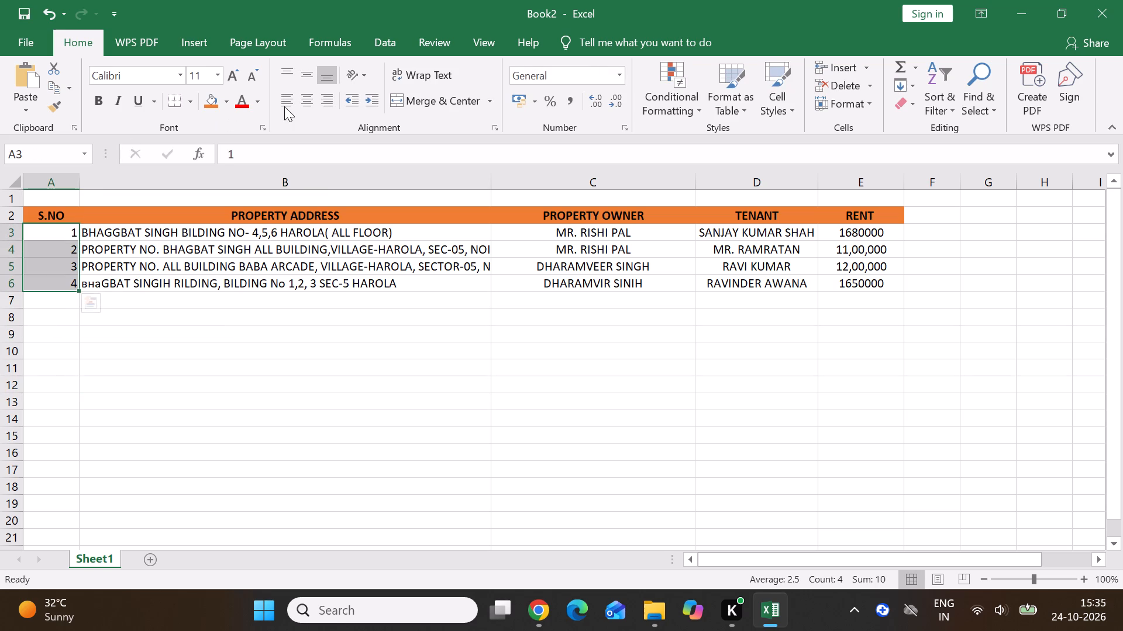
{"action": "left_click", "coordinate": [302, 101]}
{"action": "left_click", "coordinate": [230, 344]}
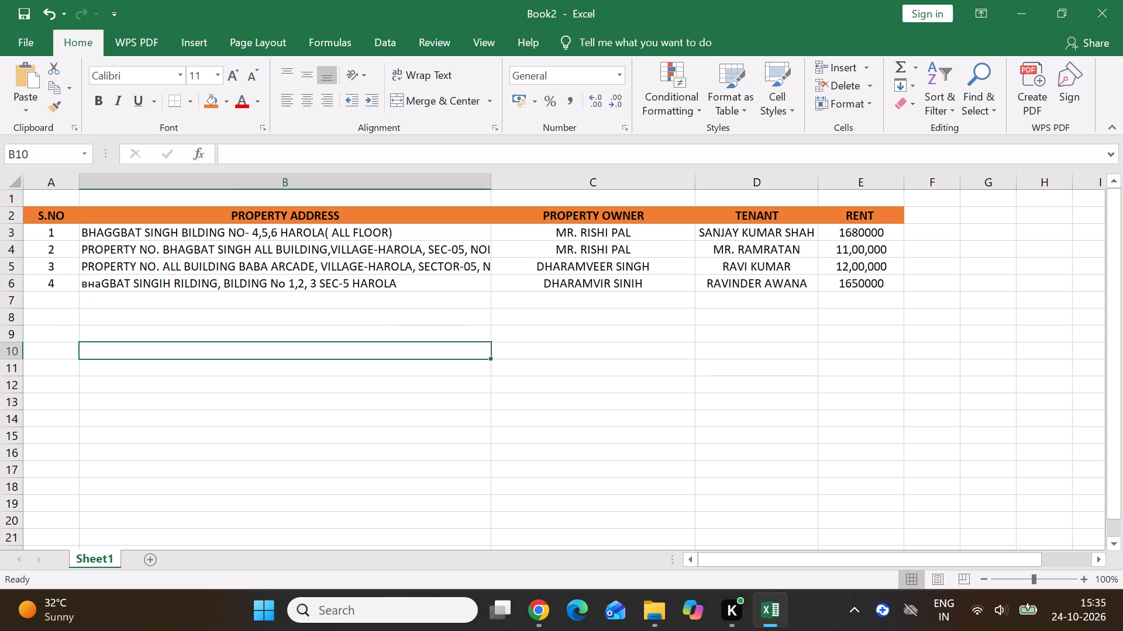
Make all the agreement entries in A3:E6 bold.
{"action": "left_click_drag", "start_coordinate": [50, 234], "coordinate": [863, 283]}
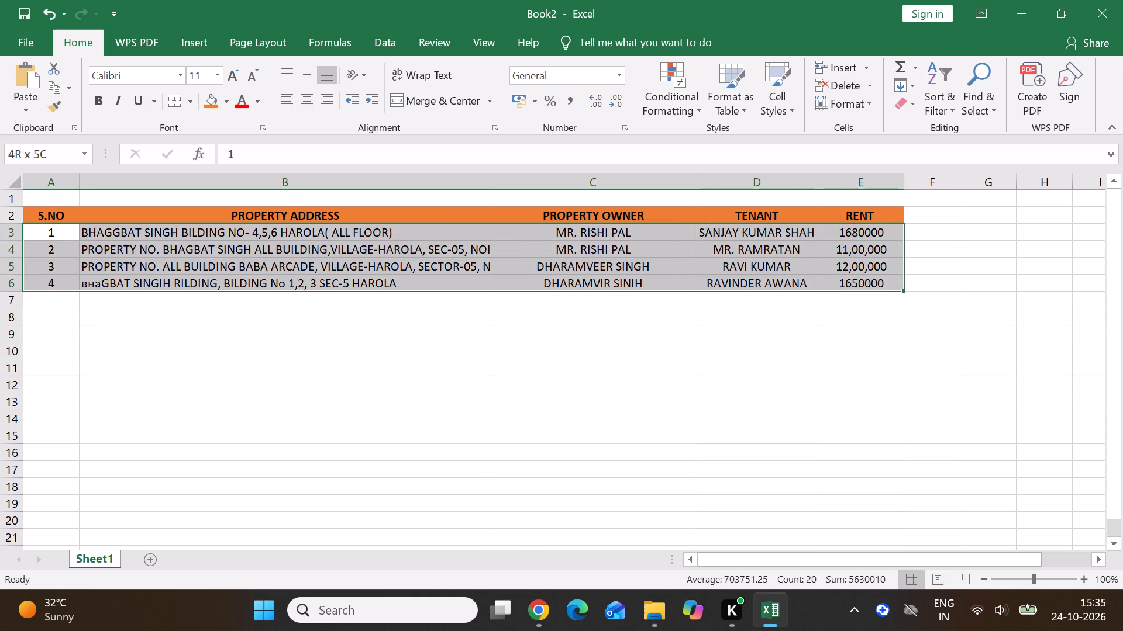
{"action": "left_click_drag", "start_coordinate": [863, 283], "coordinate": [862, 282]}
{"action": "left_click", "coordinate": [93, 99]}
{"action": "left_click", "coordinate": [223, 362]}
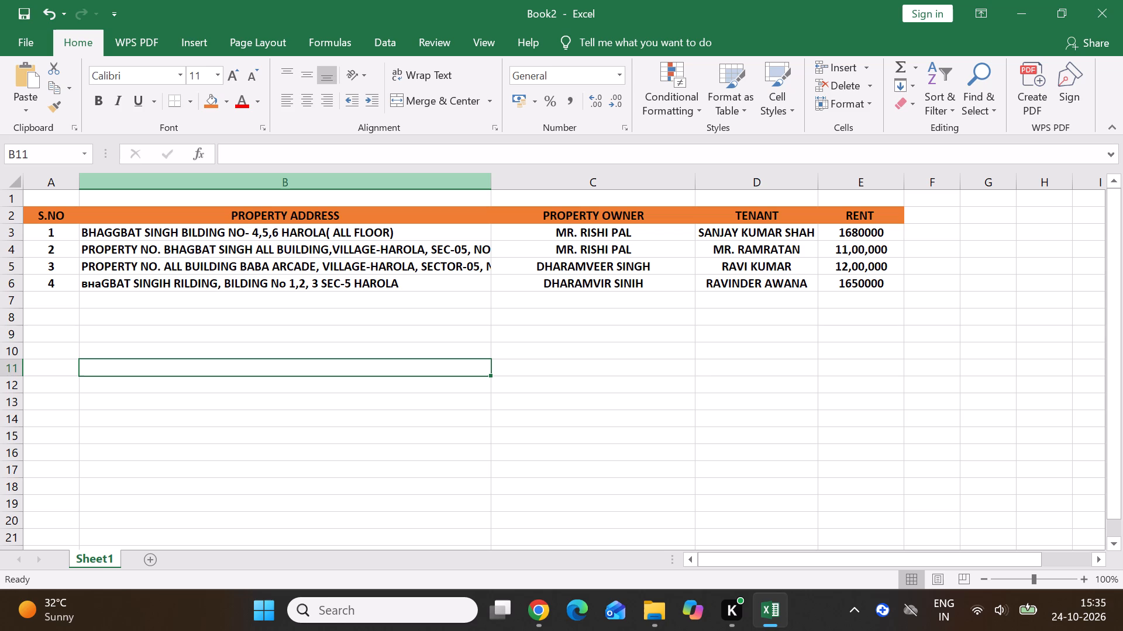
Apply all borders to the range A1:E7.
{"action": "left_click_drag", "start_coordinate": [57, 198], "coordinate": [57, 235]}
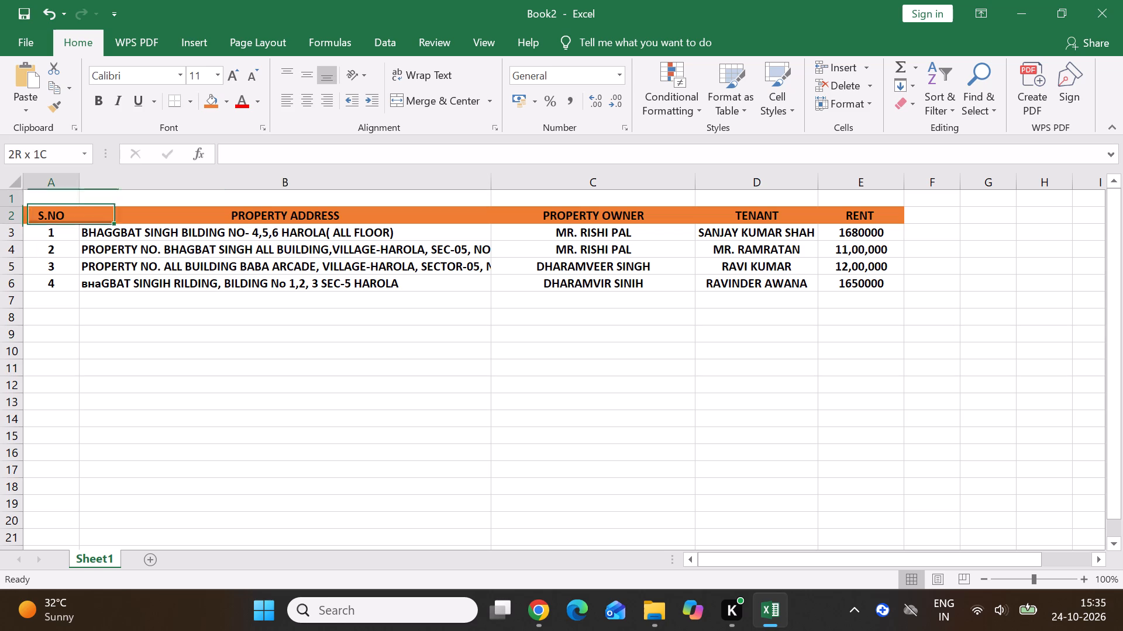
{"action": "left_click_drag", "start_coordinate": [57, 235], "coordinate": [886, 305]}
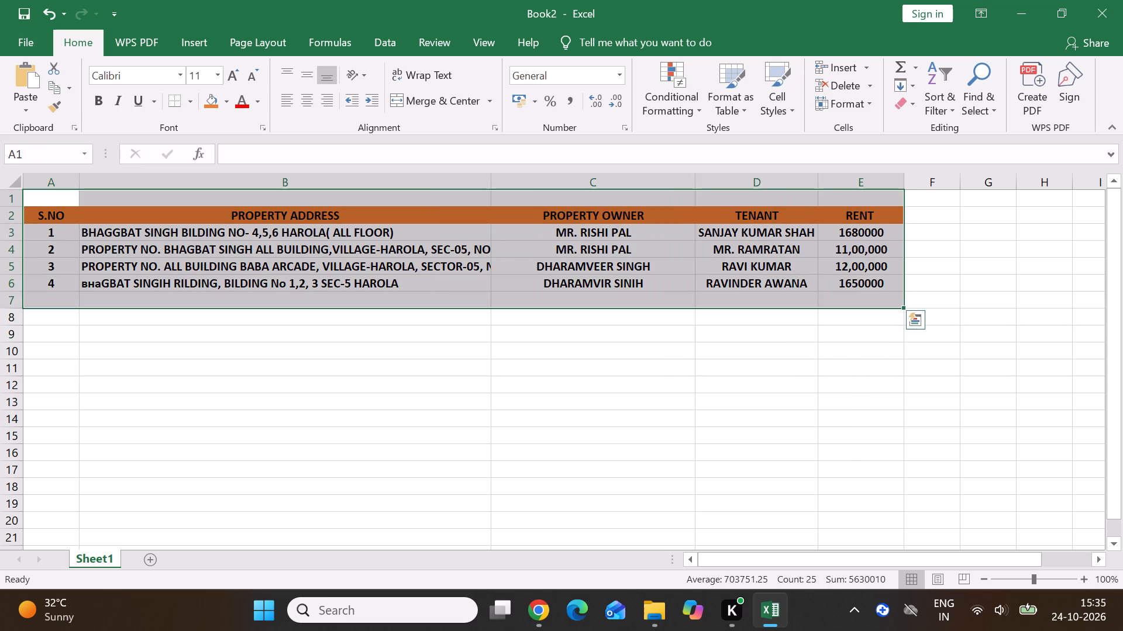
{"action": "left_click", "coordinate": [186, 105]}
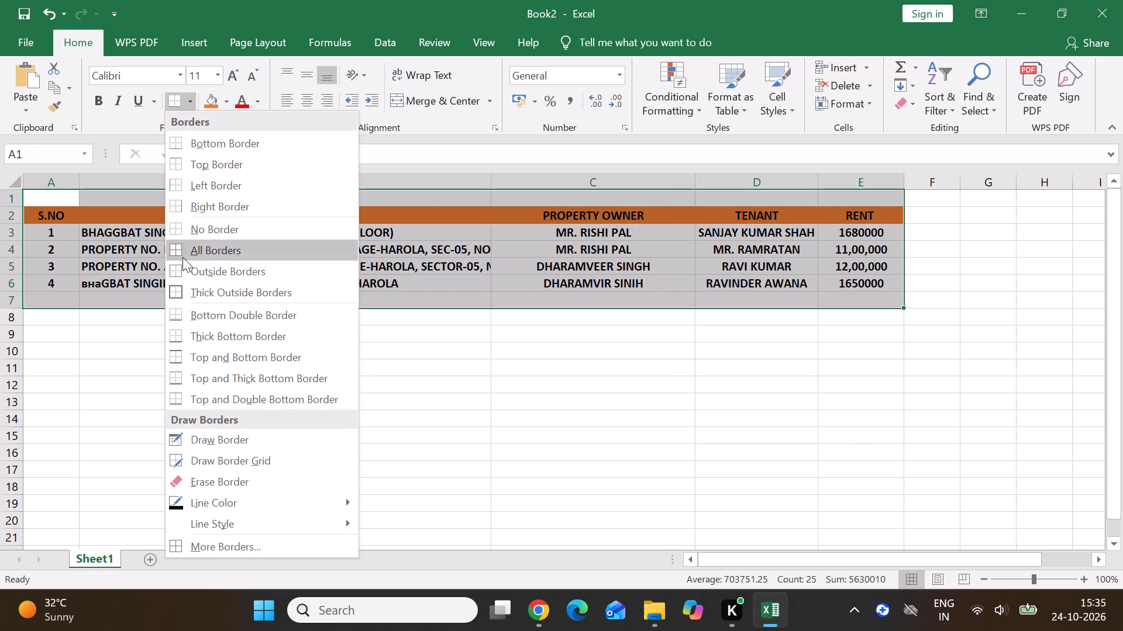
{"action": "left_click", "coordinate": [176, 247]}
{"action": "left_click", "coordinate": [470, 406]}
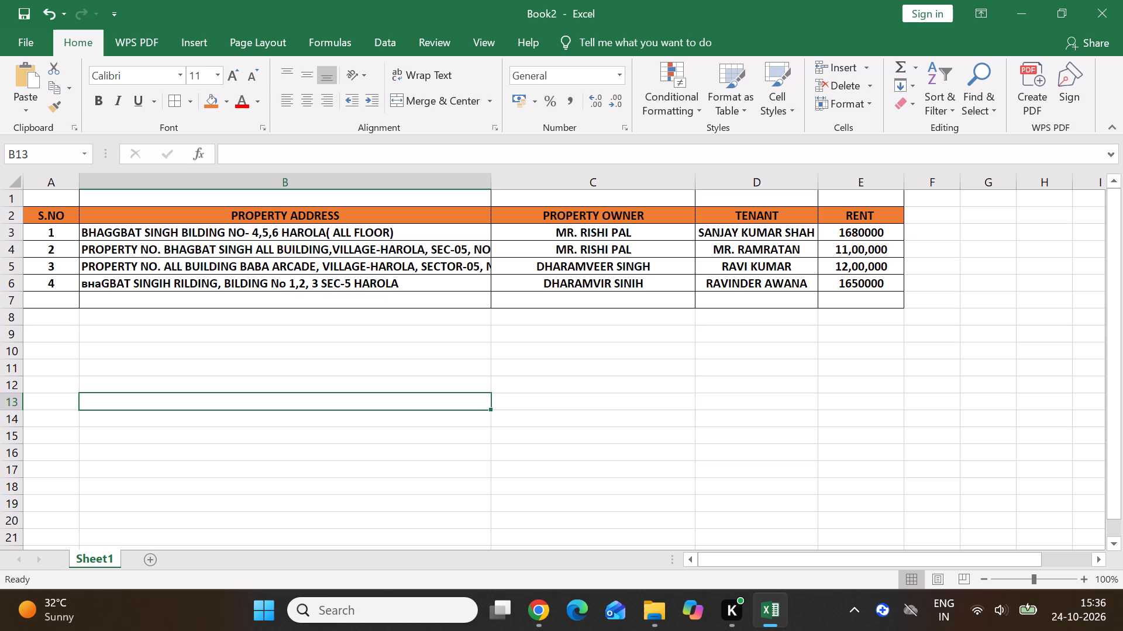
Replace the garbled first word of the B6 property address with BHAGPAT.
{"action": "double_click", "coordinate": [130, 279]}
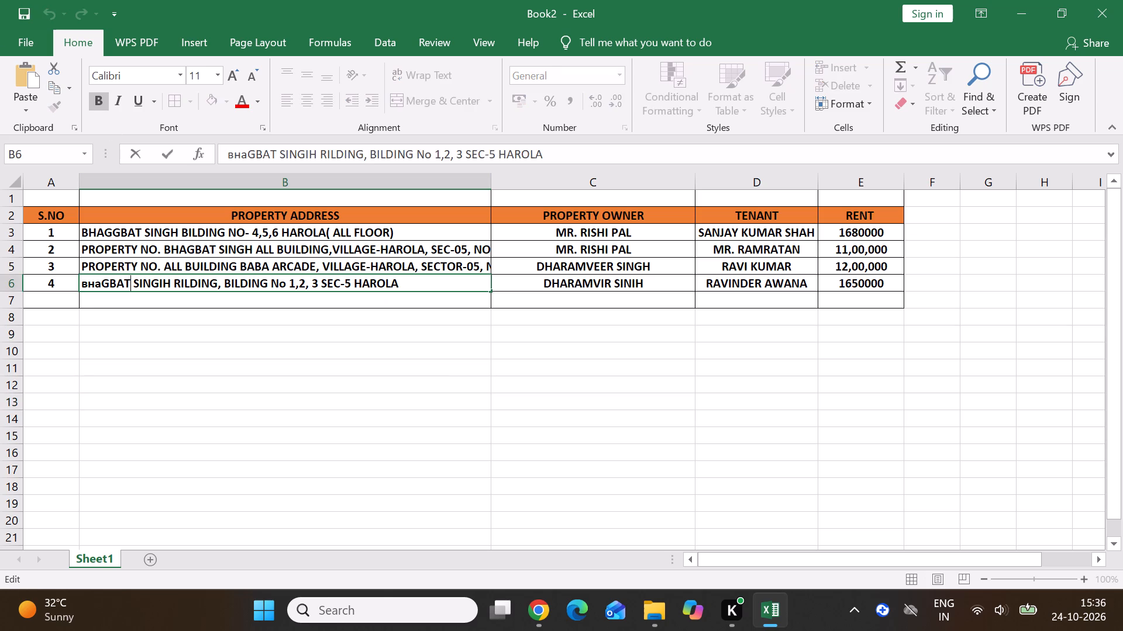
{"action": "key", "text": "BackSpace"}
{"action": "key", "text": "BackSpace"}
{"action": "key", "text": "BackSpace"}
{"action": "key", "text": "BackSpace"}
{"action": "key", "text": "BackSpace"}
{"action": "key", "text": "BackSpace"}
{"action": "key", "text": "BackSpace"}
{"action": "key", "text": "BackSpace"}
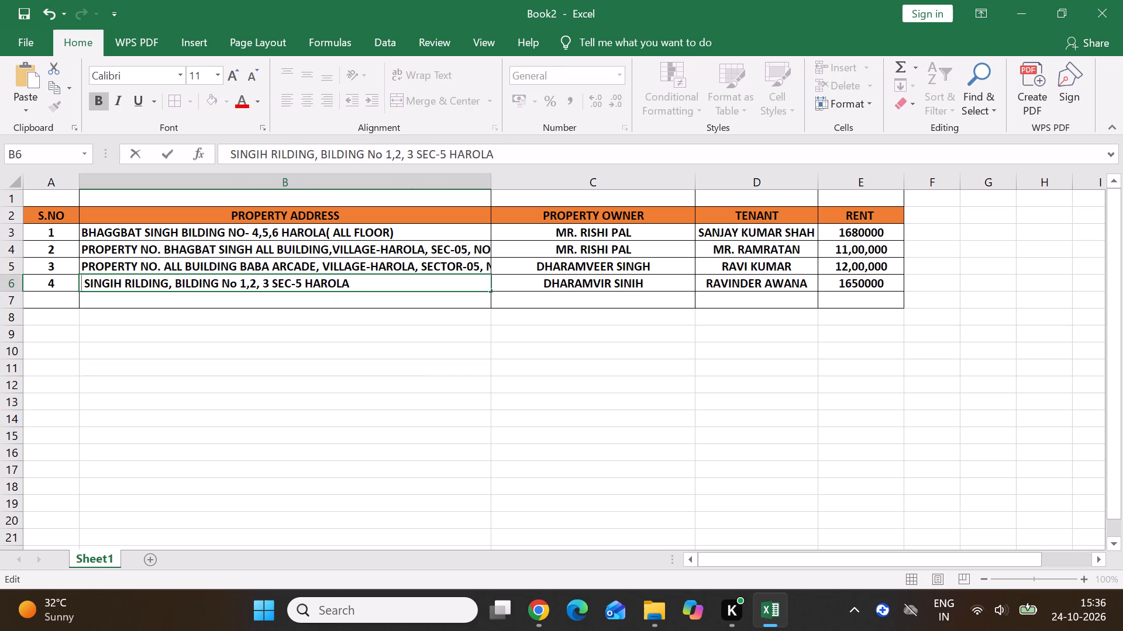
{"action": "key", "text": "b"}
{"action": "key", "text": "h"}
{"action": "type", "text": "AGPAT"}
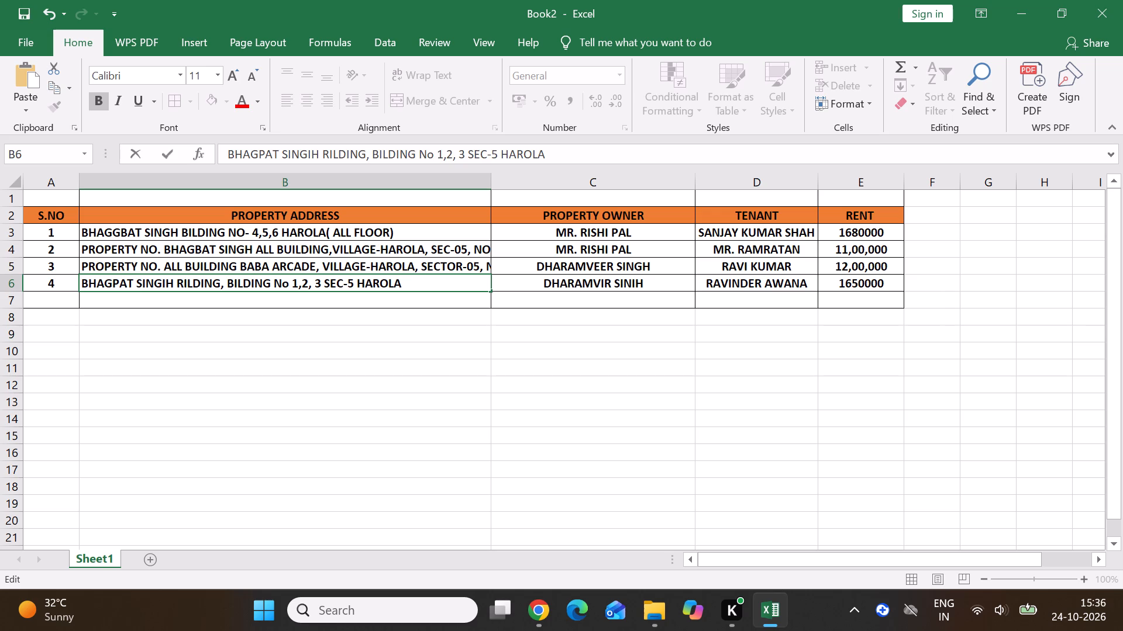
{"action": "left_click", "coordinate": [350, 337]}
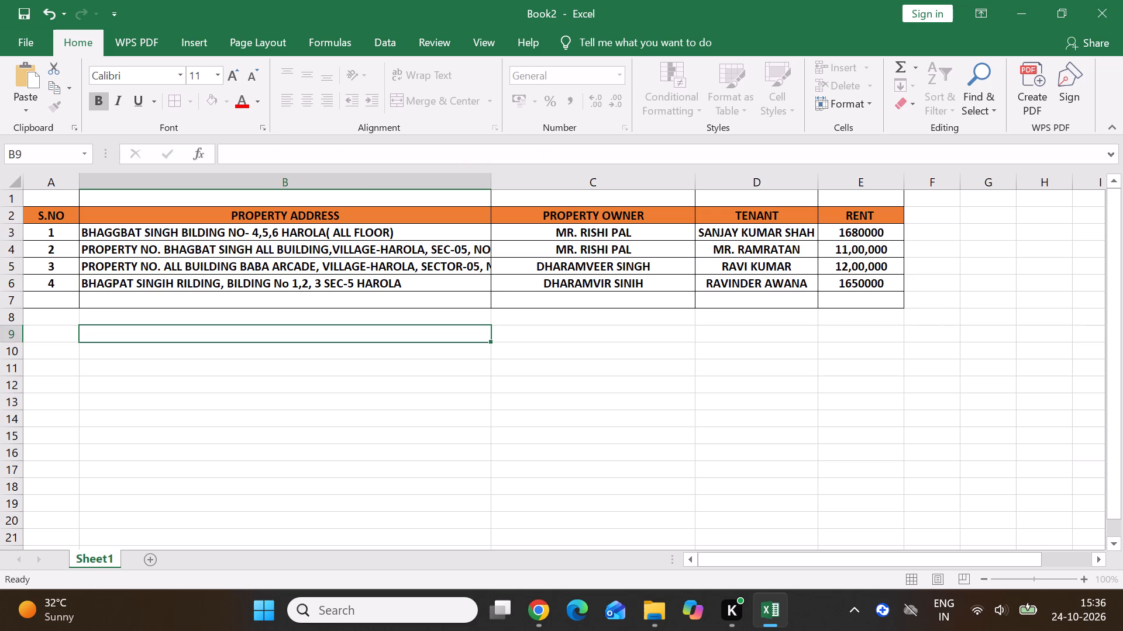
Replace RILDING with BUILDING in the B6 property address.
{"action": "double_click", "coordinate": [218, 287]}
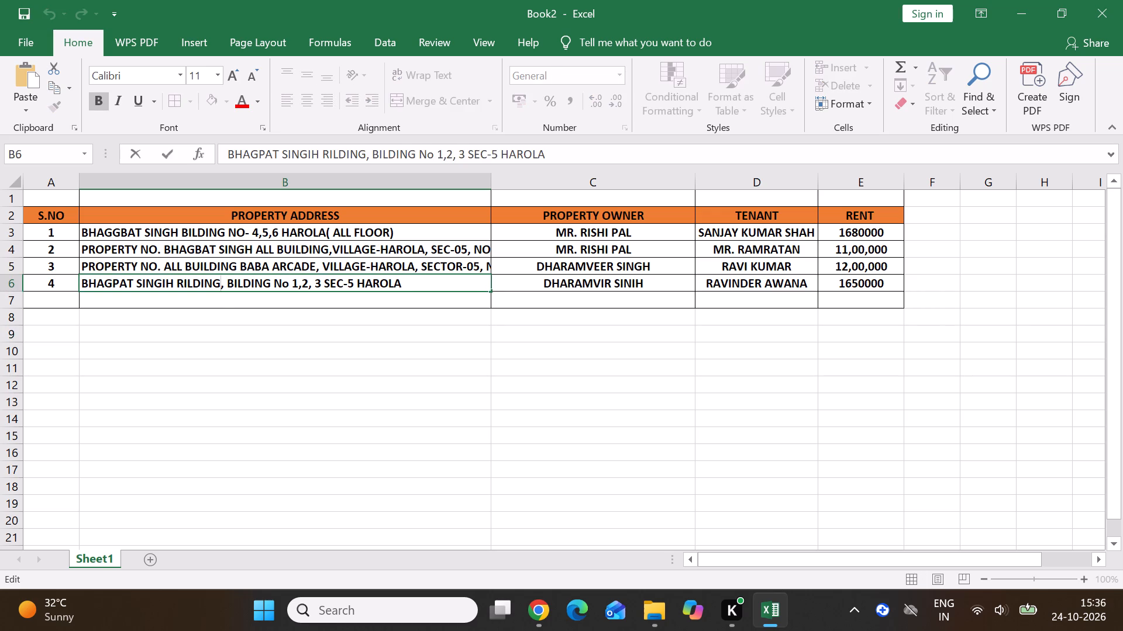
{"action": "key", "text": "BackSpace"}
{"action": "key", "text": "BackSpace"}
{"action": "key", "text": "BackSpace"}
{"action": "key", "text": "BackSpace"}
{"action": "key", "text": "BackSpace"}
{"action": "key", "text": "BackSpace"}
{"action": "key", "text": "BackSpace"}
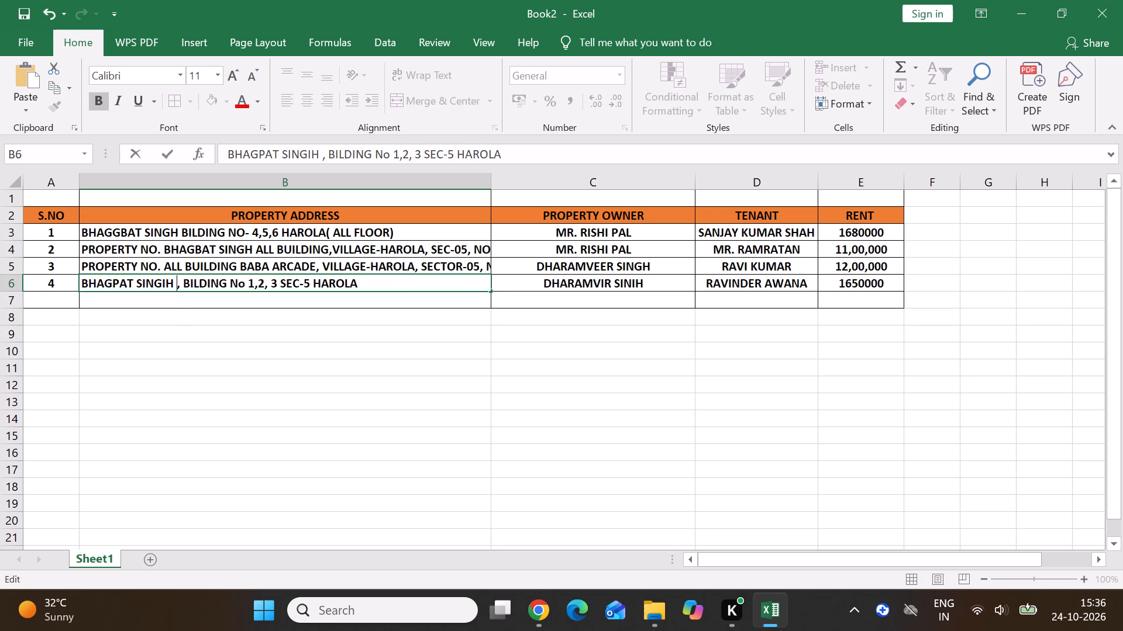
{"action": "type", "text": "BUILDING"}
{"action": "left_click", "coordinate": [281, 309]}
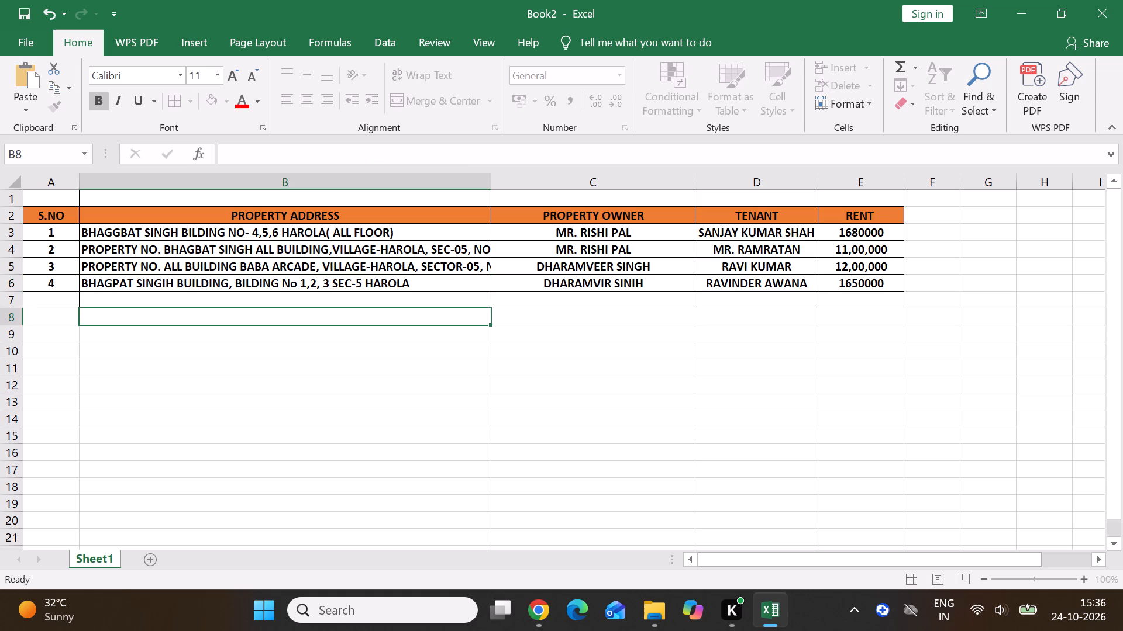
Correct the first word of the B6 property address to BHAGBAT.
{"action": "double_click", "coordinate": [139, 286]}
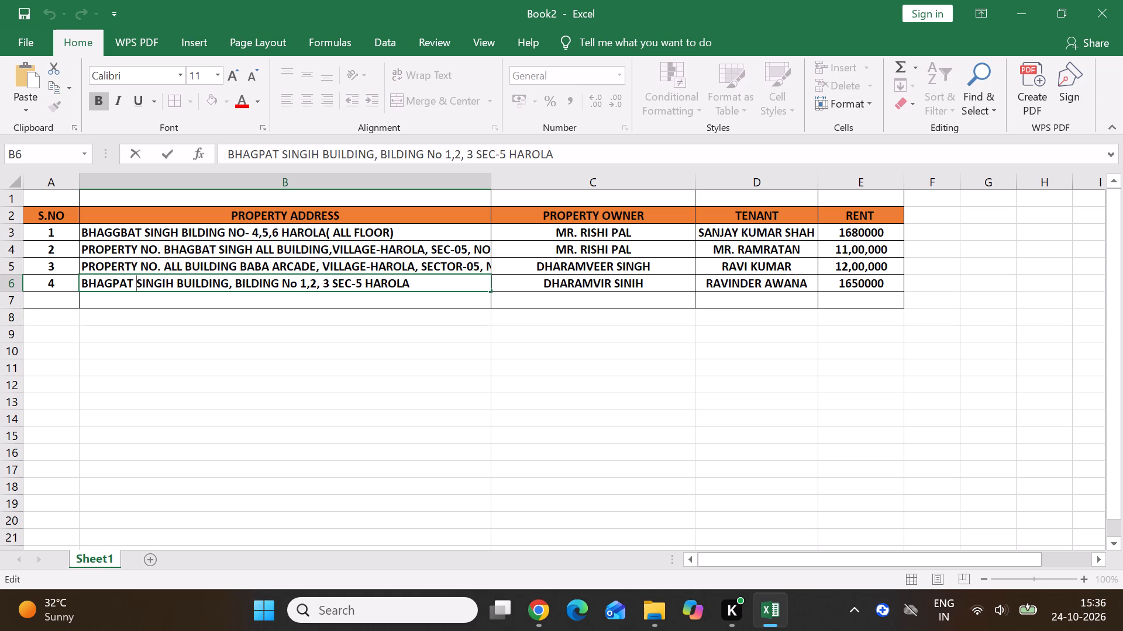
{"action": "left_click", "coordinate": [133, 283]}
{"action": "key", "text": "BackSpace"}
{"action": "key", "text": "BackSpace"}
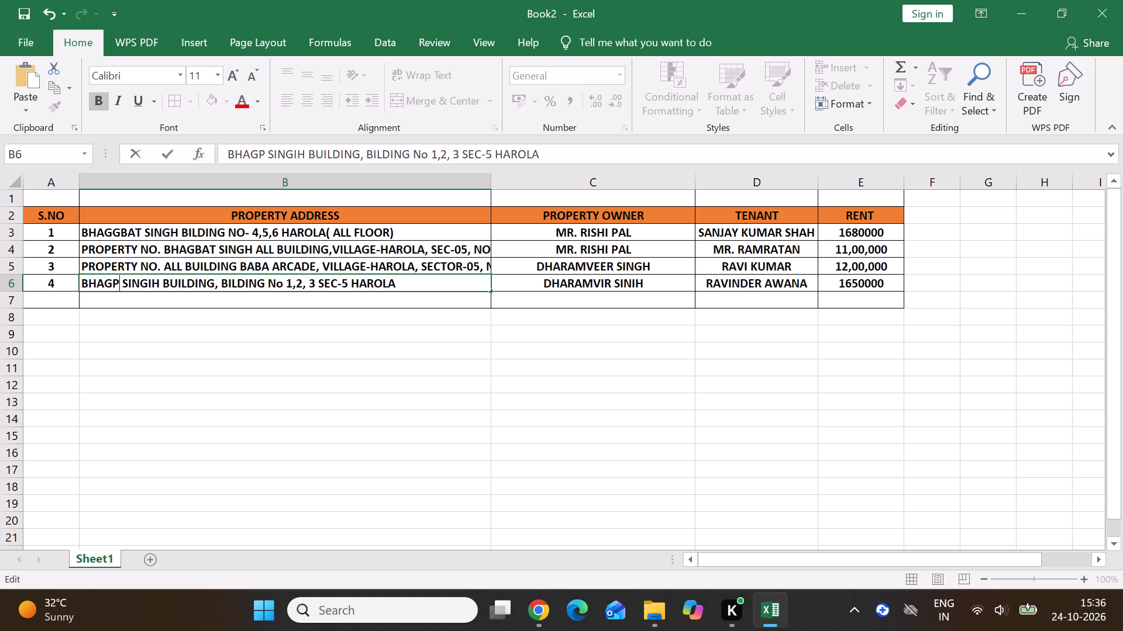
{"action": "key", "text": "BackSpace"}
{"action": "type", "text": "BAT"}
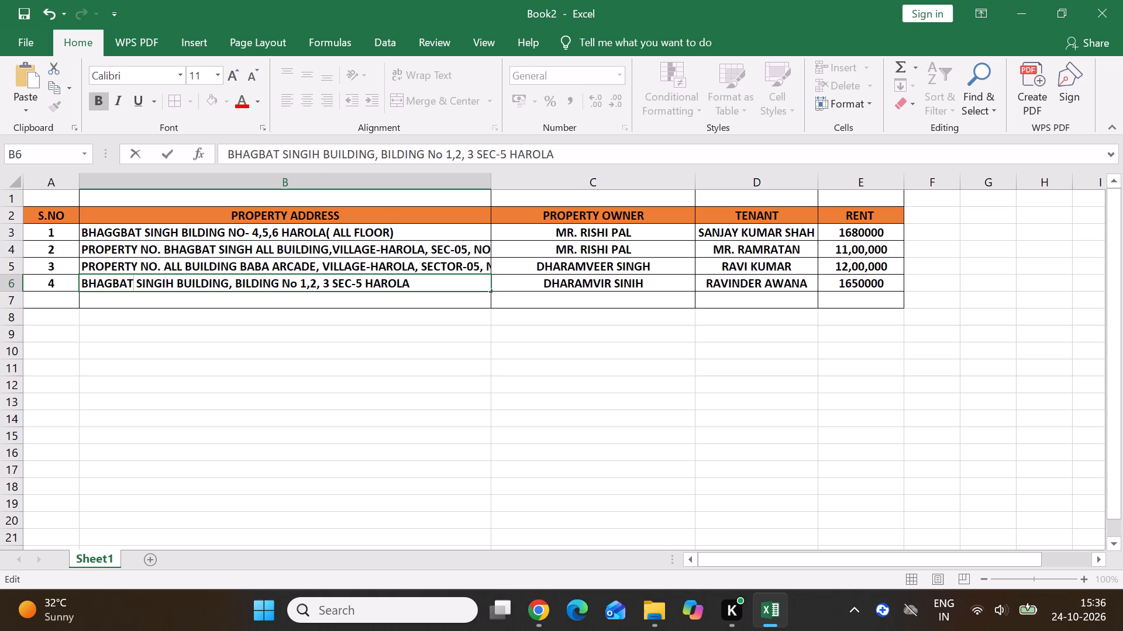
{"action": "key", "text": "BackSpace"}
{"action": "key", "text": "BackSpace"}
{"action": "key", "text": "BackSpace"}
{"action": "key", "text": "BackSpace"}
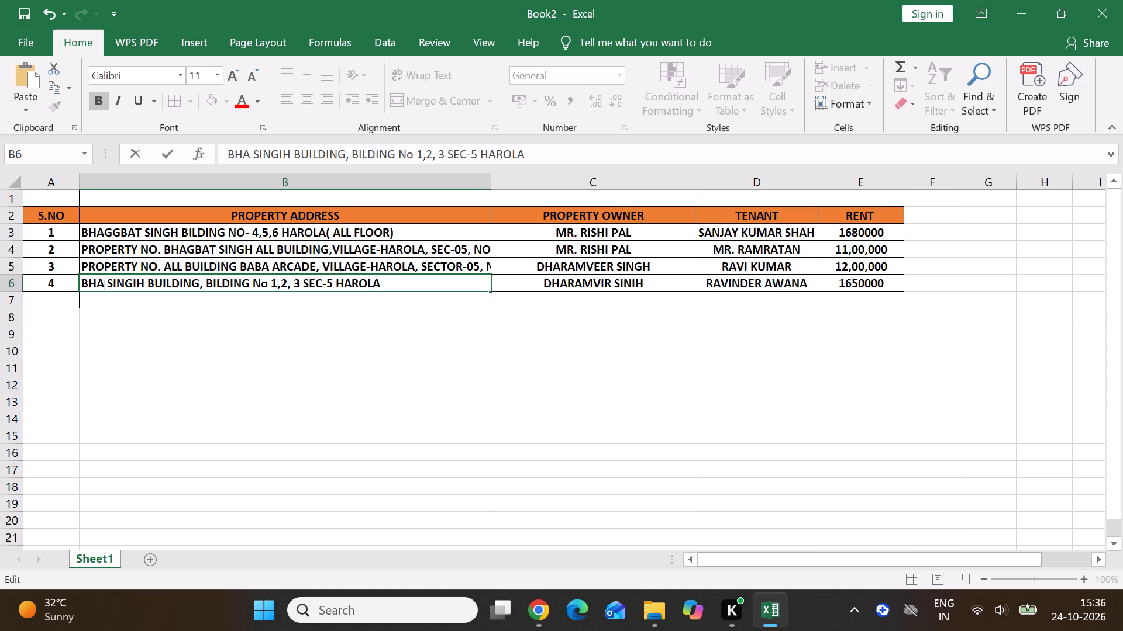
{"action": "key", "text": "g"}
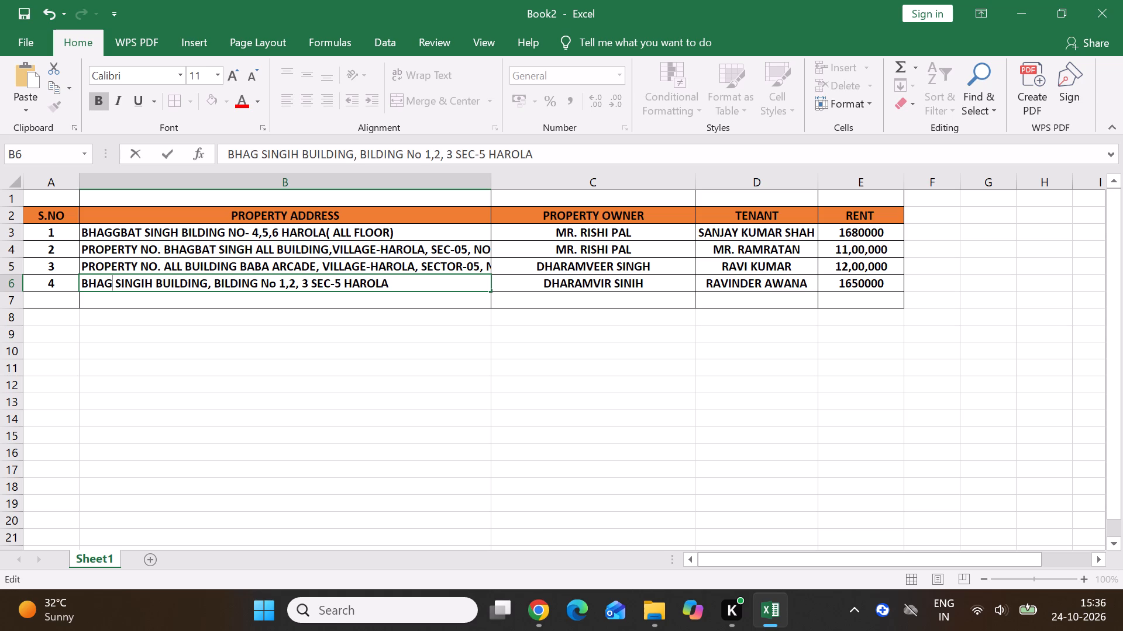
{"action": "type", "text": "BAT"}
{"action": "left_click", "coordinate": [326, 353]}
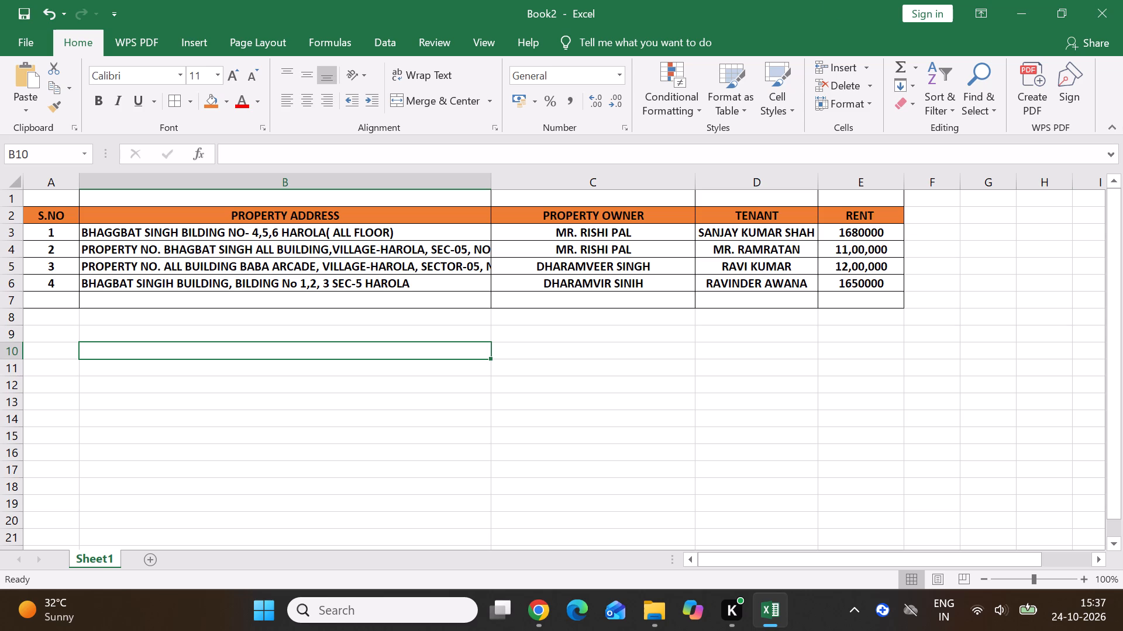
Merge and centre cells B1:C1 above the header row, and select the merged cell.
{"action": "left_click_drag", "start_coordinate": [426, 203], "coordinate": [569, 203]}
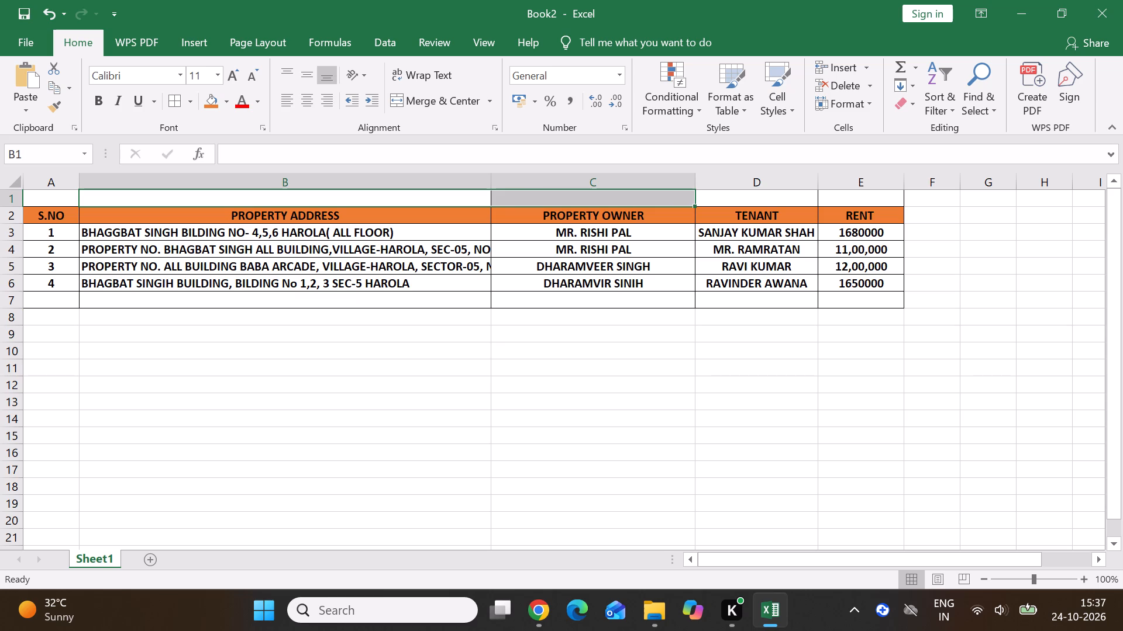
{"action": "left_click", "coordinate": [495, 102]}
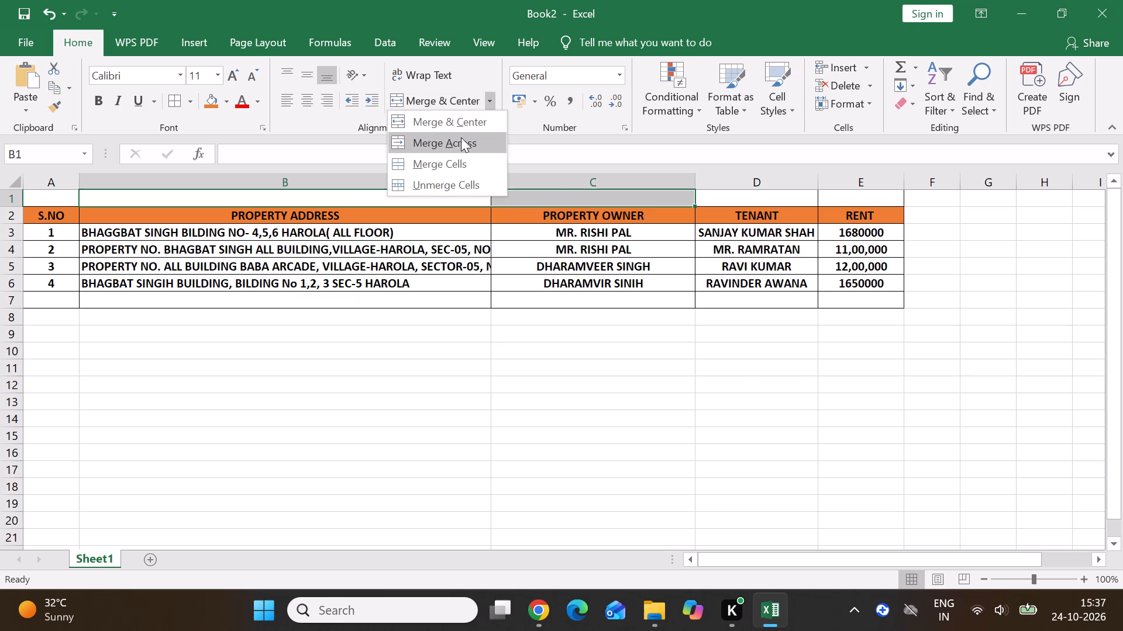
{"action": "left_click", "coordinate": [459, 124]}
{"action": "left_click_drag", "start_coordinate": [549, 417], "coordinate": [549, 411]}
{"action": "left_click", "coordinate": [495, 202]}
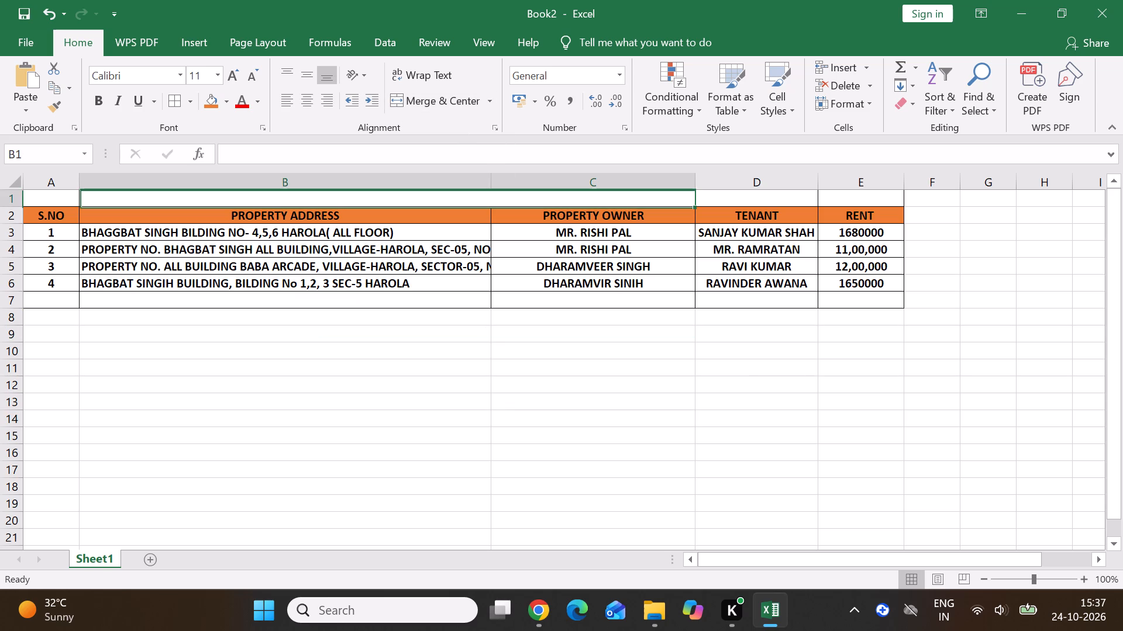
Enter RENTAL SHEET as the table title in the merged cell B1:C1.
{"action": "key", "text": "r"}
{"action": "type", "text": "ENTAL SHEET"}
{"action": "key", "text": "space"}
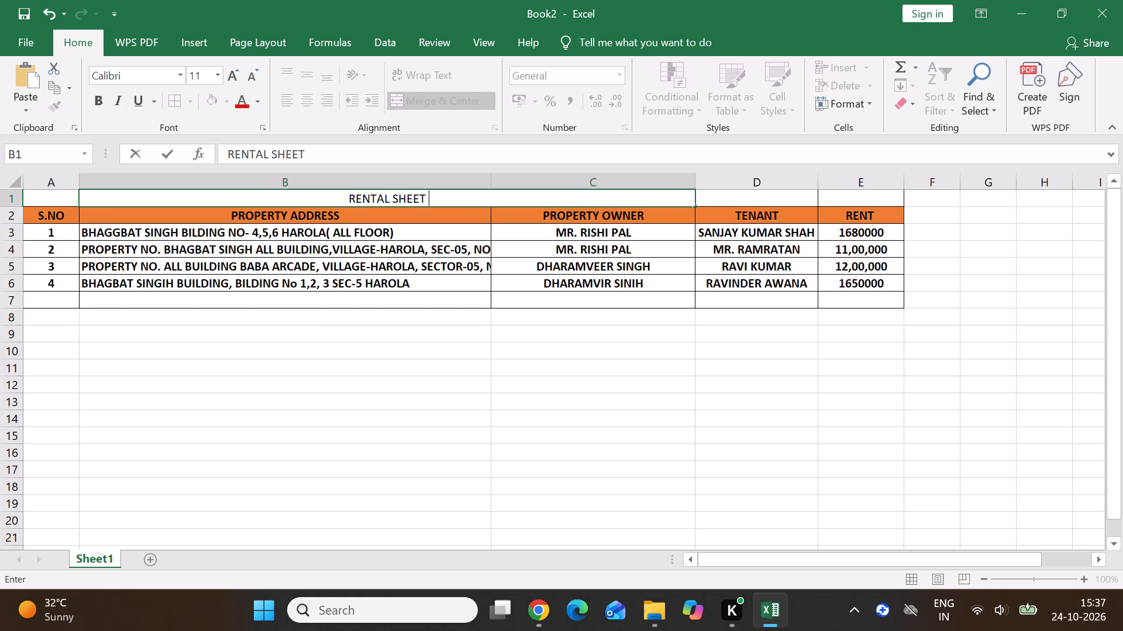
{"action": "left_click", "coordinate": [506, 333]}
Format the RENTAL SHEET title cell with a light green fill, bold text and font size 14.
{"action": "left_click", "coordinate": [397, 204]}
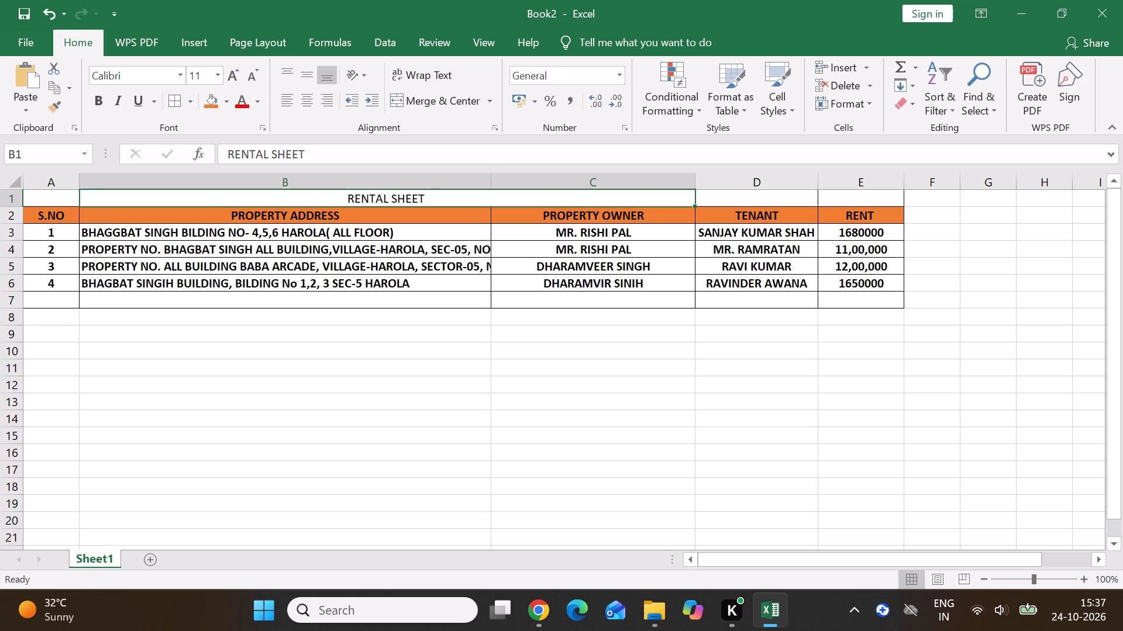
{"action": "left_click", "coordinate": [225, 106]}
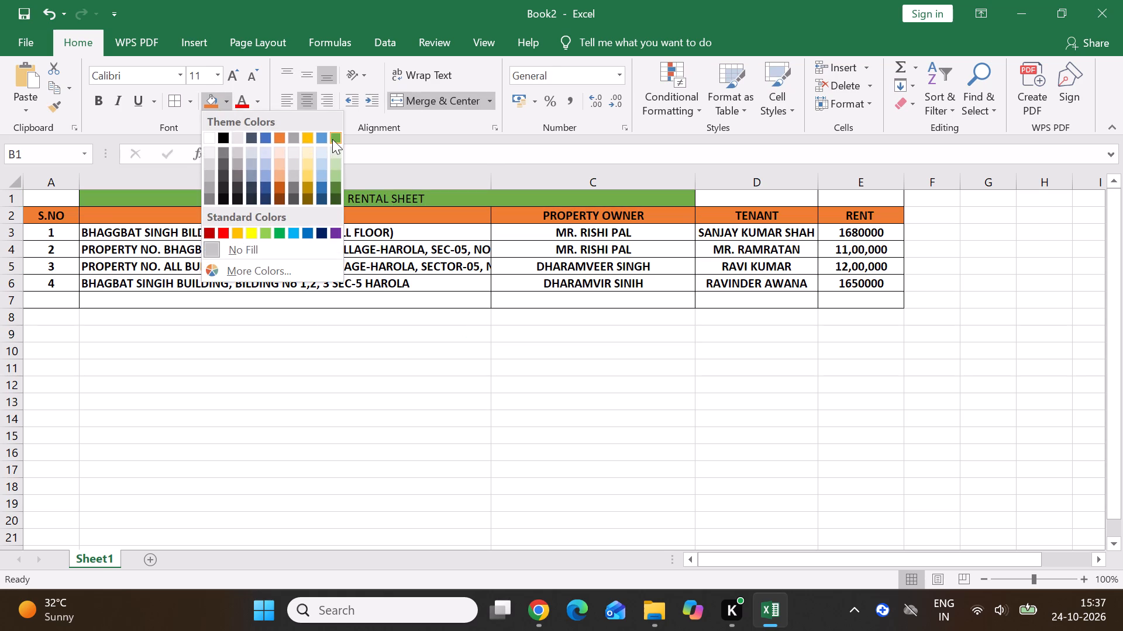
{"action": "left_click", "coordinate": [337, 179]}
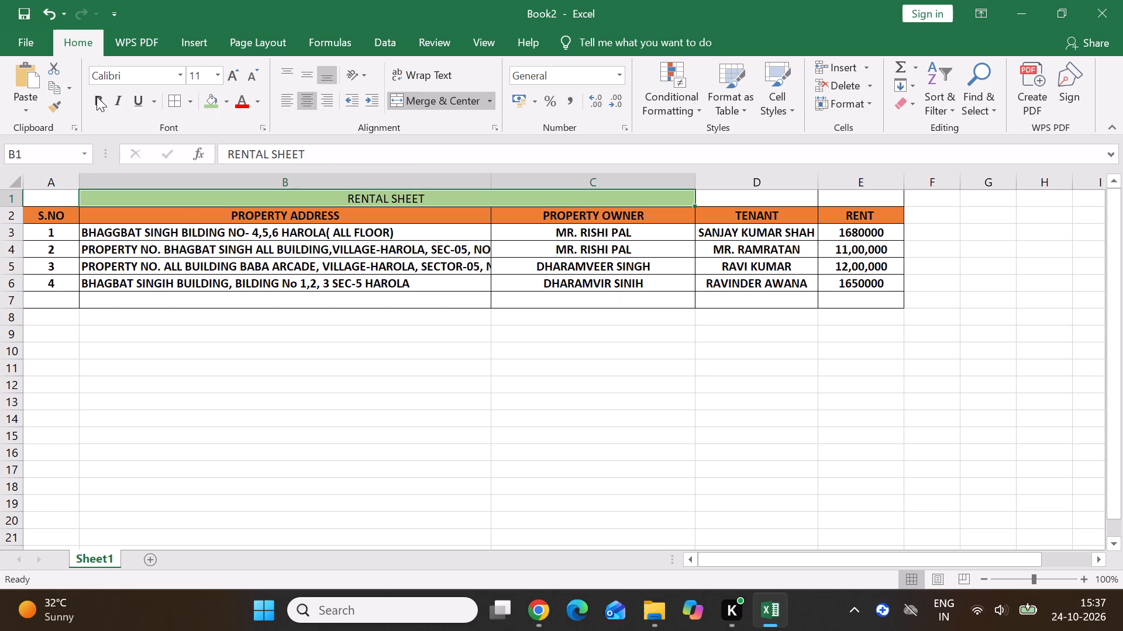
{"action": "left_click", "coordinate": [97, 96]}
{"action": "left_click", "coordinate": [218, 78]}
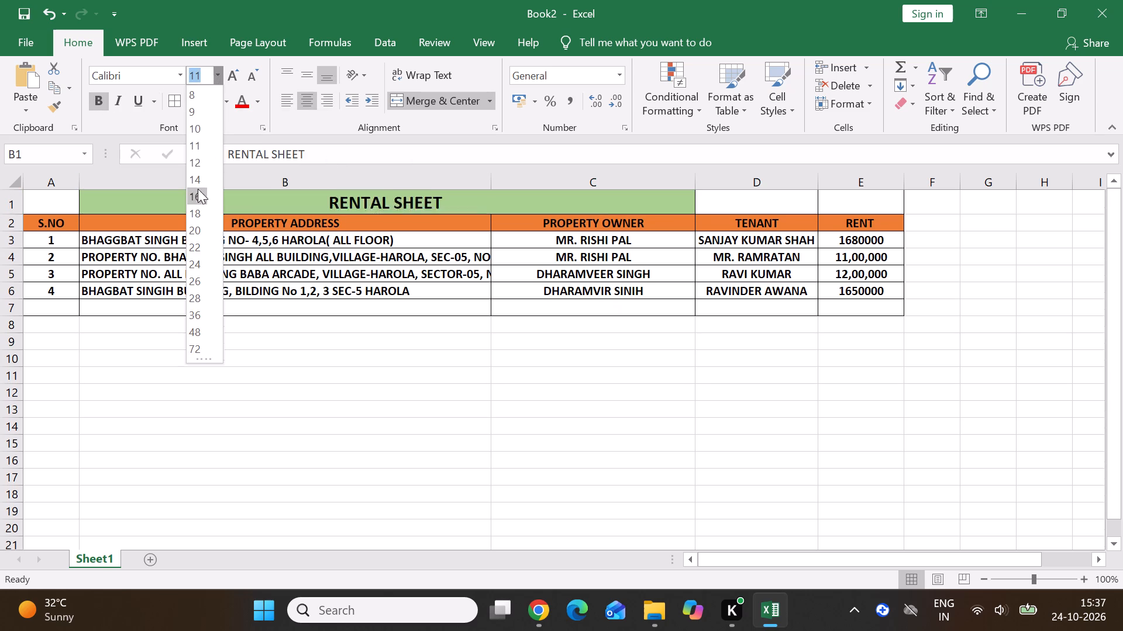
{"action": "left_click", "coordinate": [197, 175]}
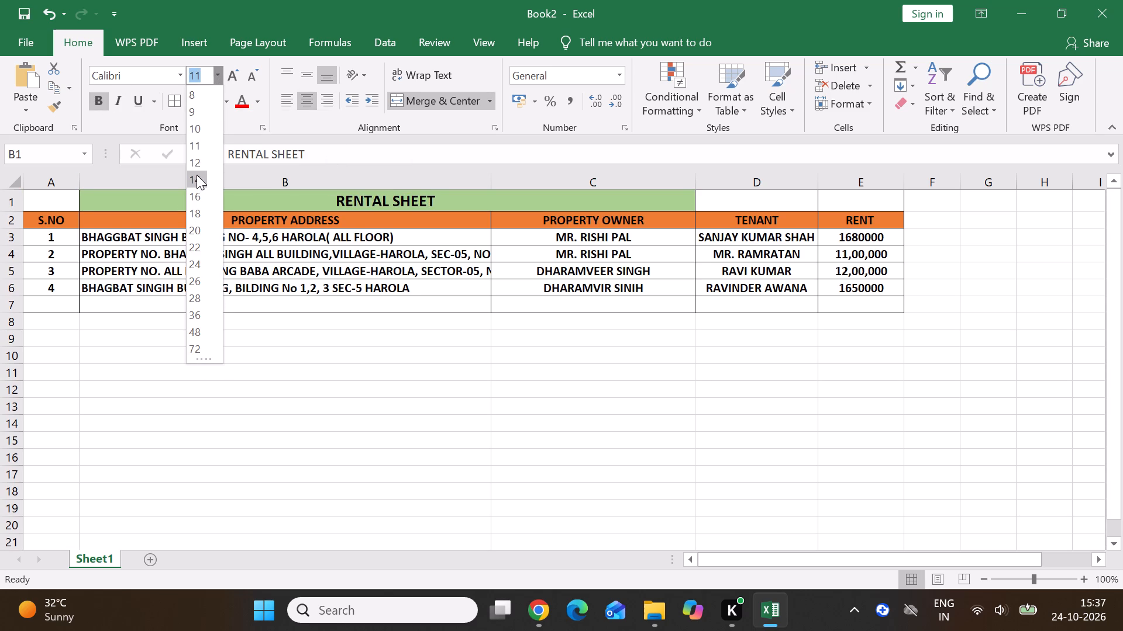
{"action": "left_click", "coordinate": [388, 403]}
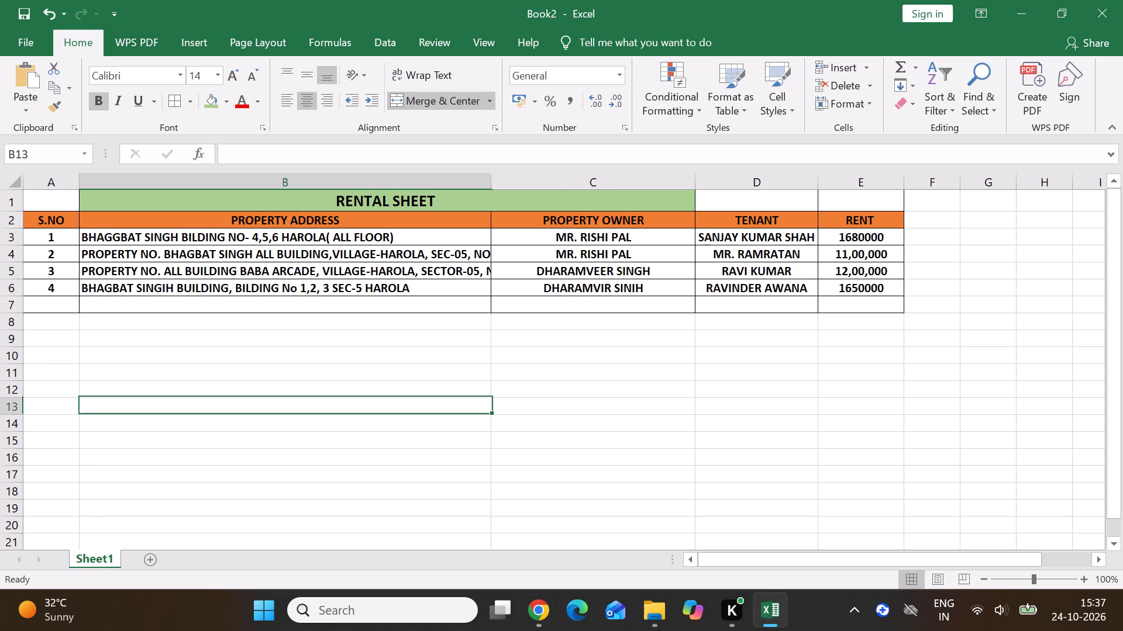
{"action": "left_click", "coordinate": [569, 393]}
Select the rent amounts in E3:E6 to check their total.
{"action": "left_click_drag", "start_coordinate": [862, 238], "coordinate": [862, 293]}
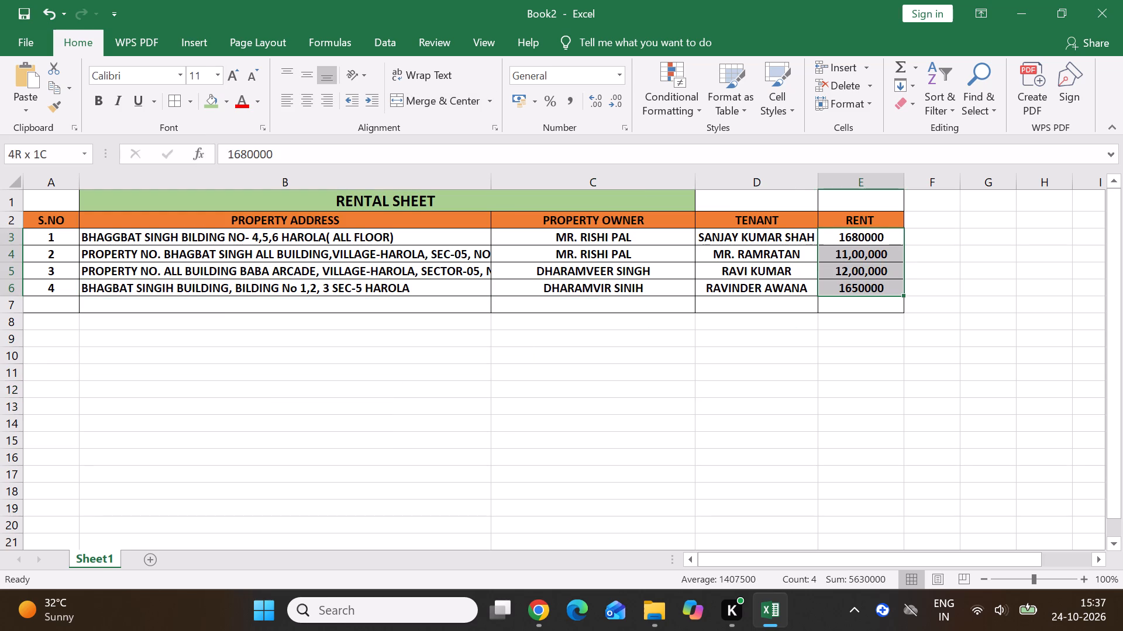
{"action": "left_click_drag", "start_coordinate": [862, 293], "coordinate": [862, 294]}
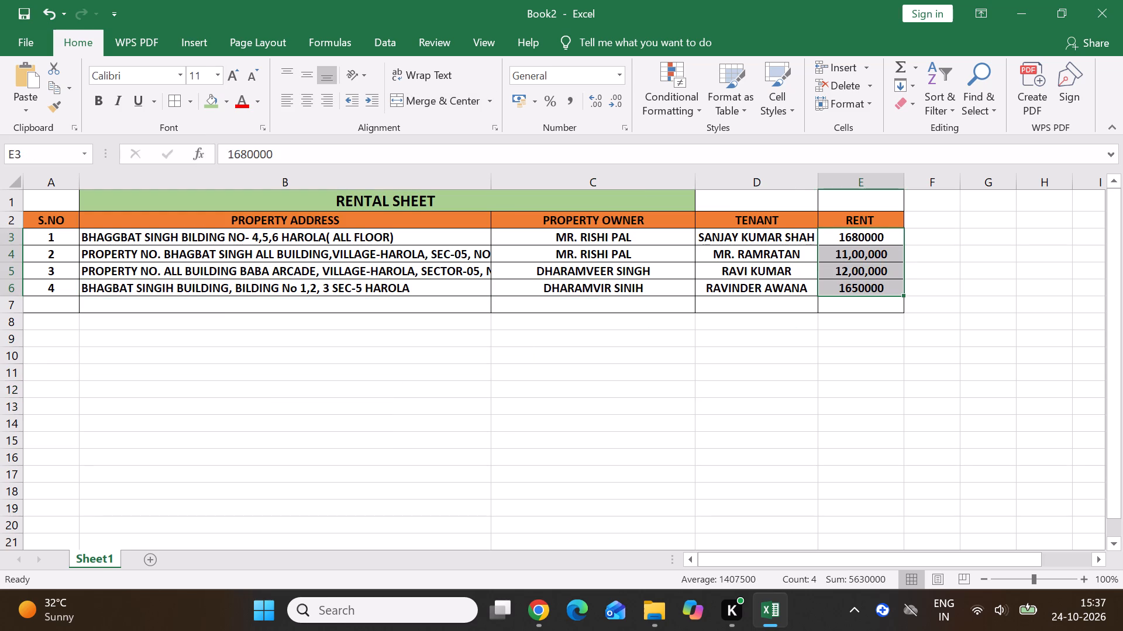
{"action": "left_click", "coordinate": [855, 360]}
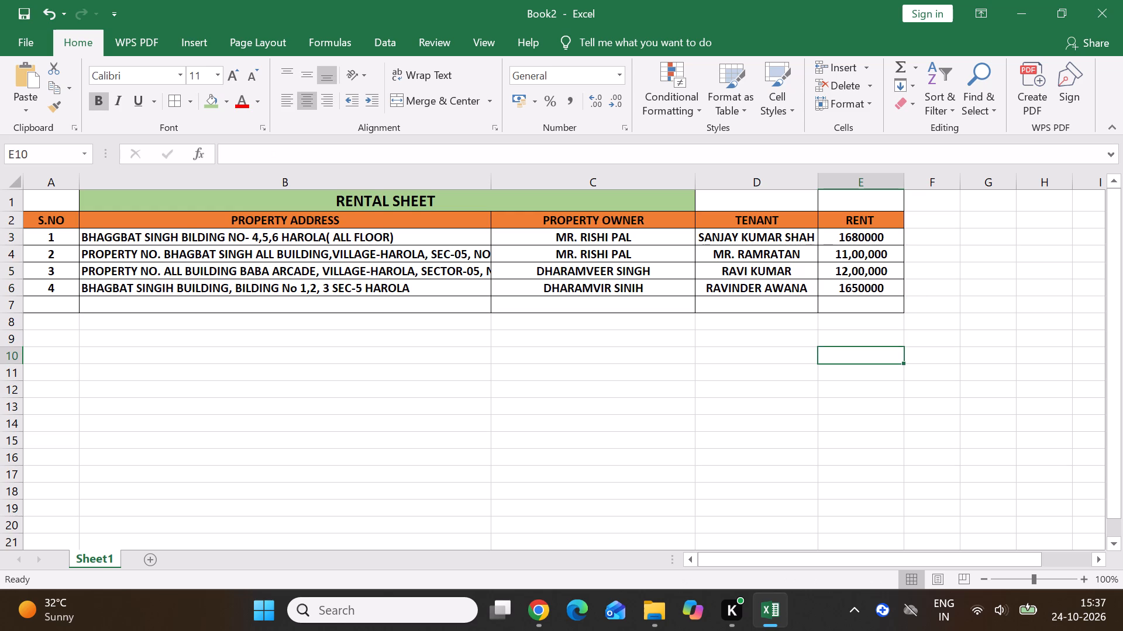
Save the workbook in Downloads, named with the first listed owner's name followed by RENTAL SHEET, and close it.
{"action": "left_click", "coordinate": [34, 41]}
{"action": "left_click", "coordinate": [63, 188]}
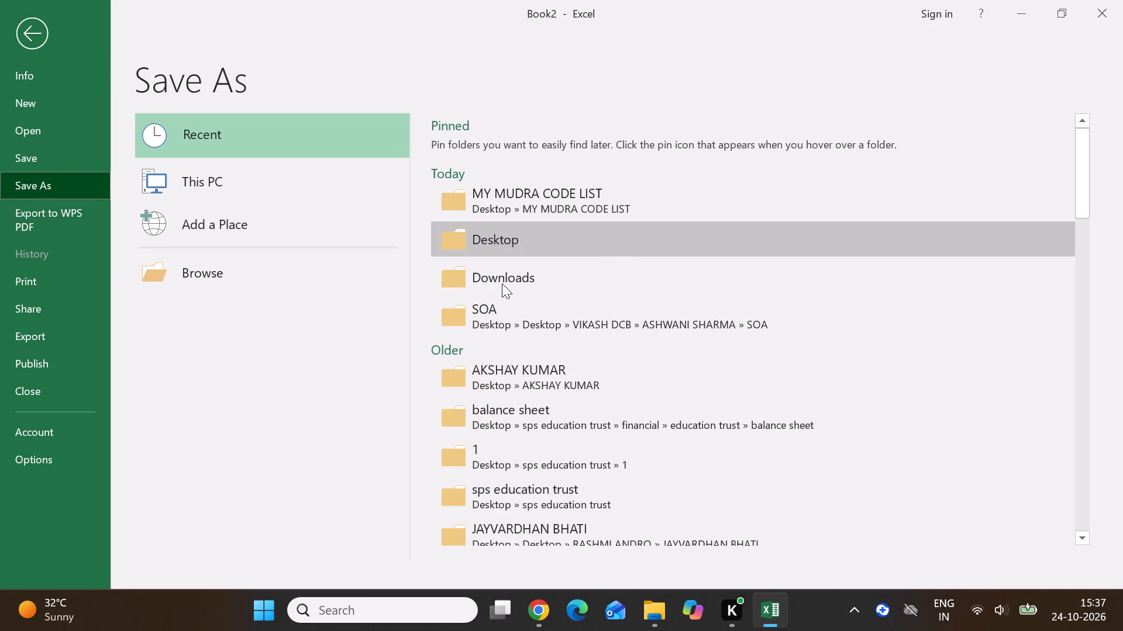
{"action": "left_click", "coordinate": [502, 283]}
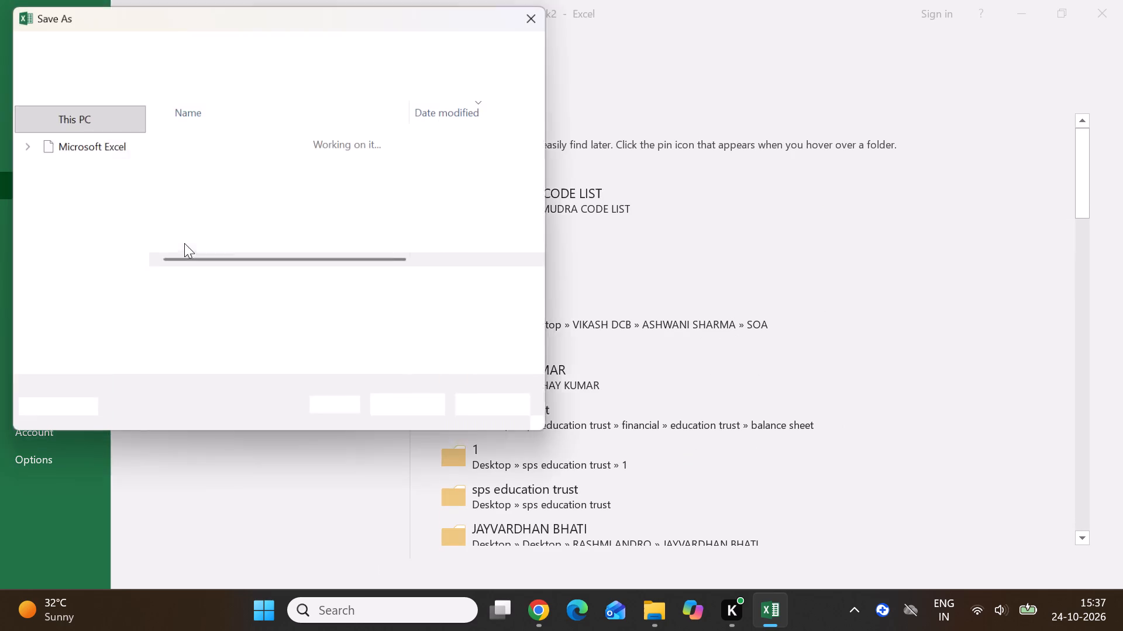
{"action": "scroll", "coordinate": [124, 219], "scroll_direction": "up", "scroll_amount": 10}
{"action": "left_click", "coordinate": [71, 249]}
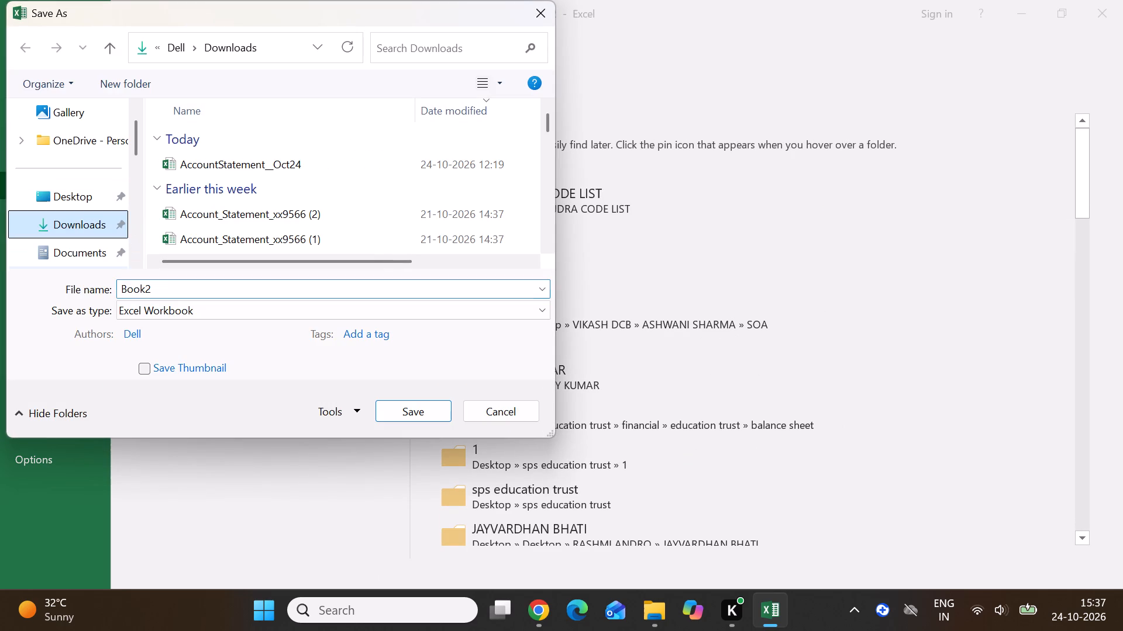
{"action": "left_click", "coordinate": [153, 293]}
{"action": "key", "text": "r"}
{"action": "type", "text": "ISHIPAL RENTAL SHEET"}
{"action": "key", "text": "space"}
{"action": "left_click", "coordinate": [403, 413]}
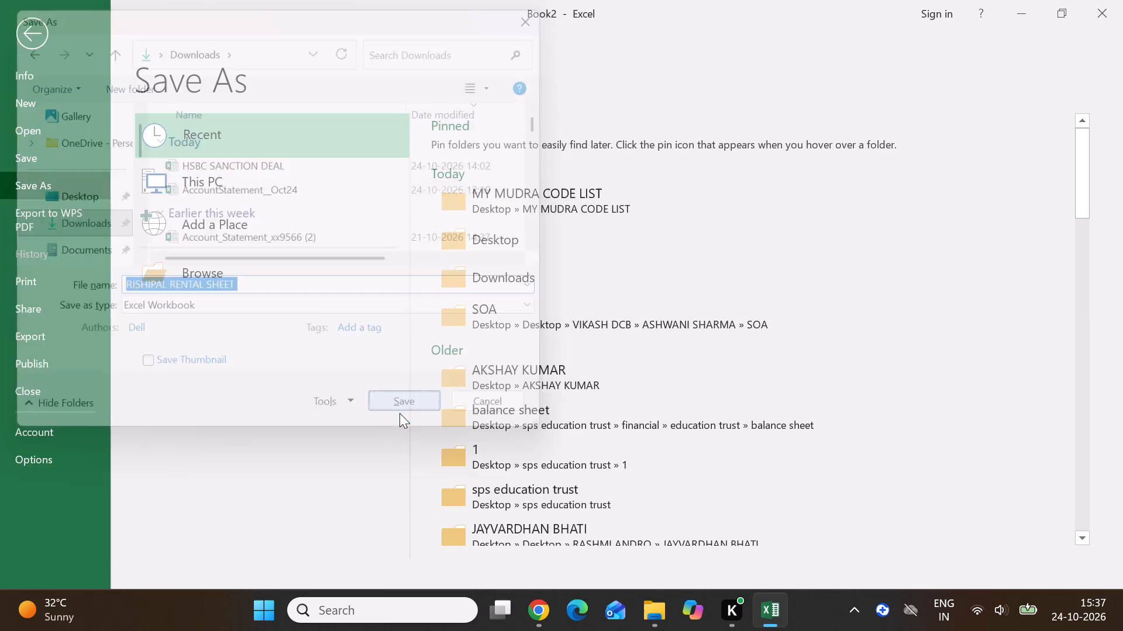
{"action": "left_click", "coordinate": [1094, 9]}
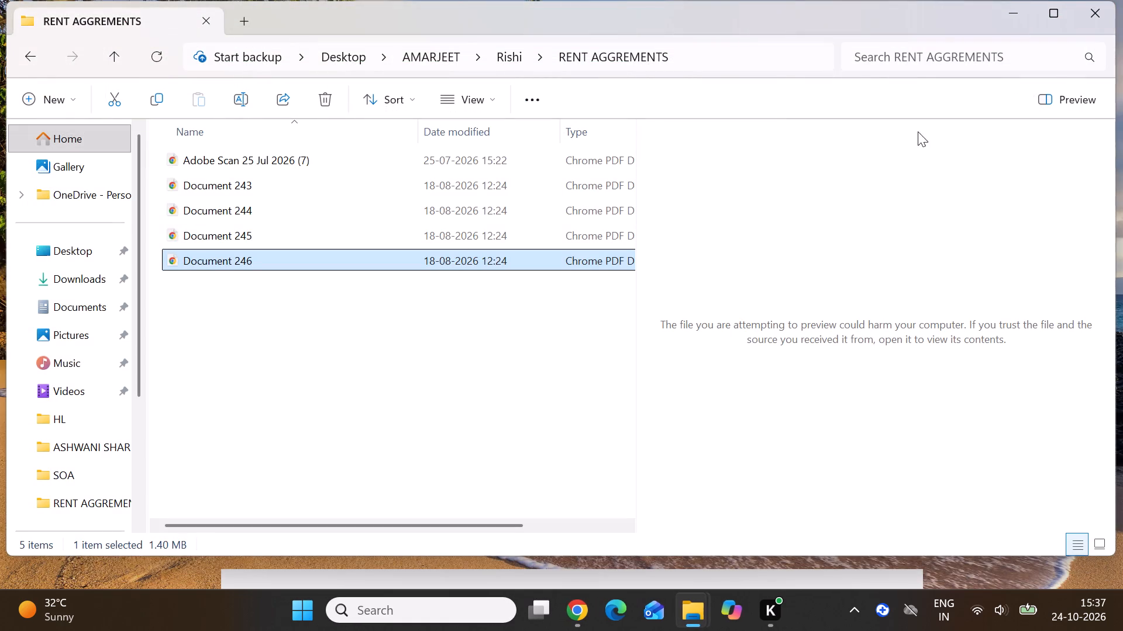
Switch to the Chrome browser window.
{"action": "left_click", "coordinate": [580, 602]}
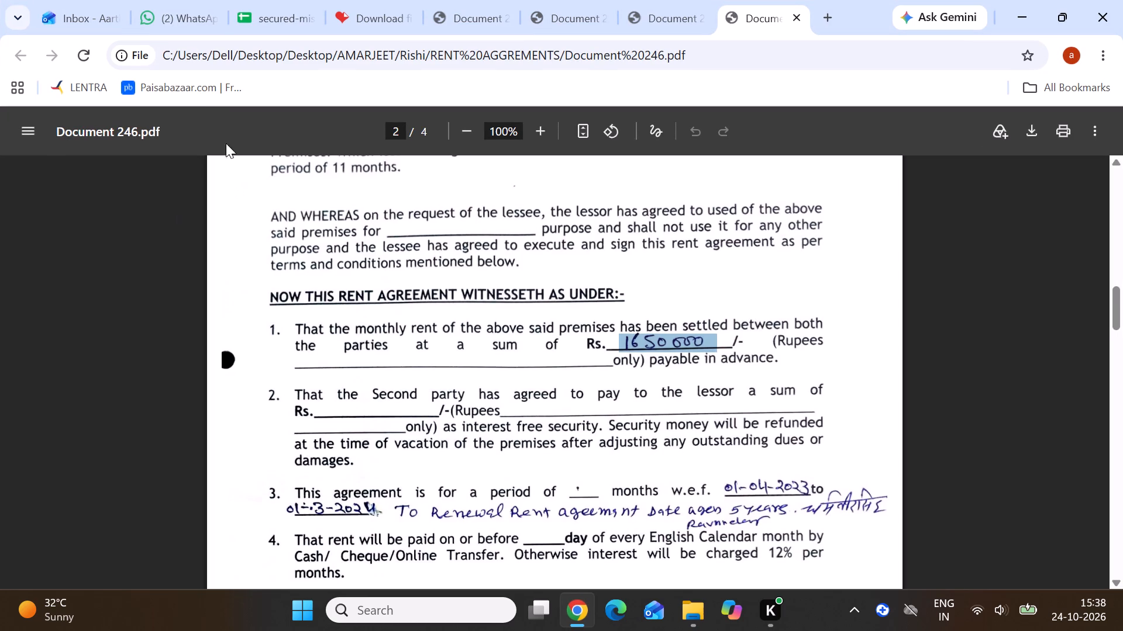